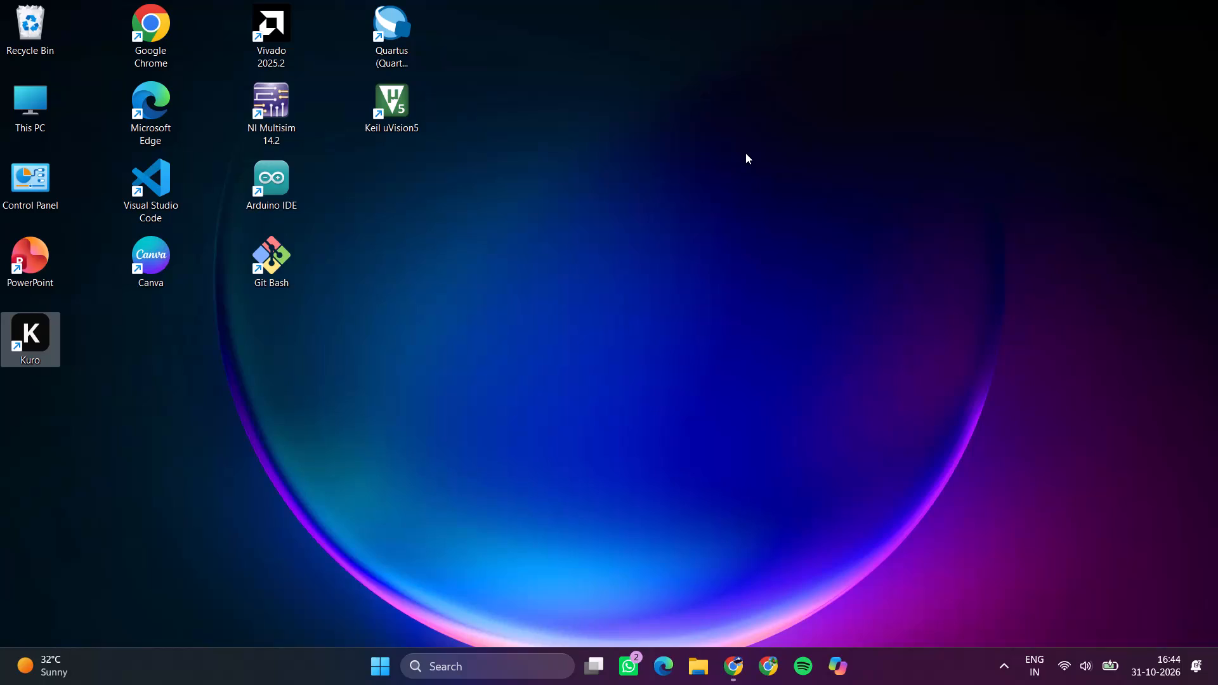
Launch Canva and open the "Om Resume" A4 design from its home page.
left_click(596, 320)
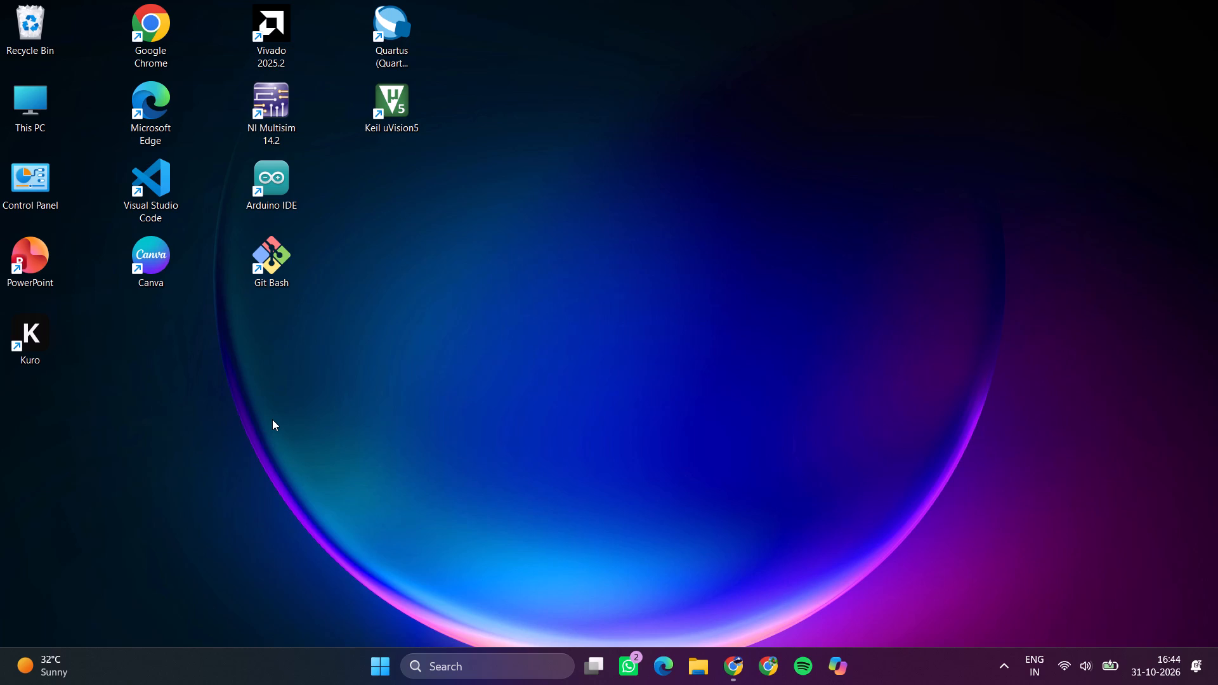
double_click(162, 268)
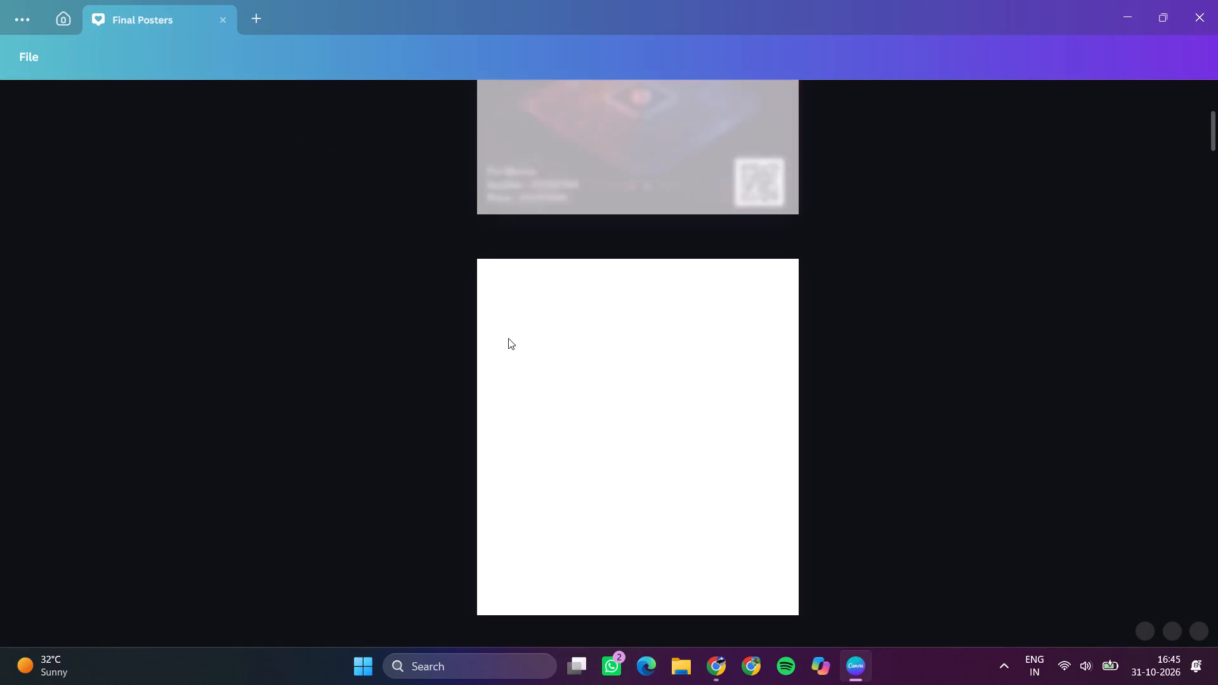
scroll(582, 313, "up", 3)
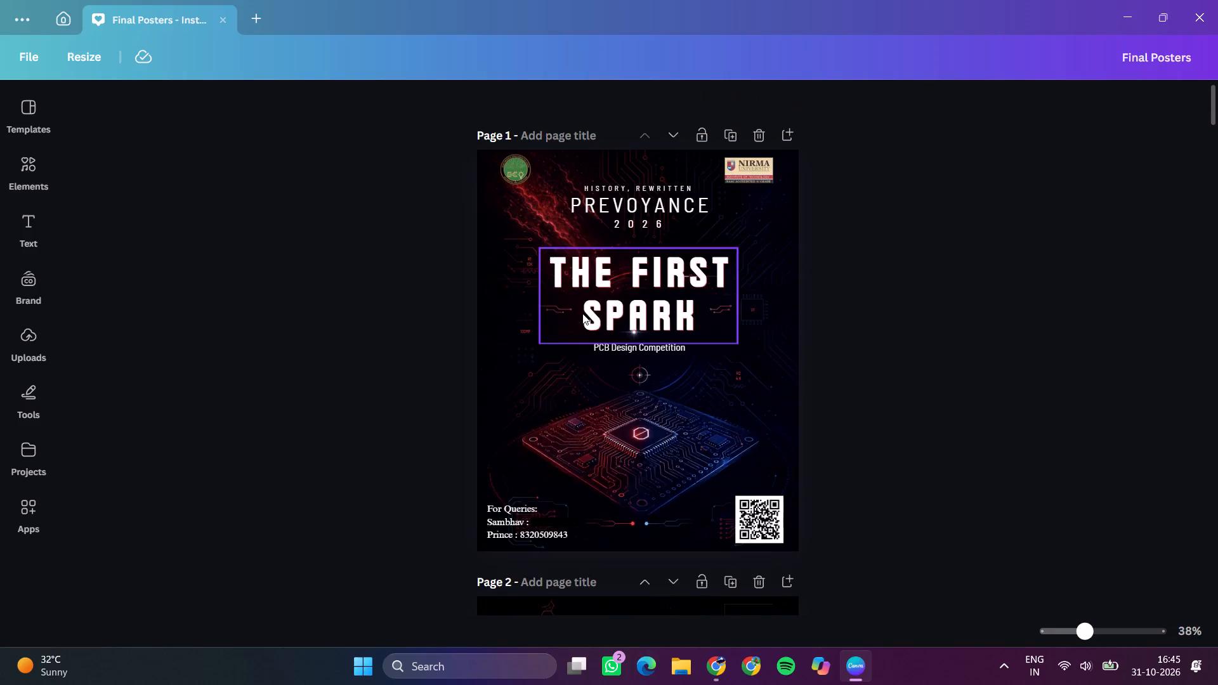
left_click(260, 8)
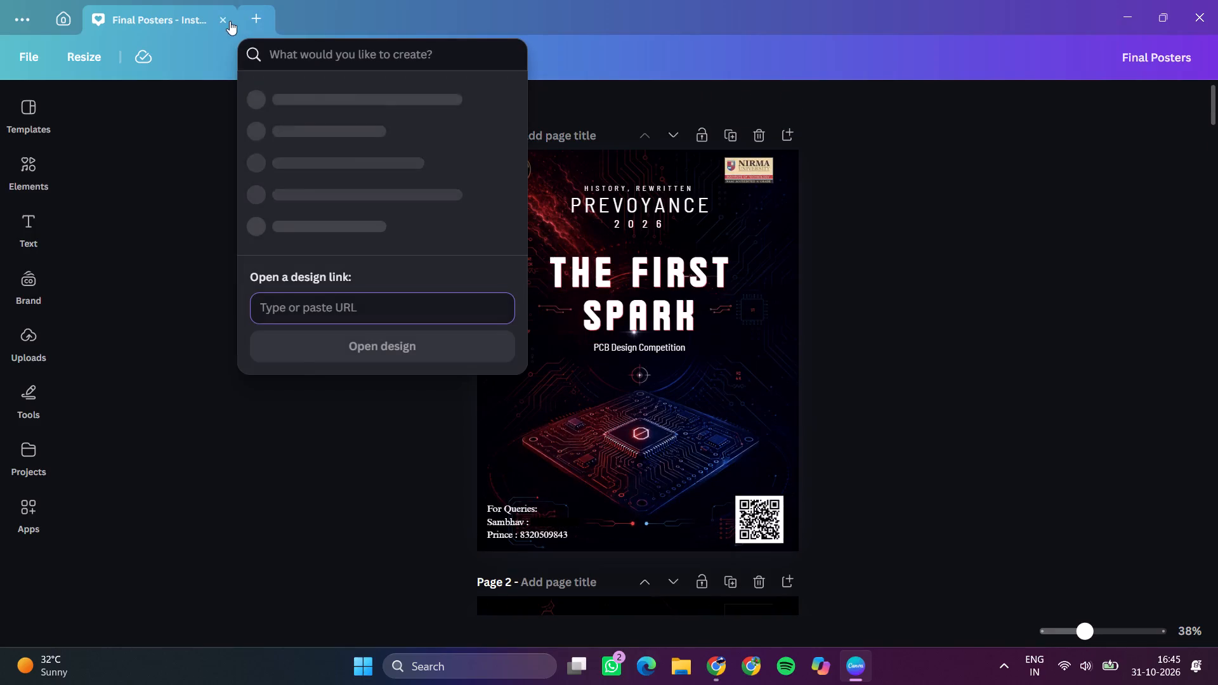
left_click(65, 15)
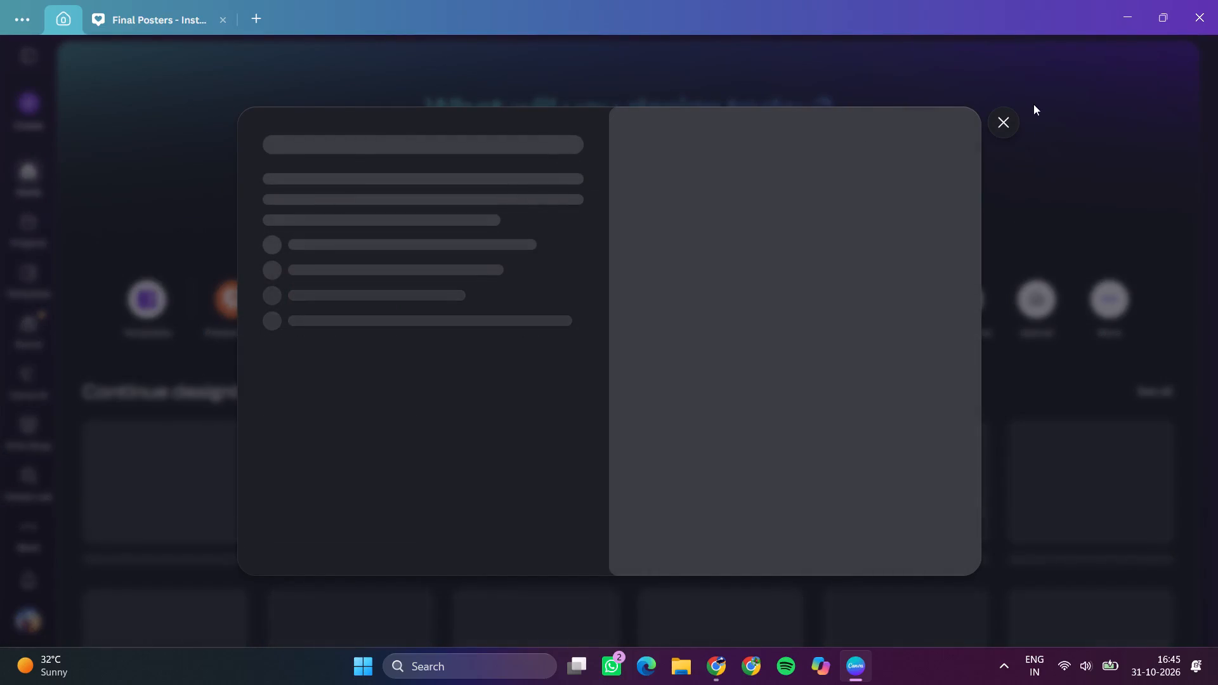
left_click(992, 126)
left_click(995, 122)
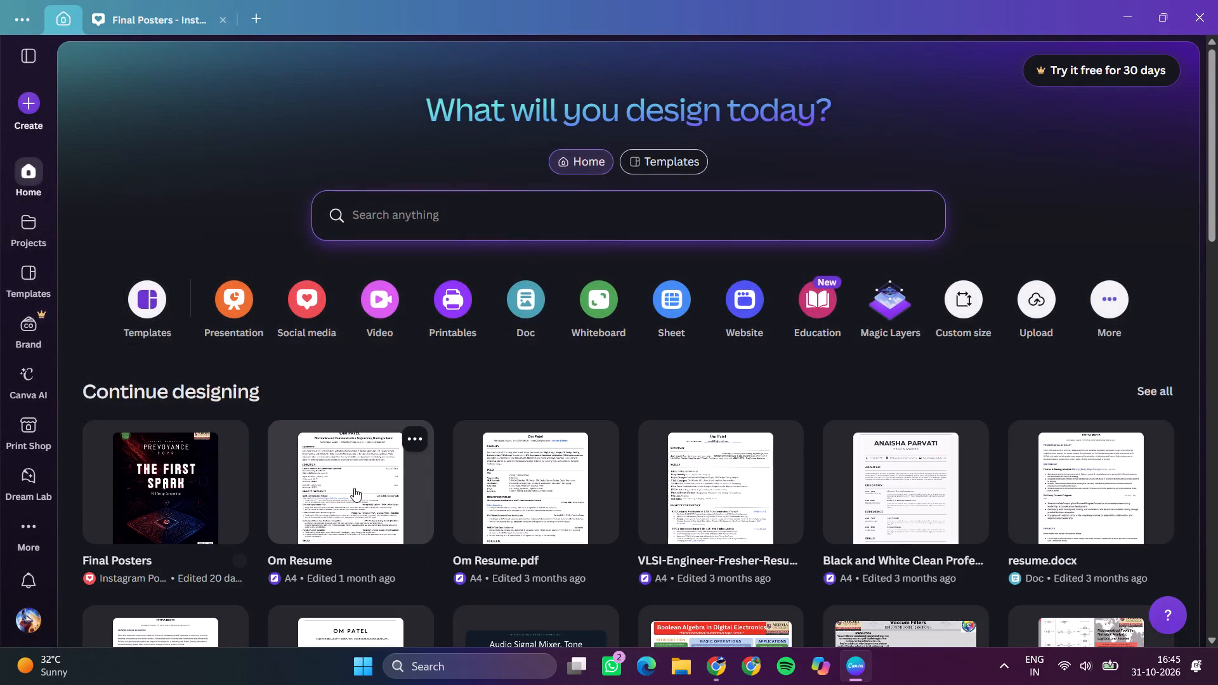
left_click(354, 487)
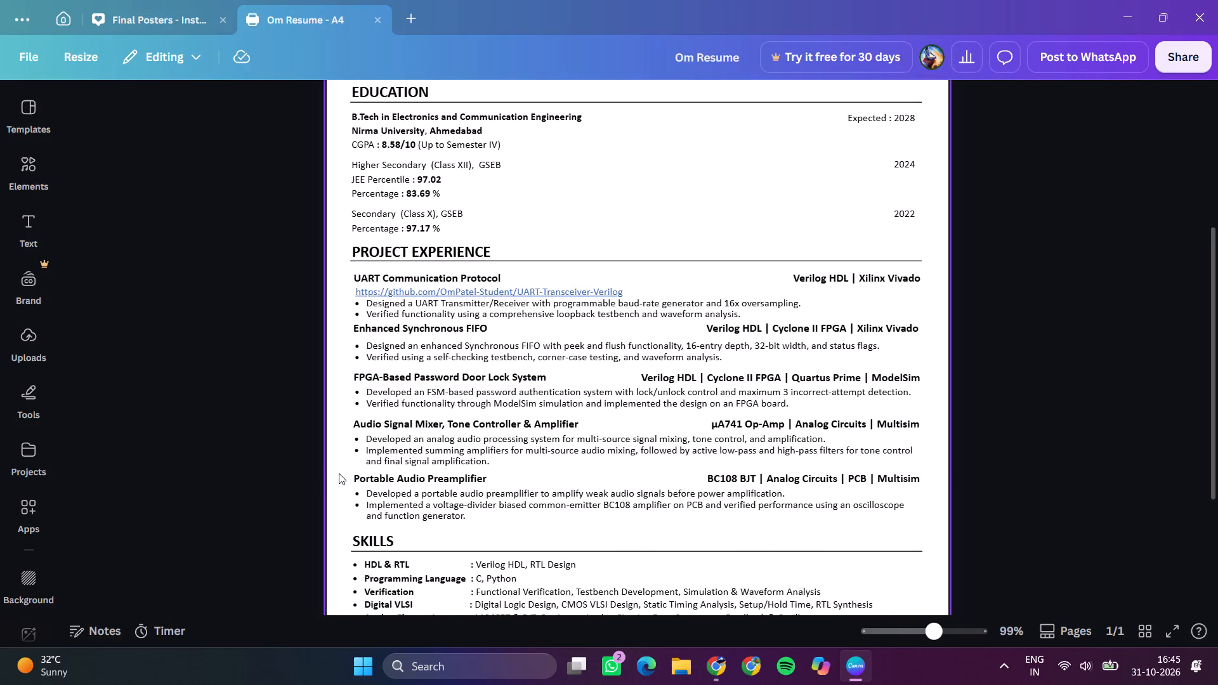
Delete the Portable Audio Preamplifier entry from Project Experience, including its title, technology line and bullet points.
left_click_drag(348, 471, 865, 516)
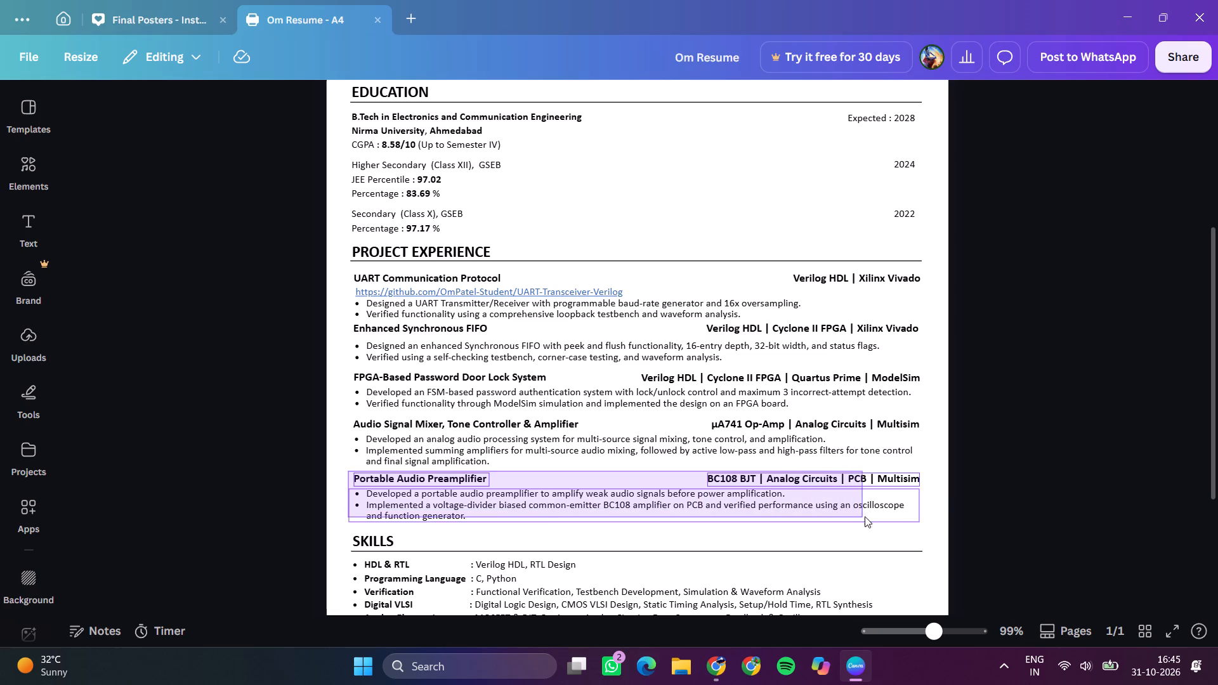
left_click_drag(865, 516, 911, 509)
key("Delete")
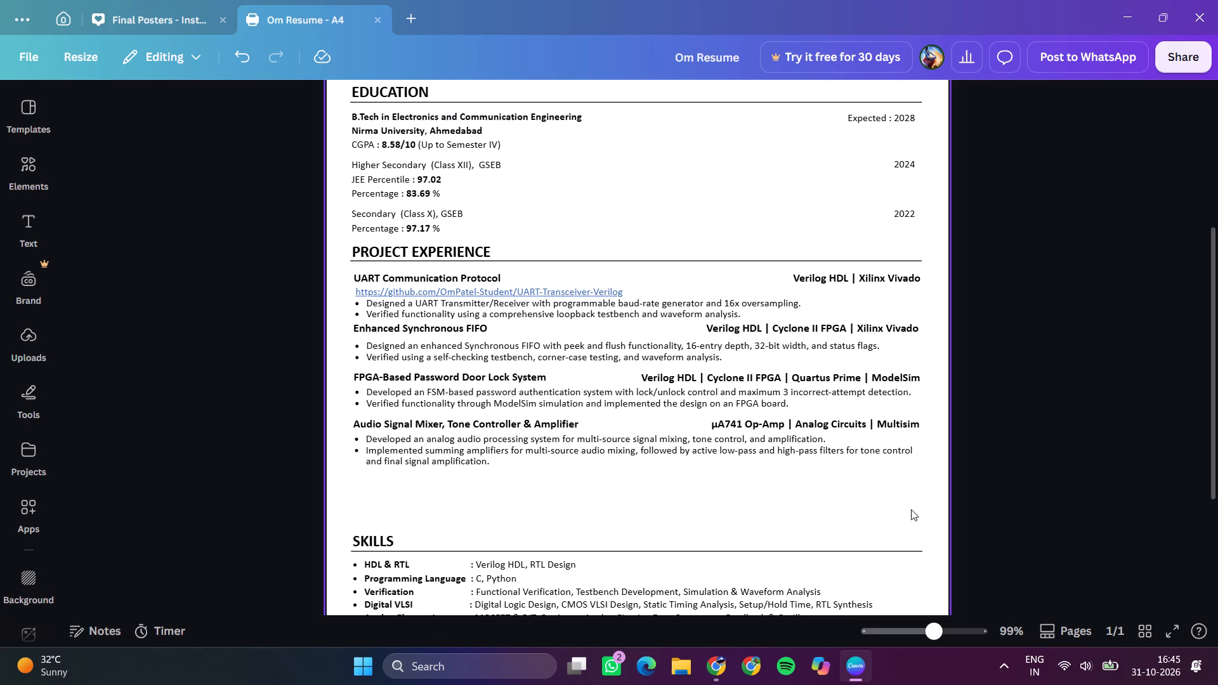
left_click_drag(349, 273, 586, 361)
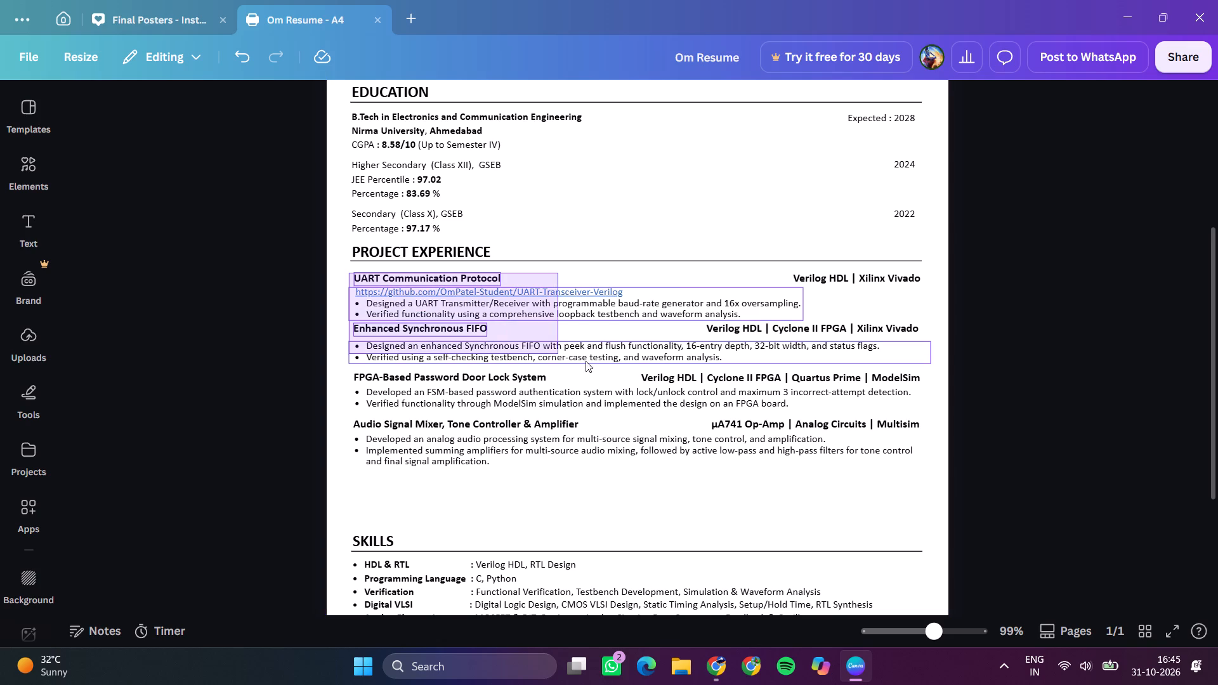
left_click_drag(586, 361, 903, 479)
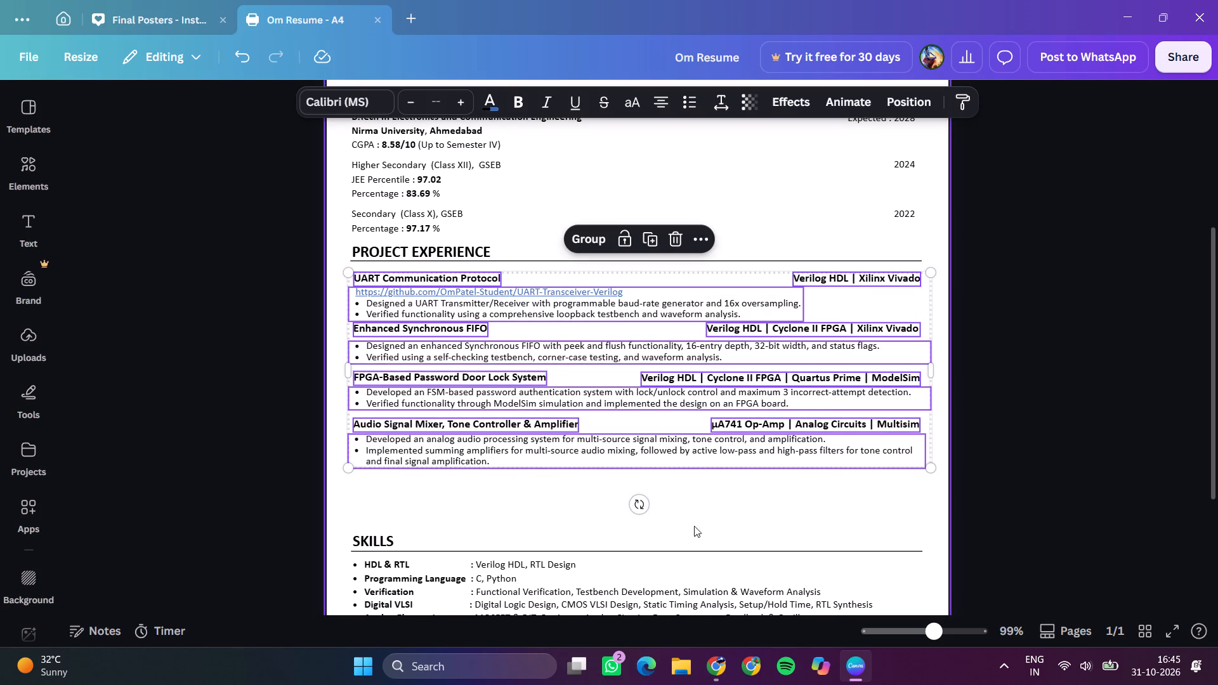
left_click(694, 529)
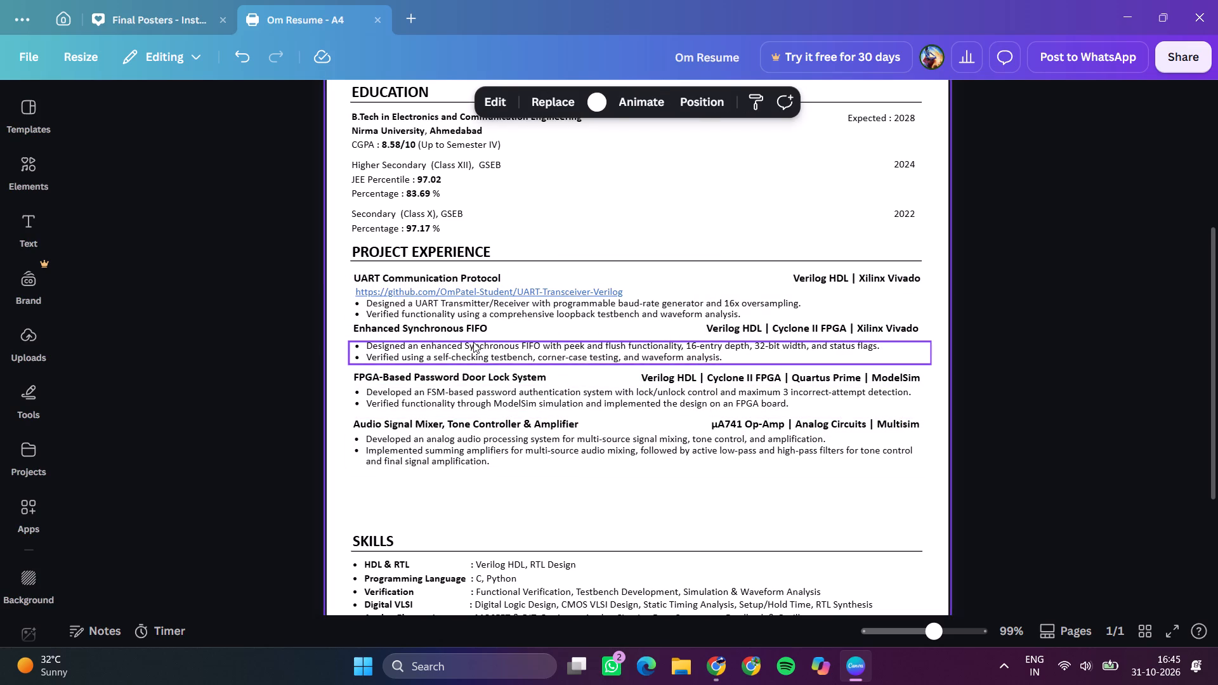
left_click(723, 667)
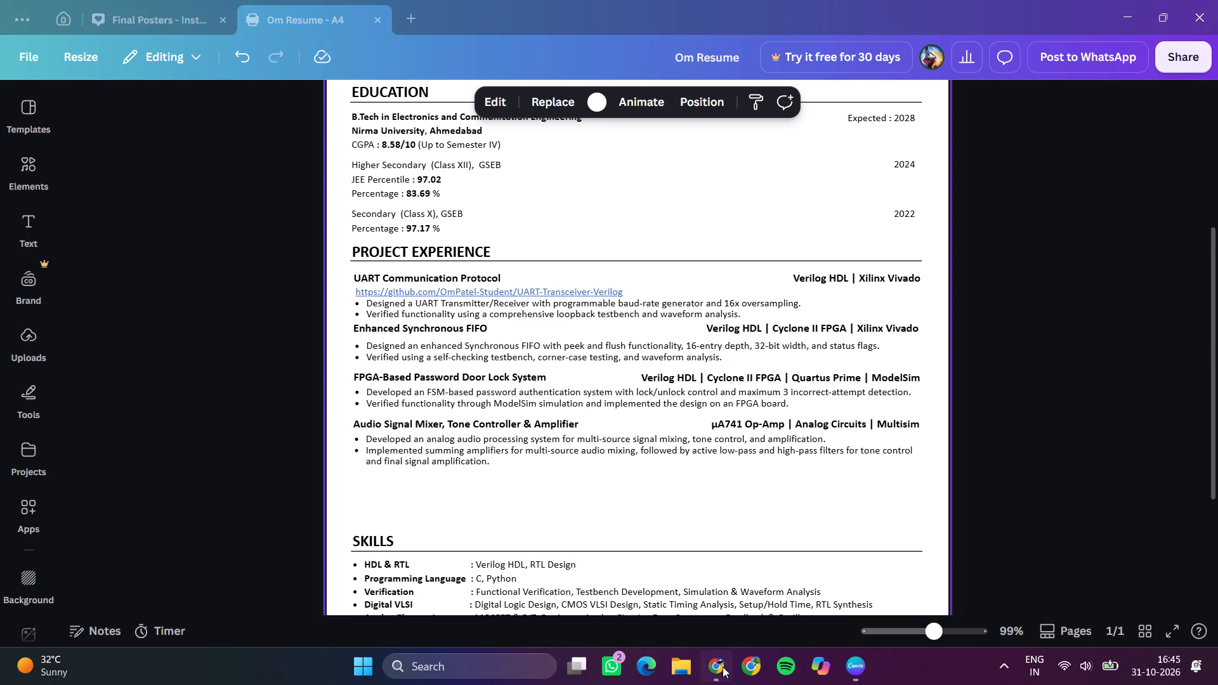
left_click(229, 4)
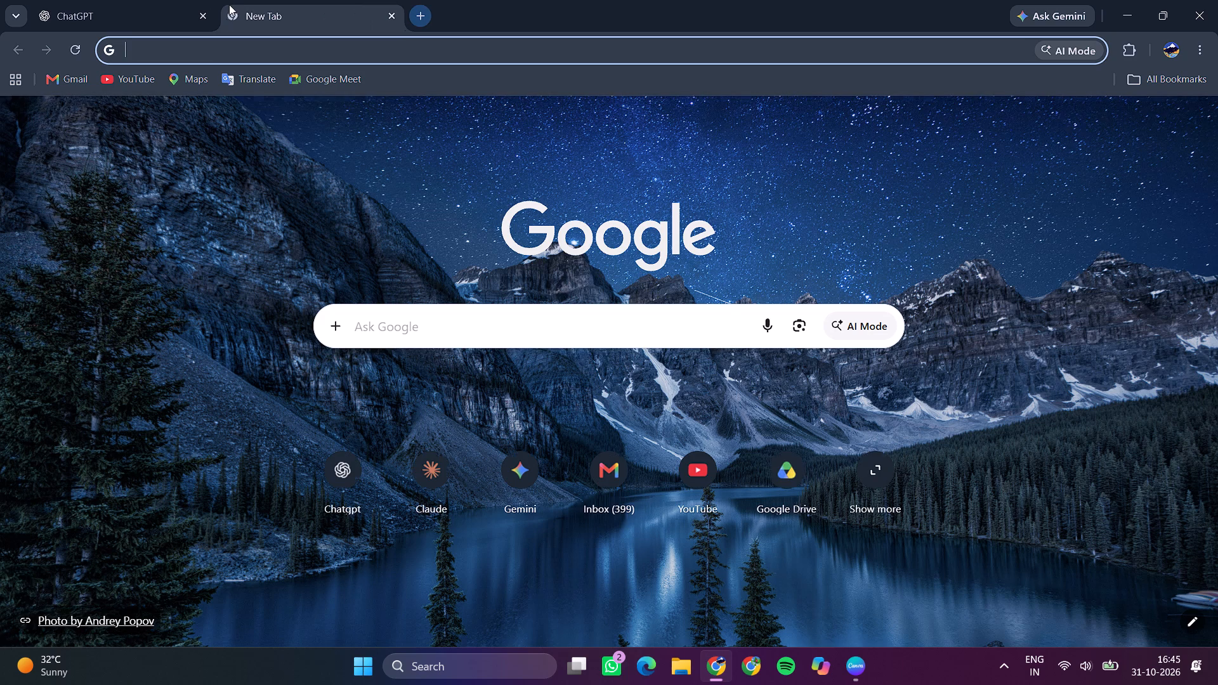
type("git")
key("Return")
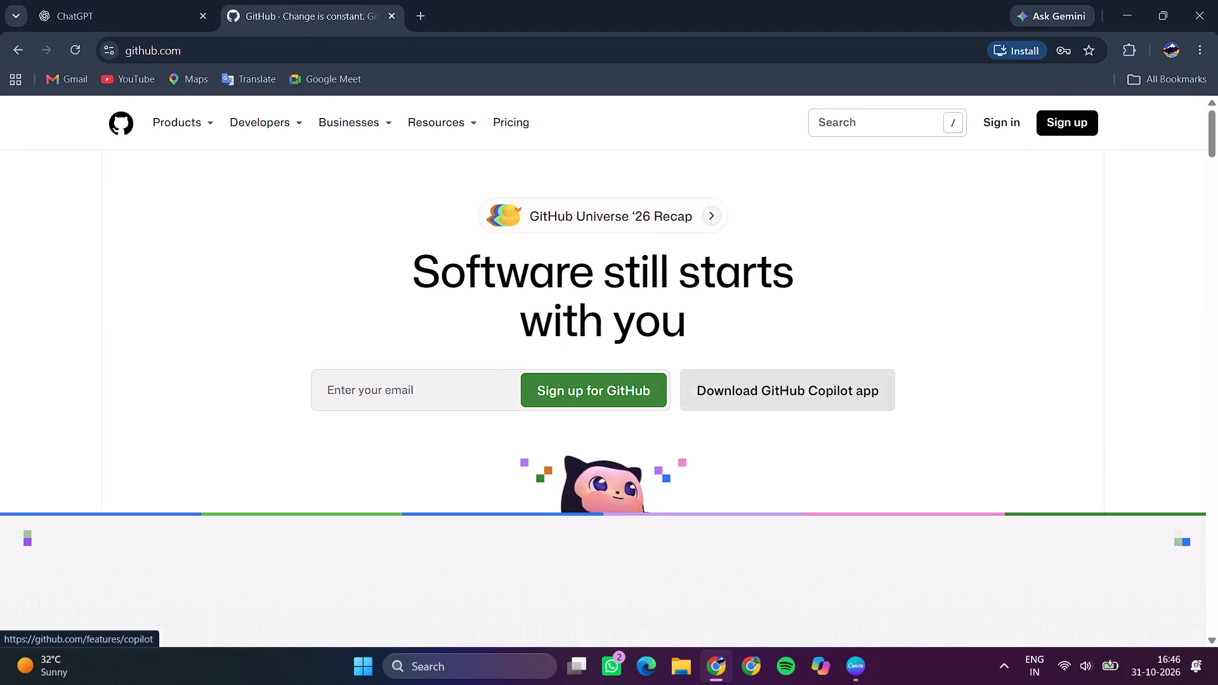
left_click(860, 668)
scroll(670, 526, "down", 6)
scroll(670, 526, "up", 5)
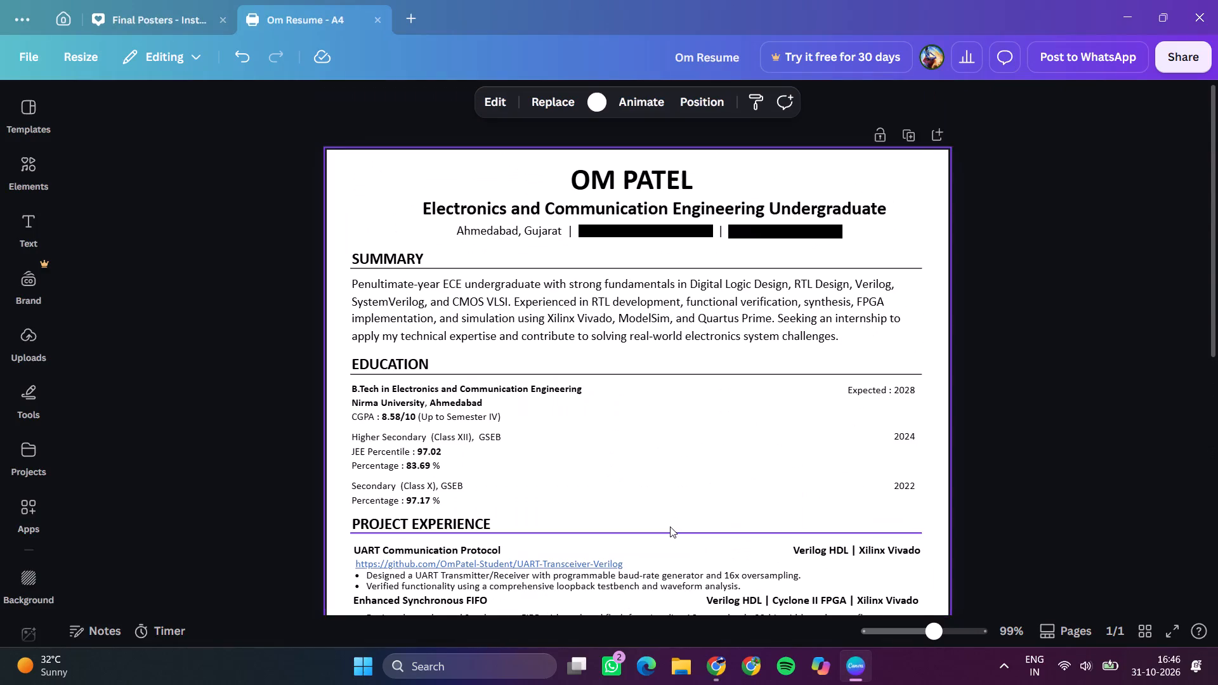
In Chrome, open the Enhanced-Synchronous-FIFO-Verilog repository from the resume owner's GitHub profile and copy its HTTPS clone URL.
left_click(719, 670)
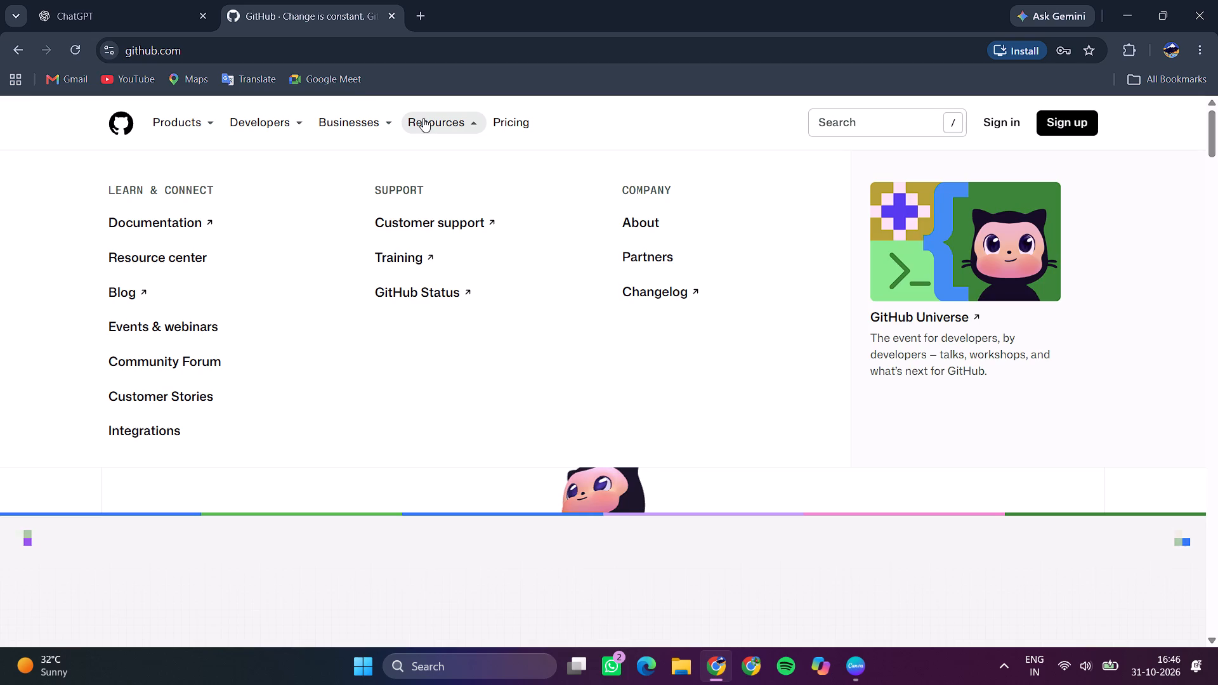
left_click(16, 42)
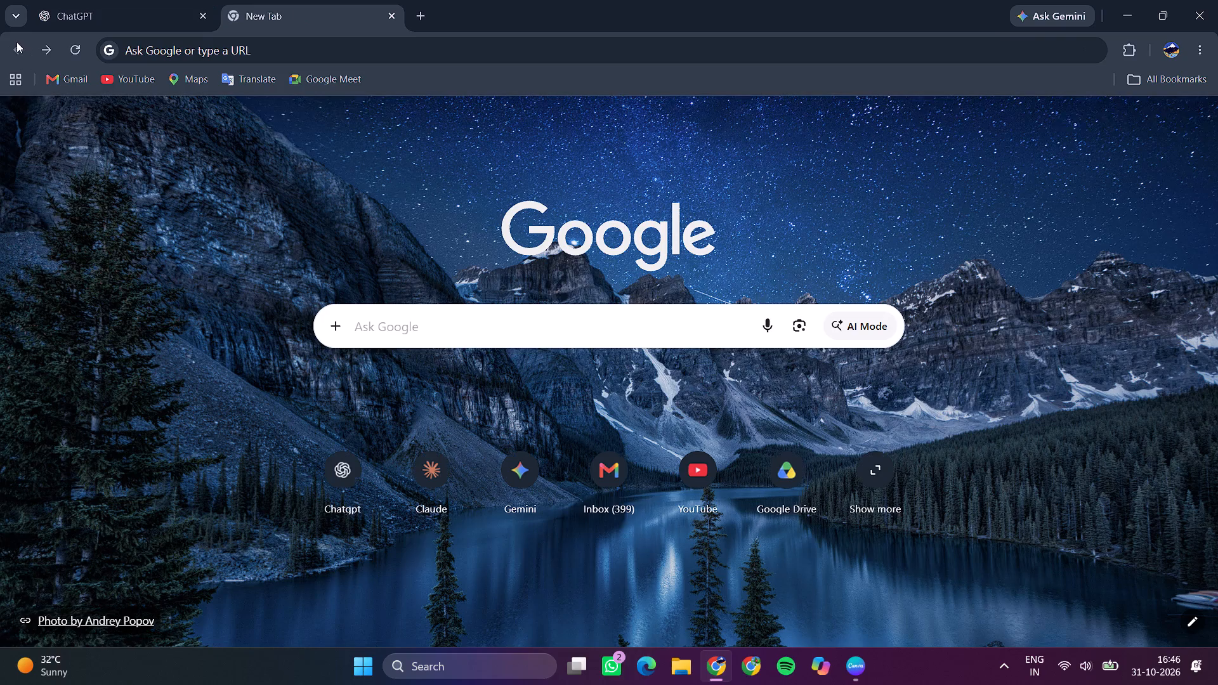
left_click(323, 52)
type("git")
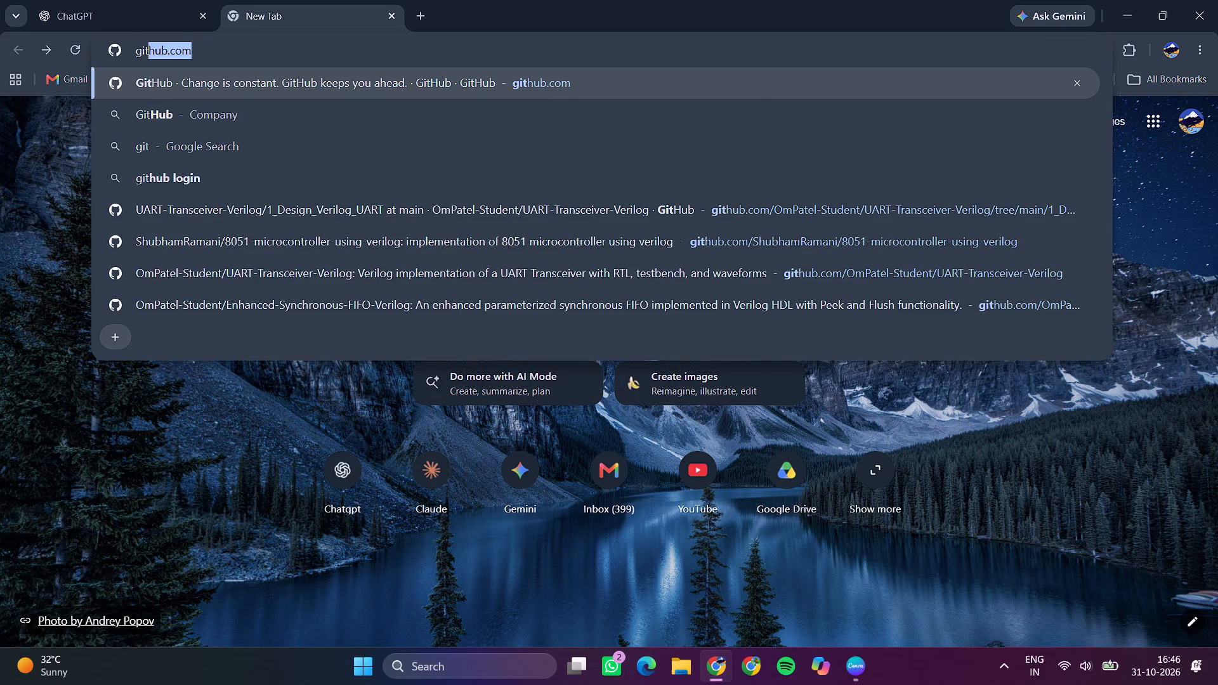
left_click(311, 223)
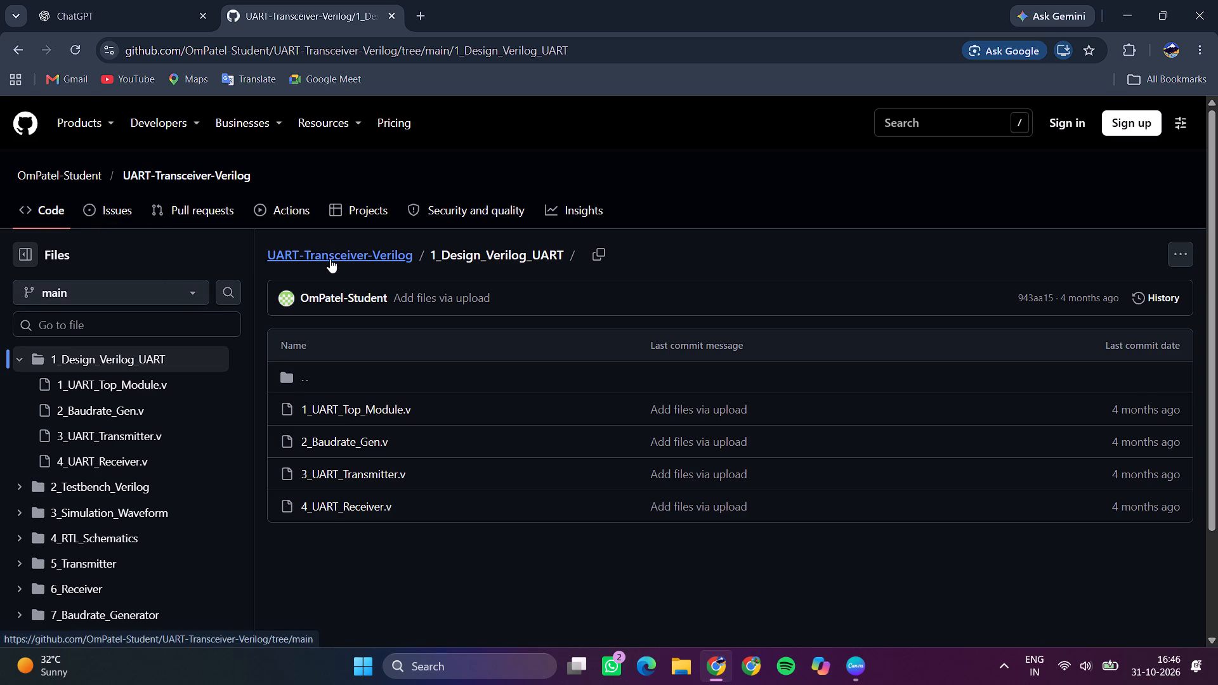
left_click(76, 179)
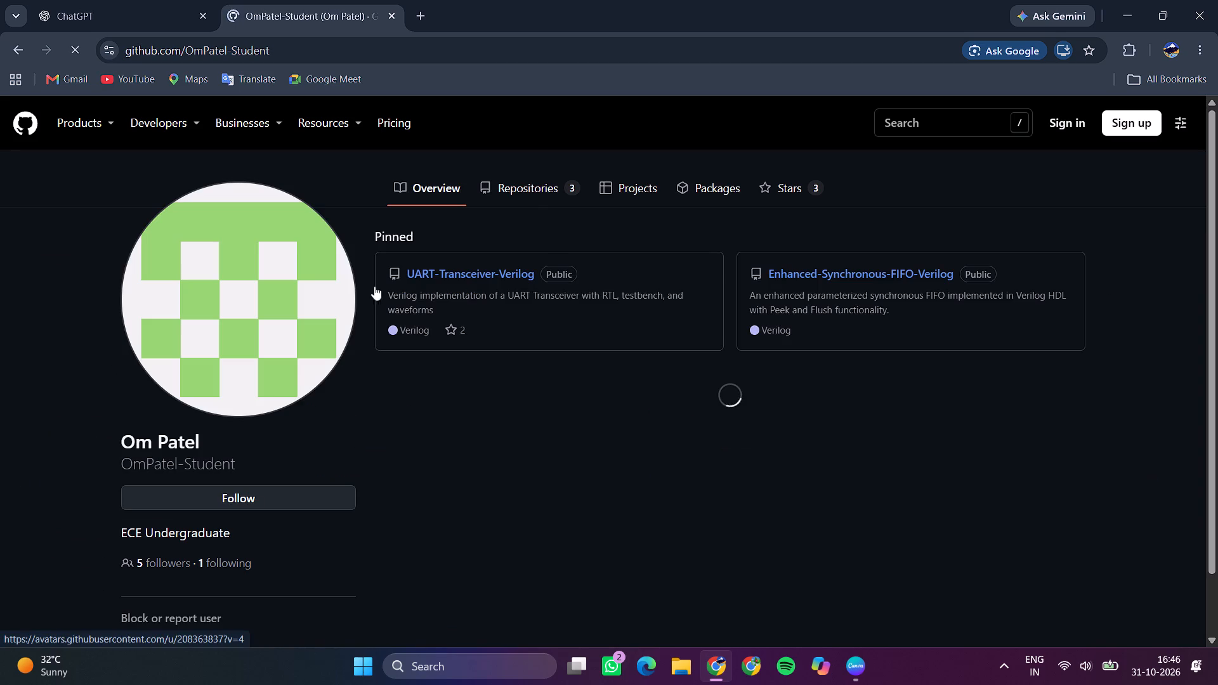
left_click(857, 272)
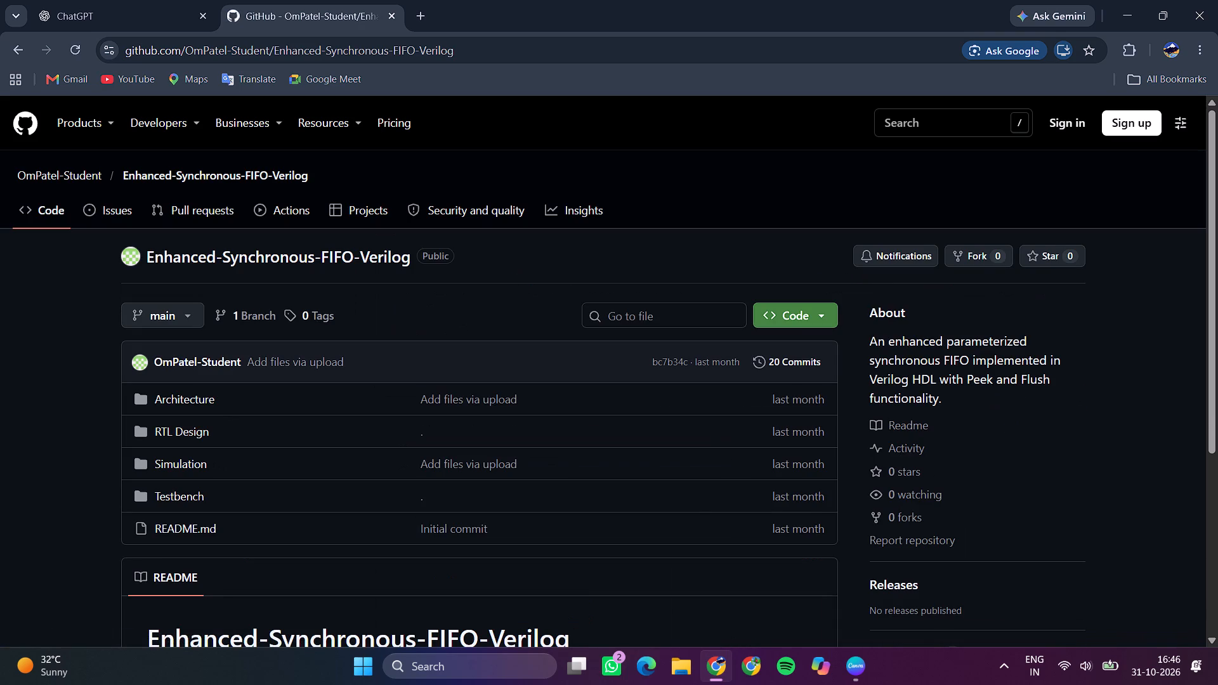
left_click(816, 318)
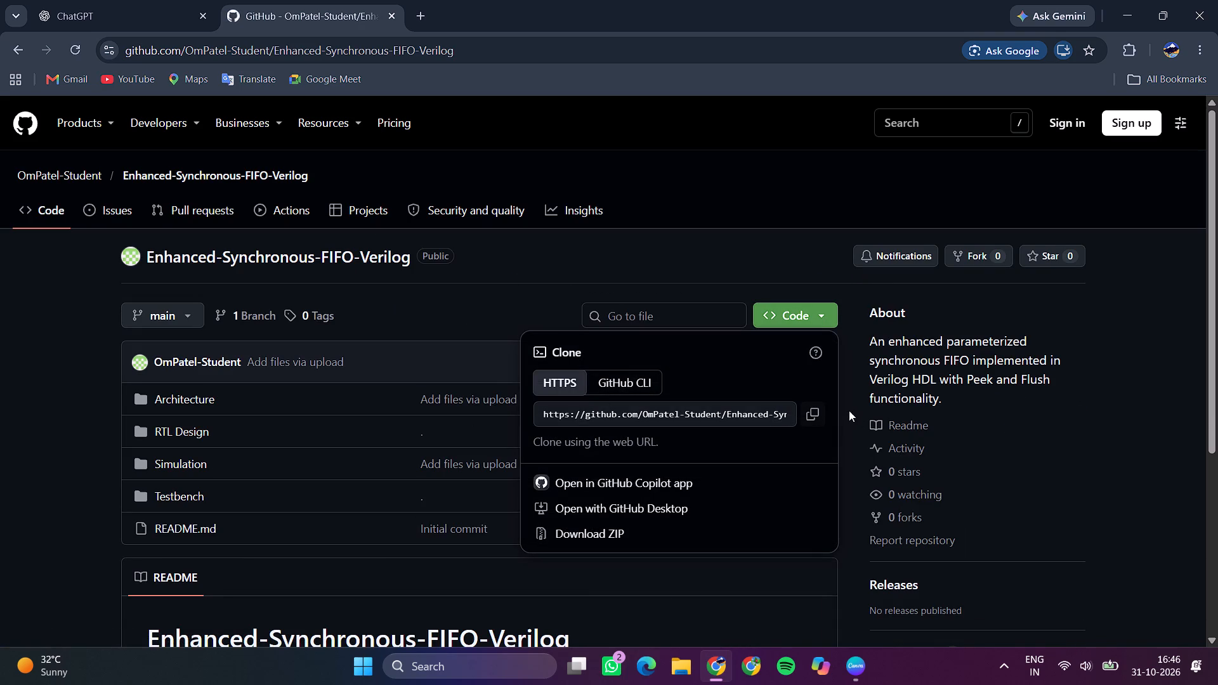
left_click(800, 414)
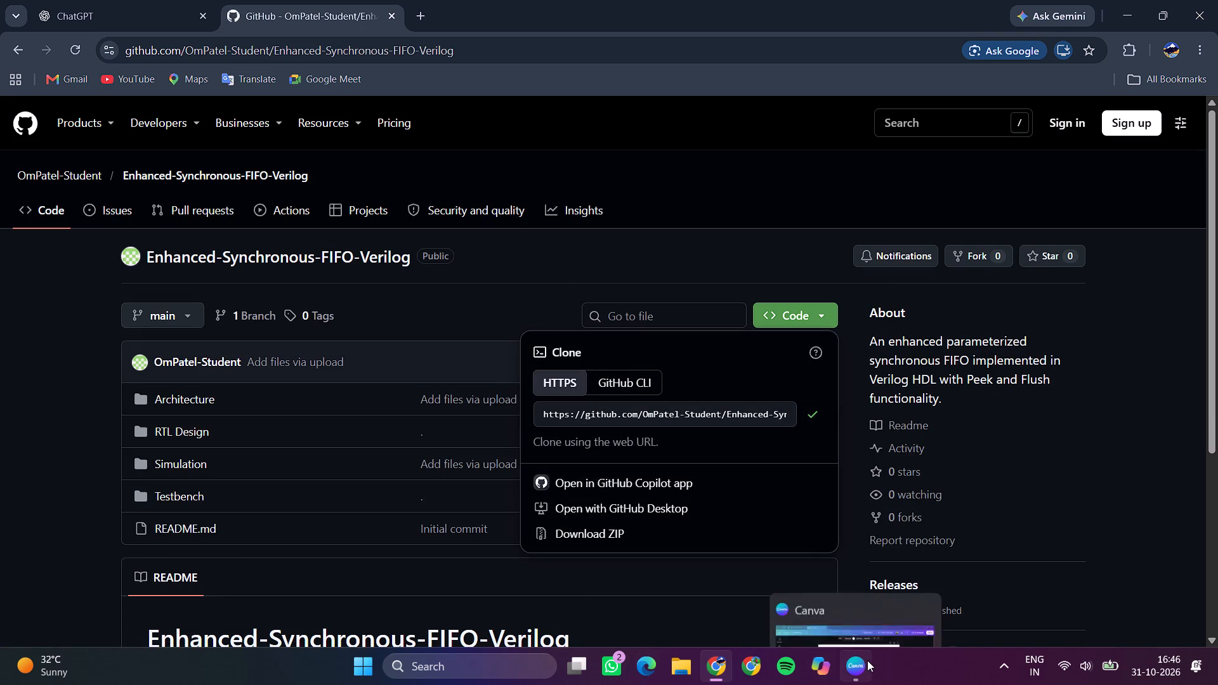
Back in Canva, paste the copied repository URL on a new unbulleted line above the Enhanced Synchronous FIFO bullet points.
left_click(867, 660)
scroll(492, 548, "down", 1)
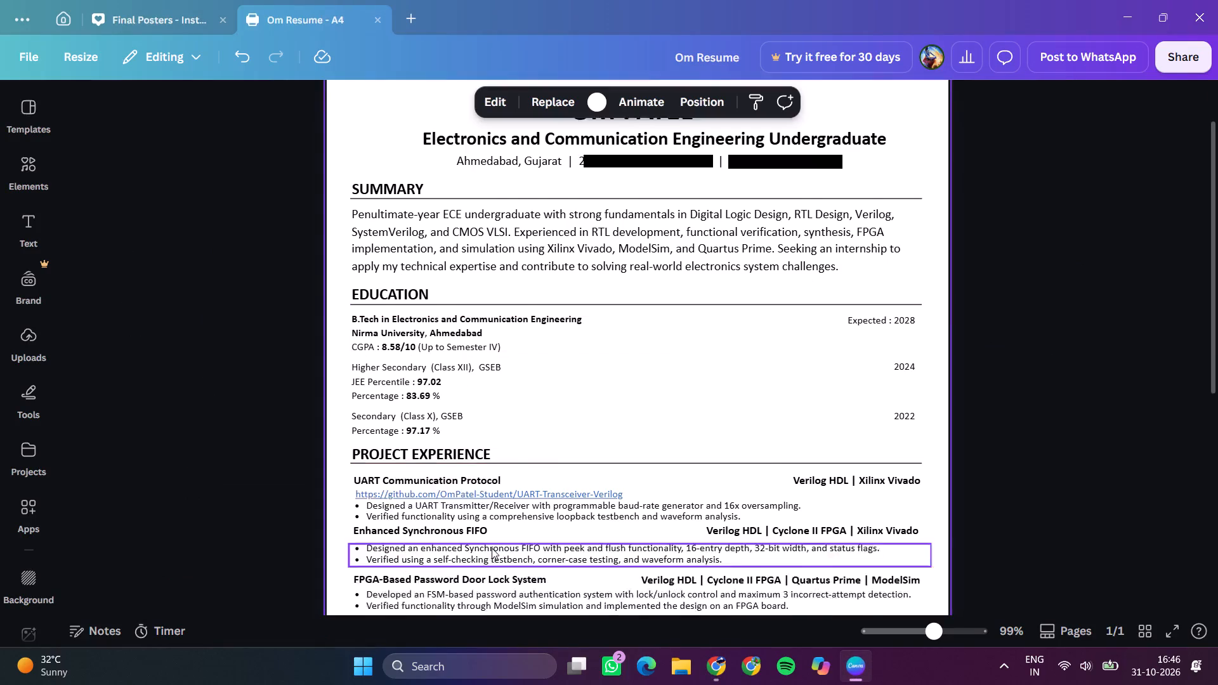
scroll(492, 548, "down", 1)
left_click(521, 449)
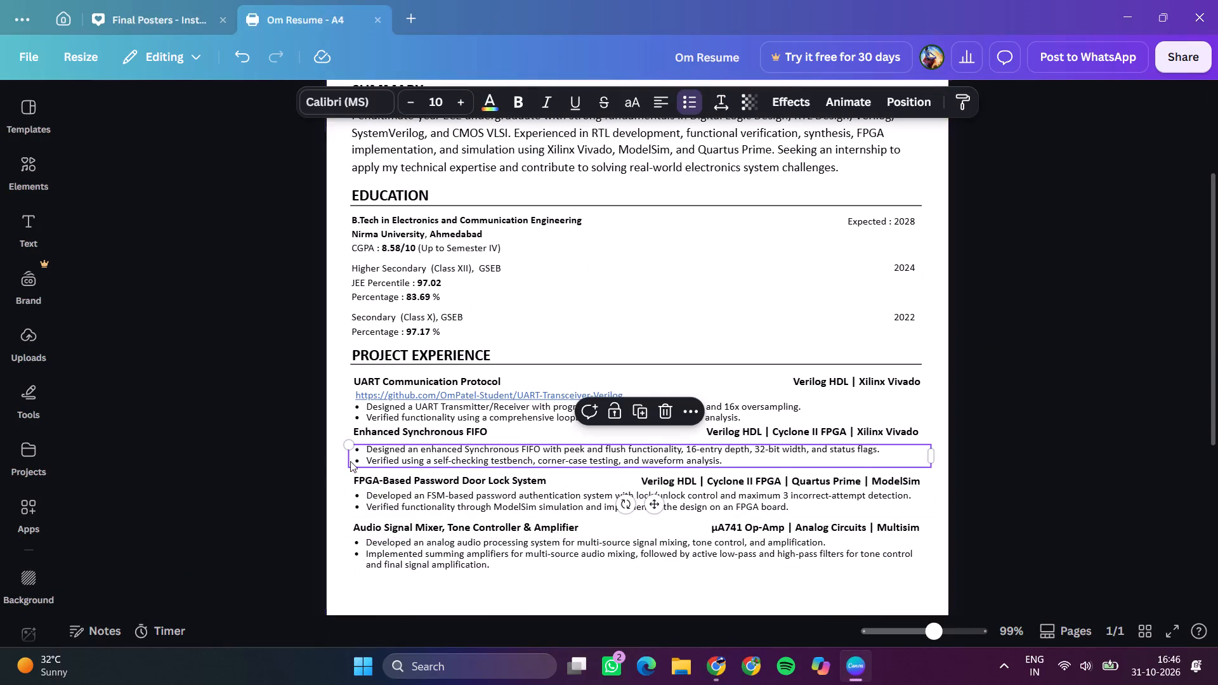
left_click(361, 454)
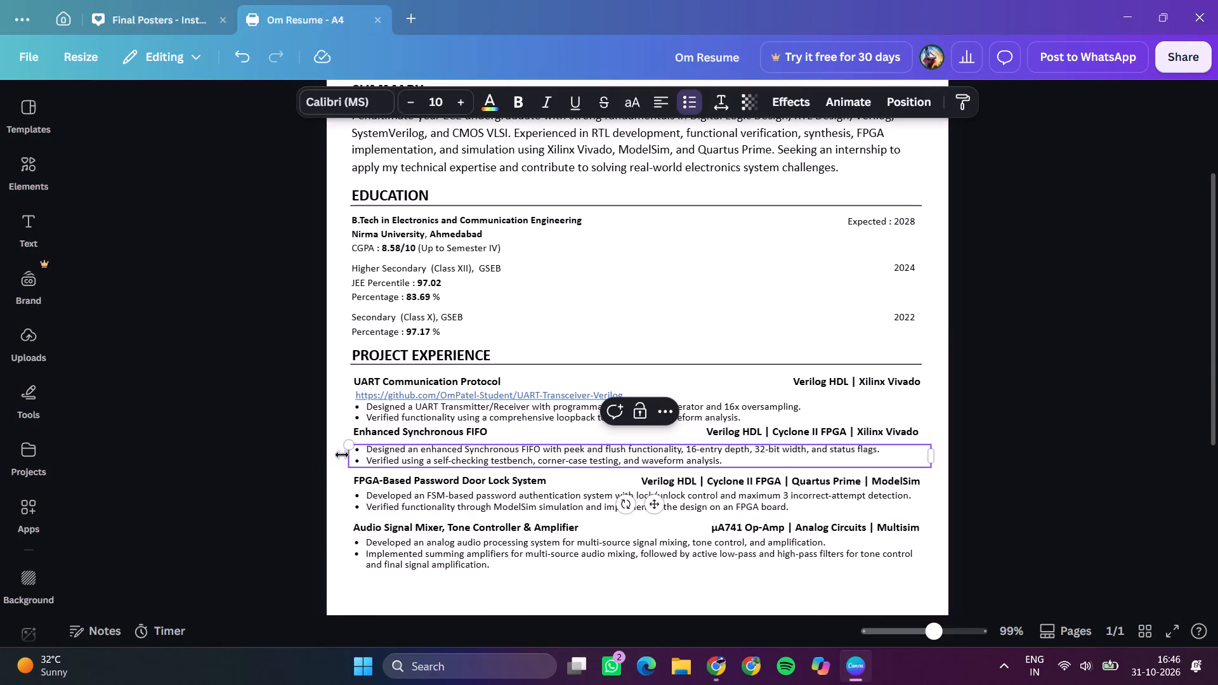
key("Return")
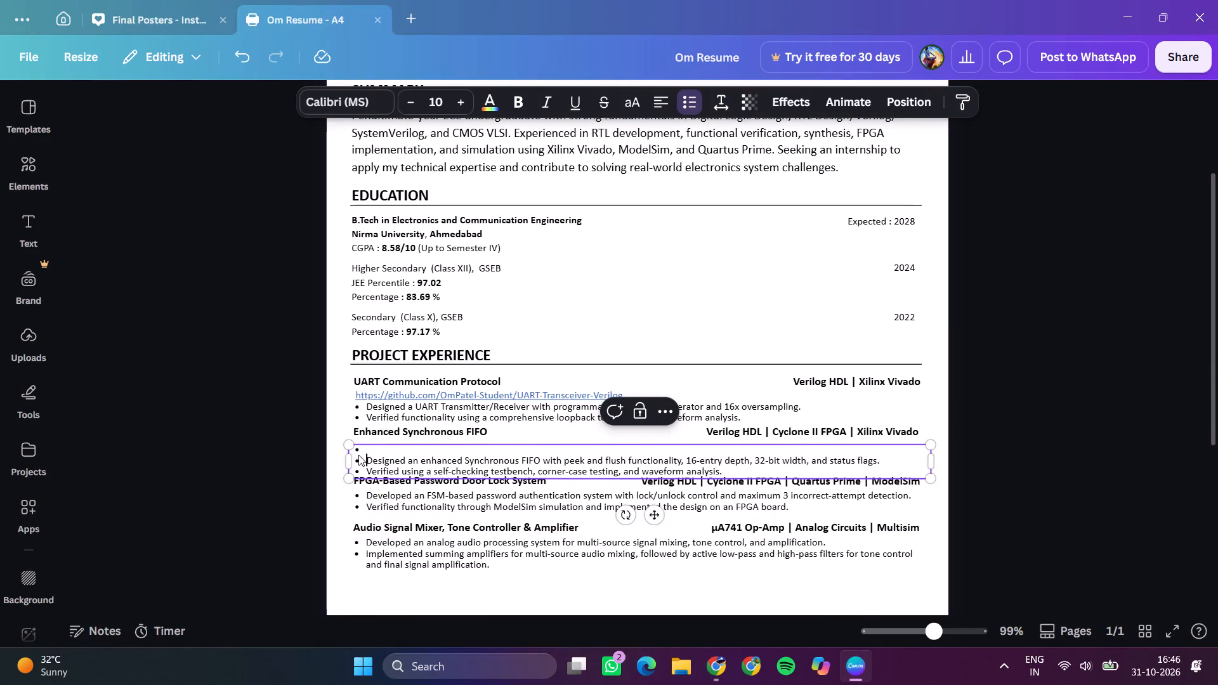
left_click(407, 450)
key("BackSpace")
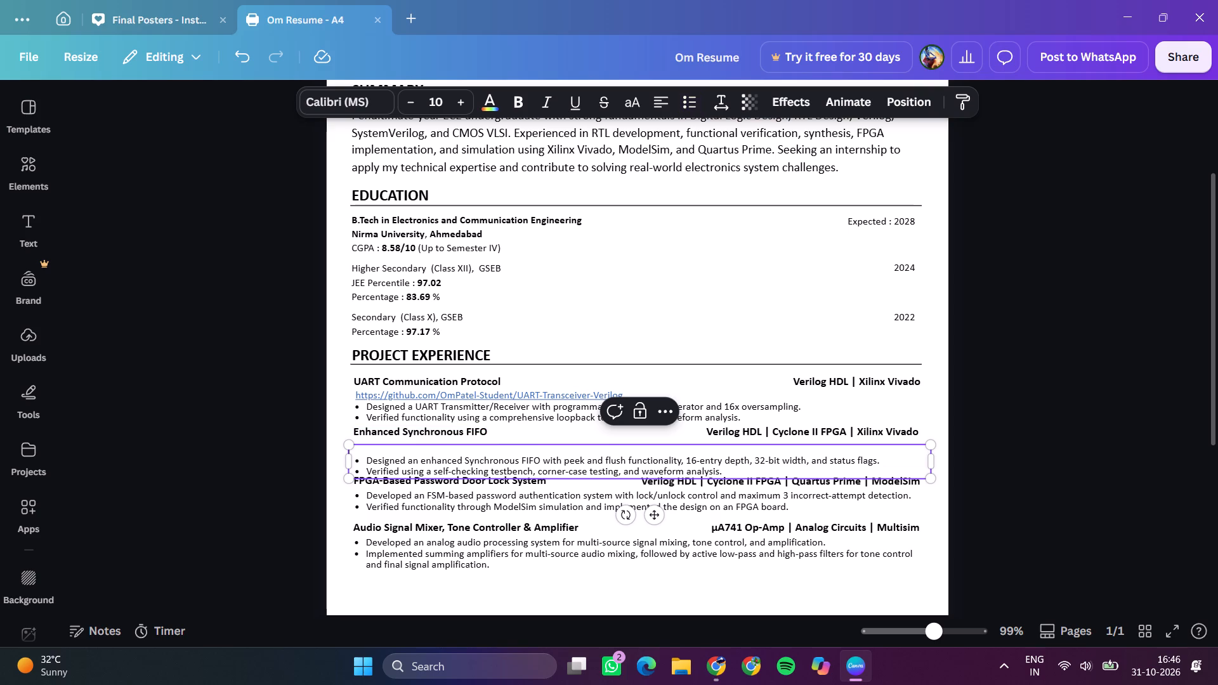
key("ctrl+v")
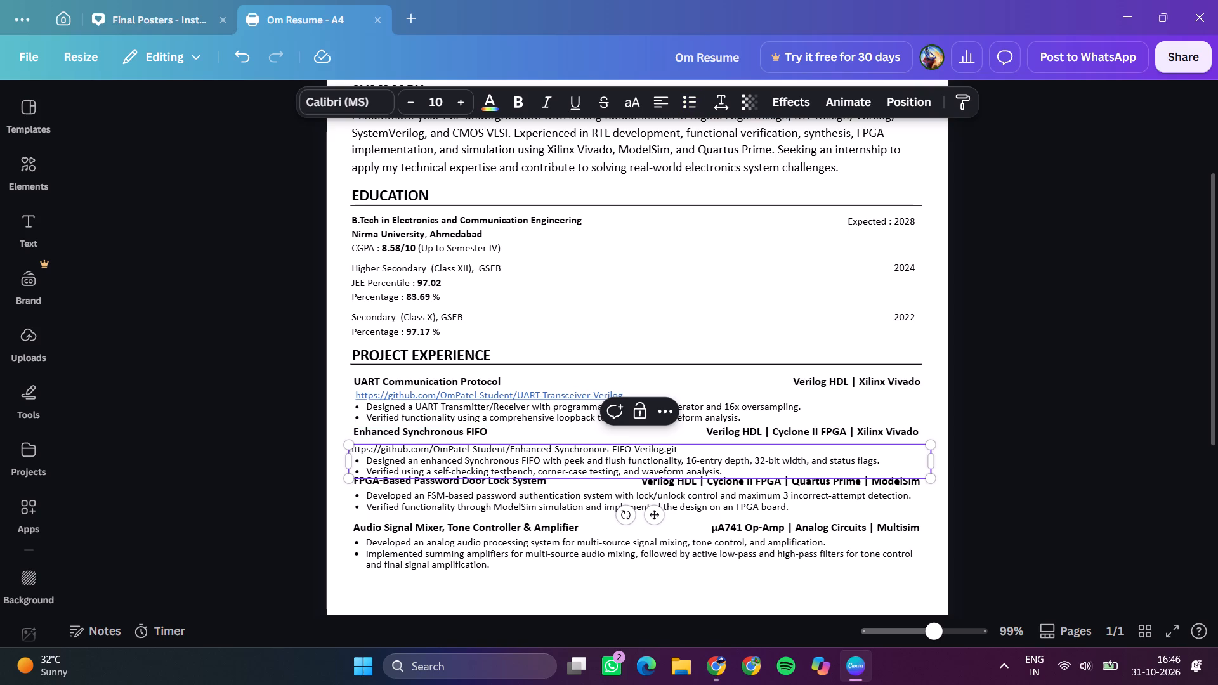
Colour the Enhanced-Synchronous-FIFO-Verilog repository URL with the blue already used for text in the design.
left_click_drag(694, 451, 597, 451)
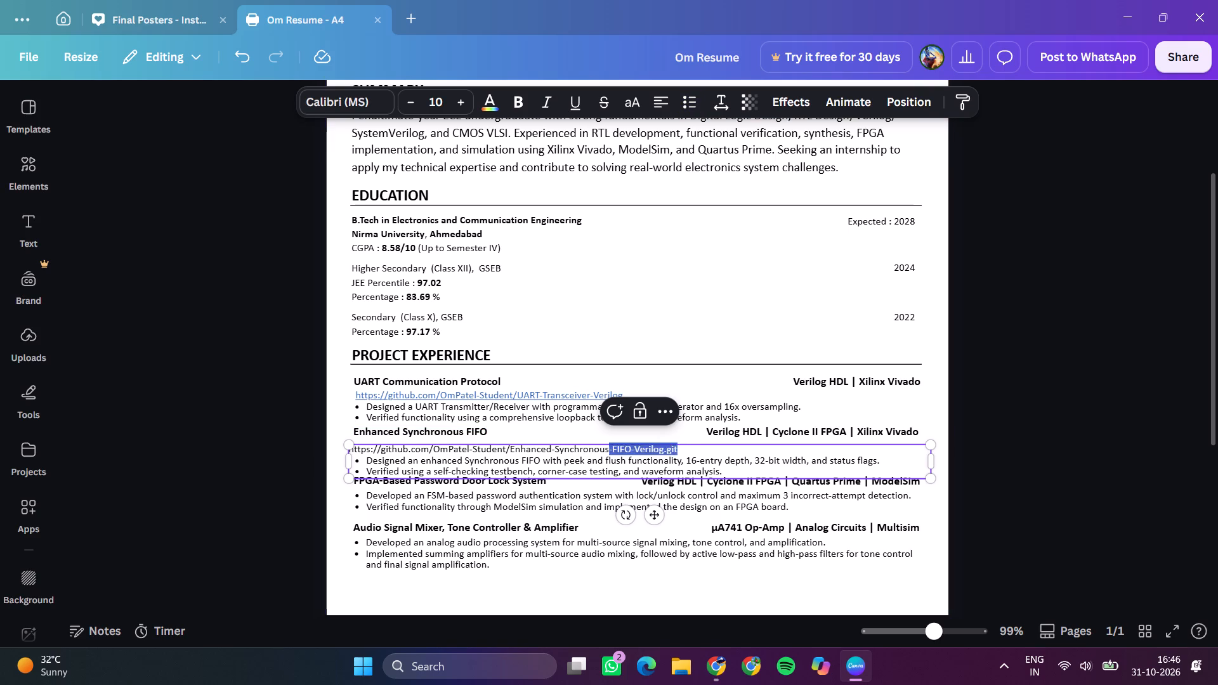
left_click_drag(597, 451, 341, 450)
left_click(493, 108)
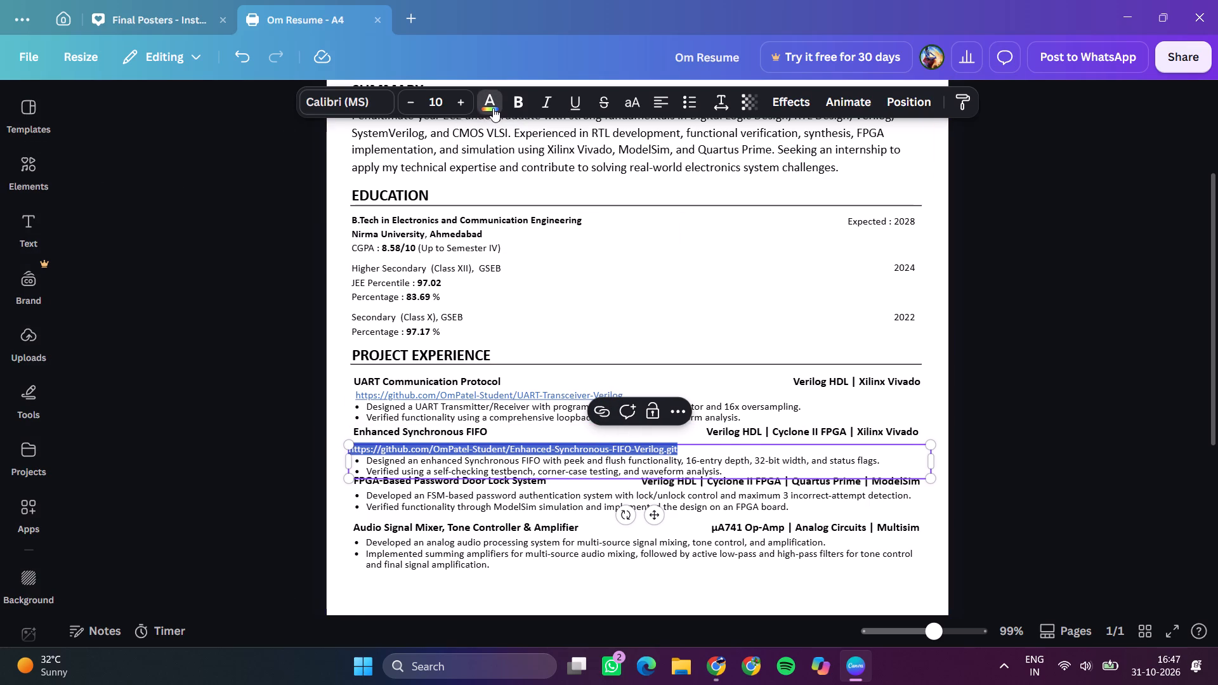
left_click(160, 262)
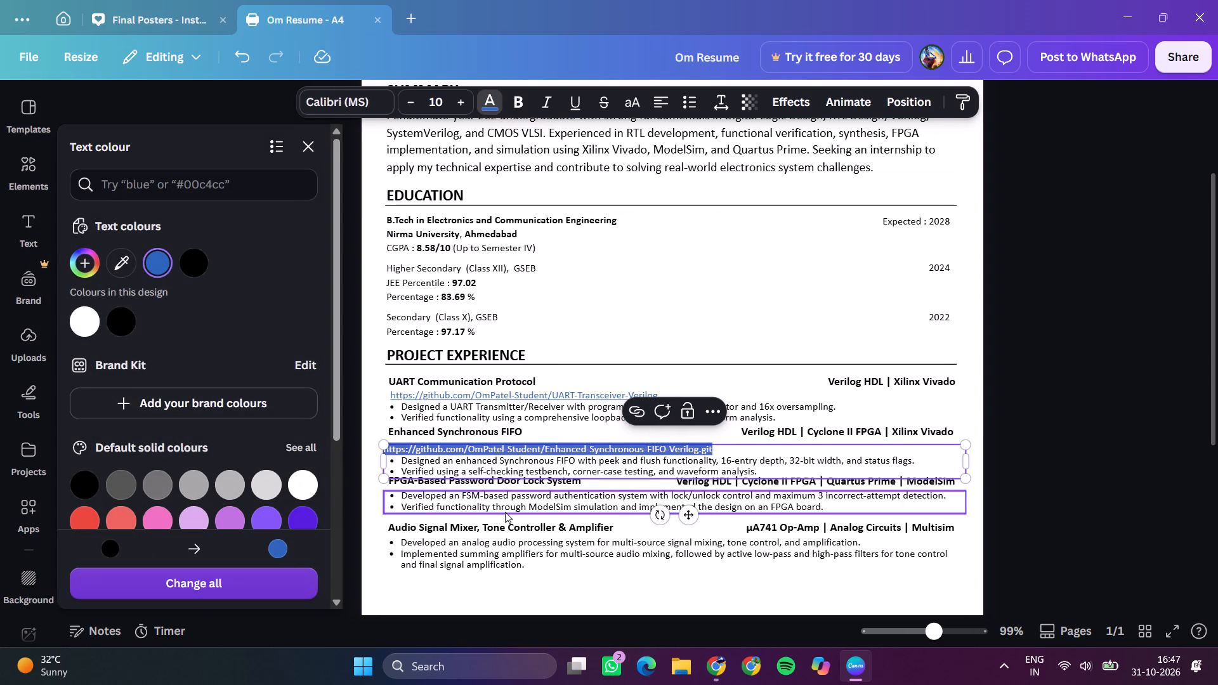
left_click(537, 575)
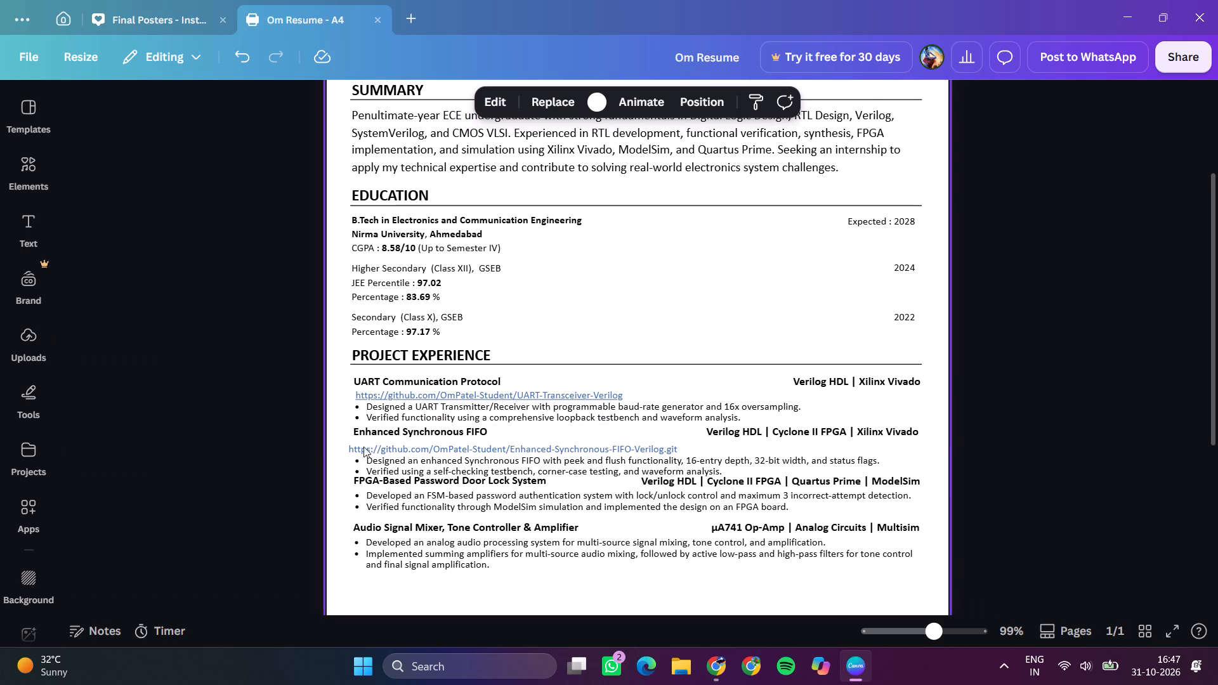
Hyperlink the Enhanced-Synchronous-FIFO-Verilog repository URL text to the same copied GitHub address.
left_click(363, 447)
double_click(363, 447)
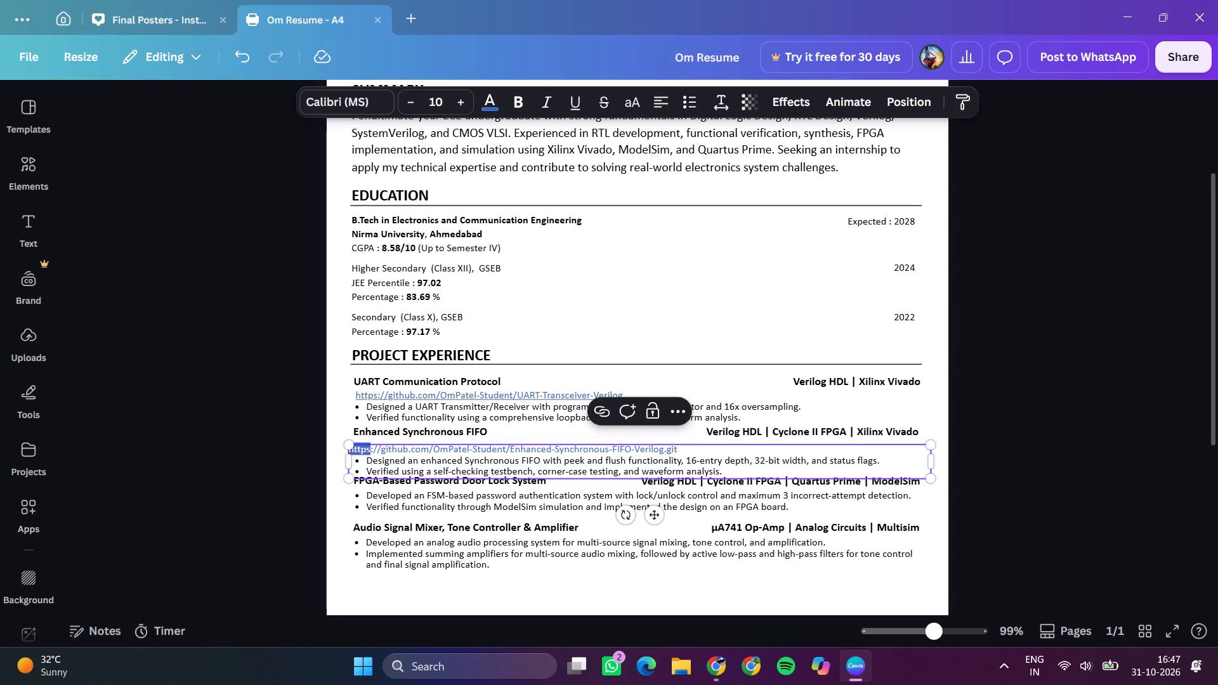
left_click(681, 452)
left_click_drag(681, 452, 373, 457)
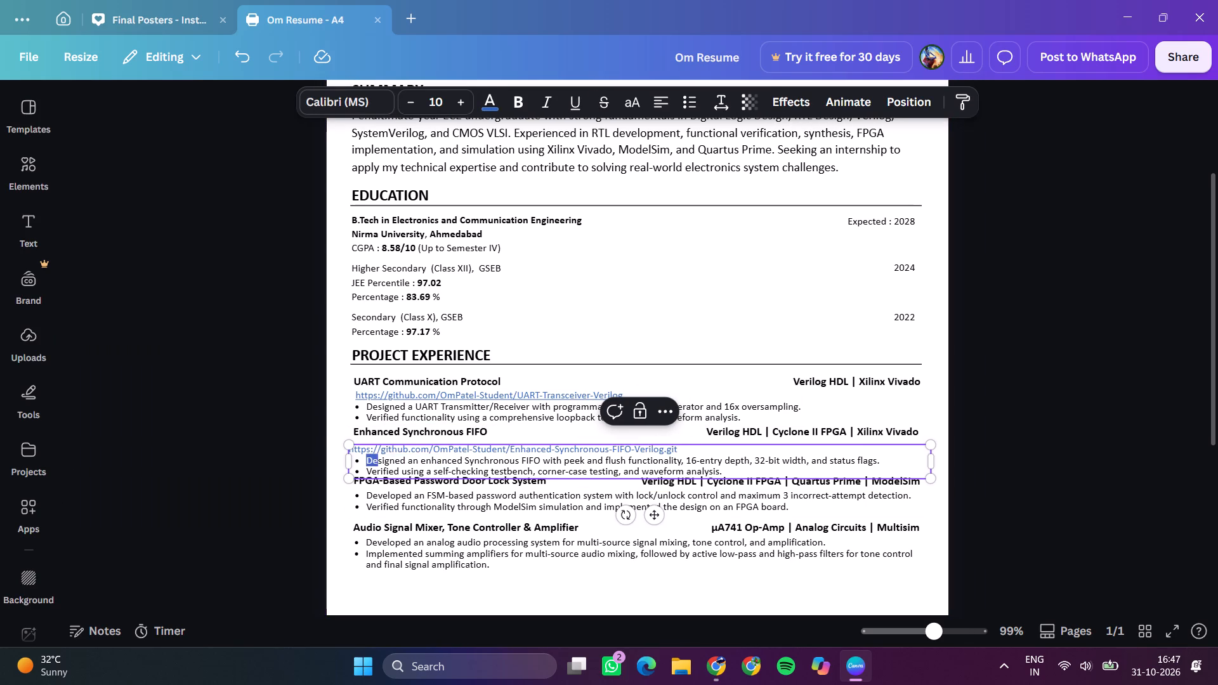
left_click_drag(373, 457, 346, 447)
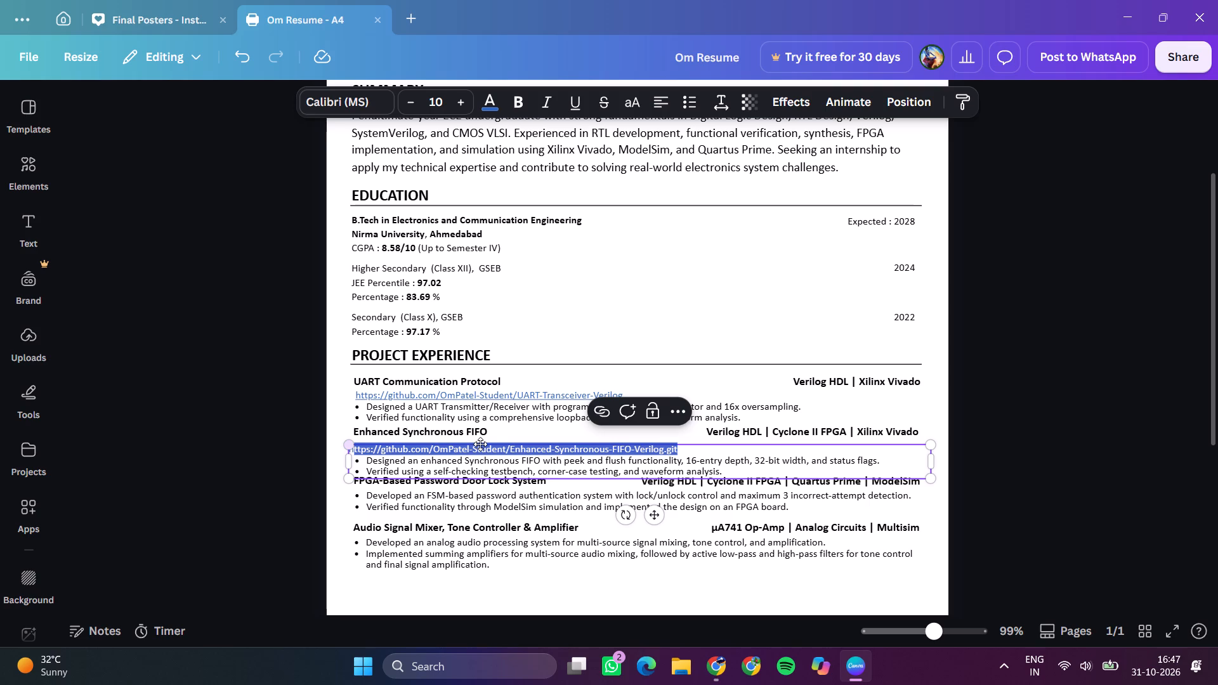
left_click(473, 447)
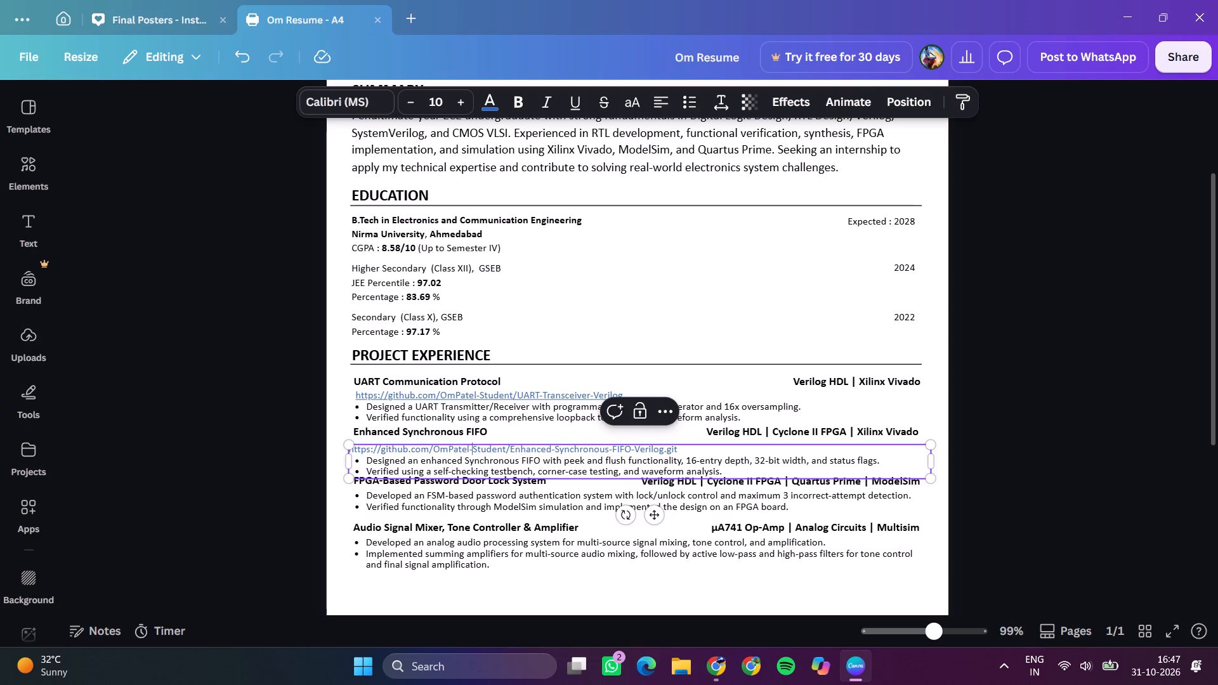
triple_click(358, 450)
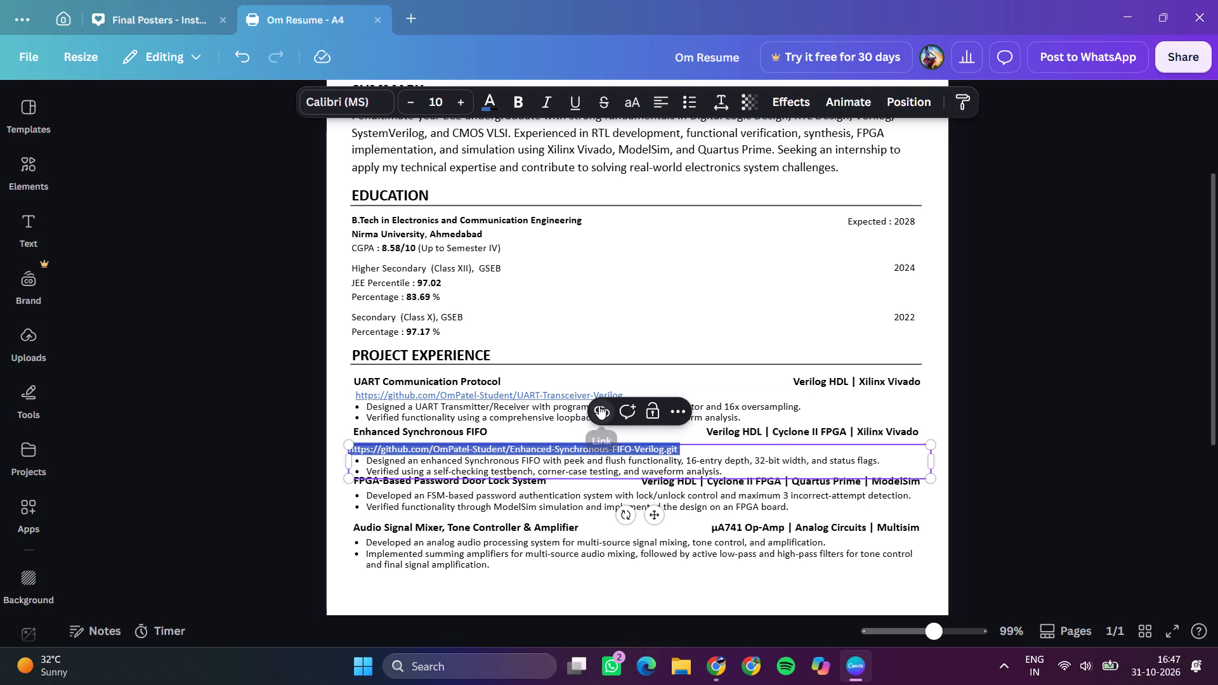
left_click(599, 405)
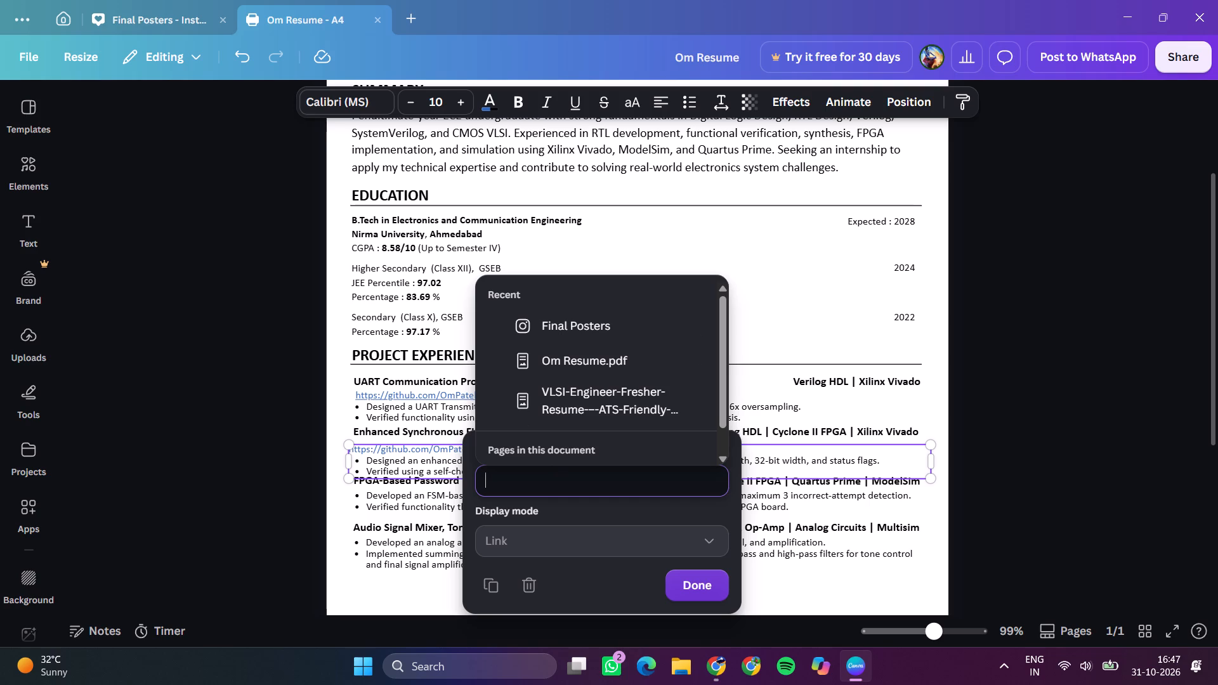
left_click(558, 507)
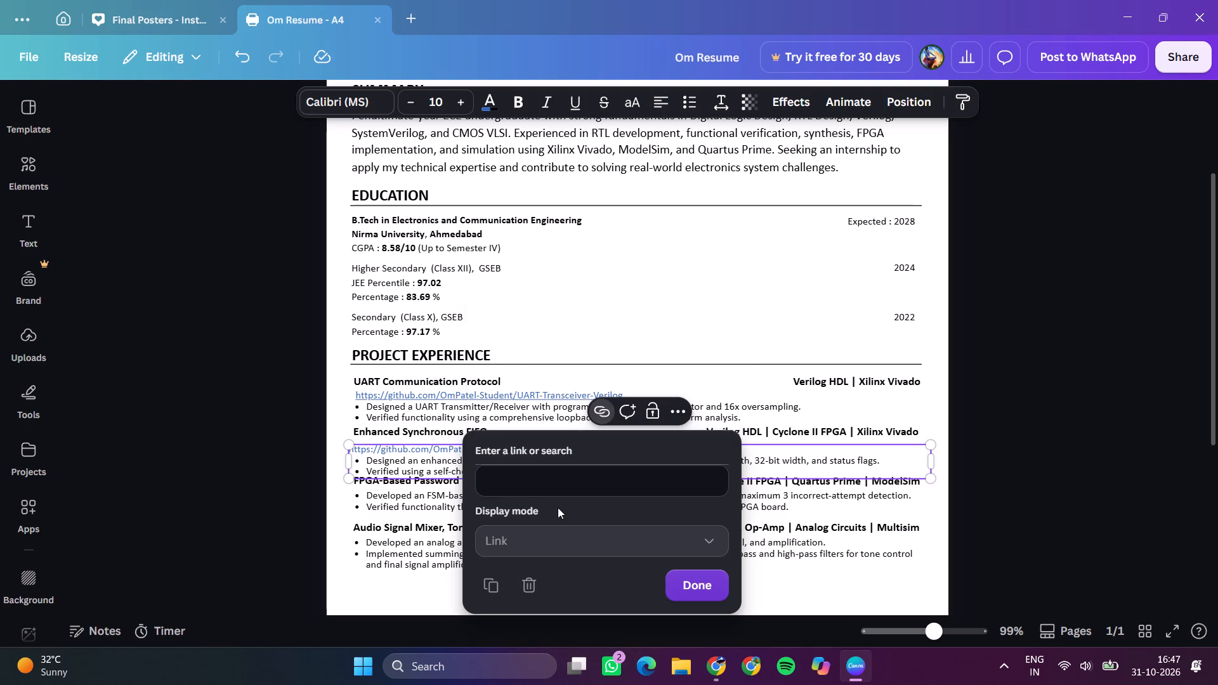
left_click(544, 488)
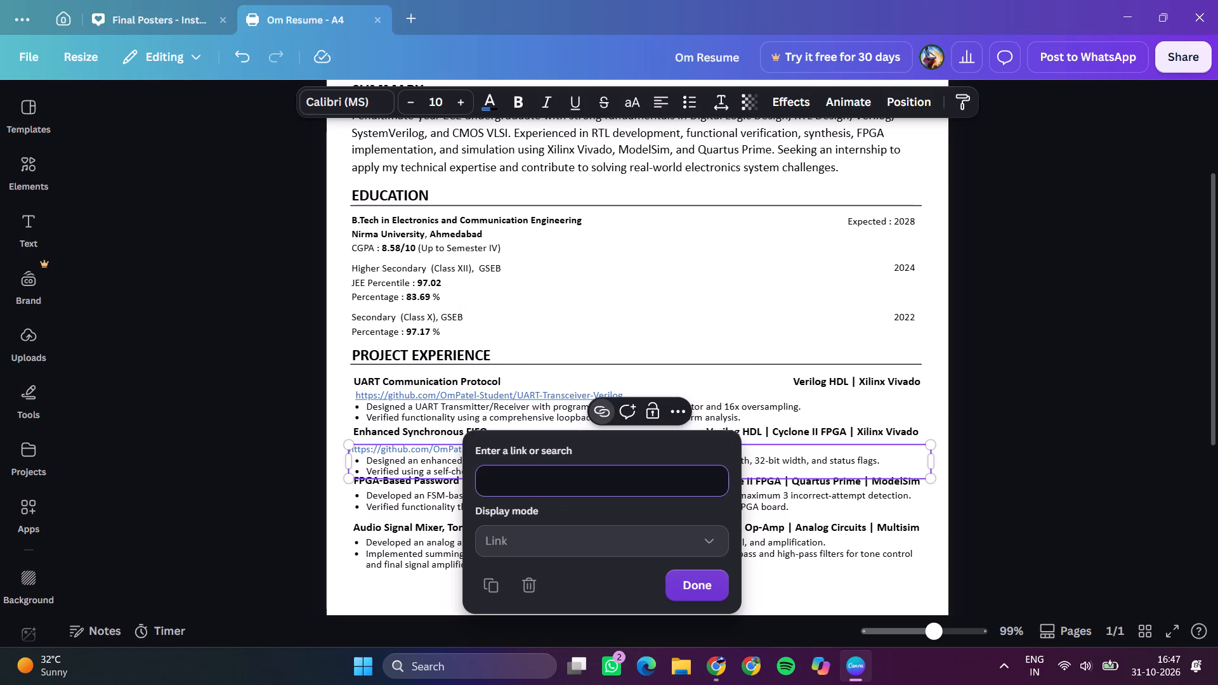
key("ctrl+v")
left_click(599, 514)
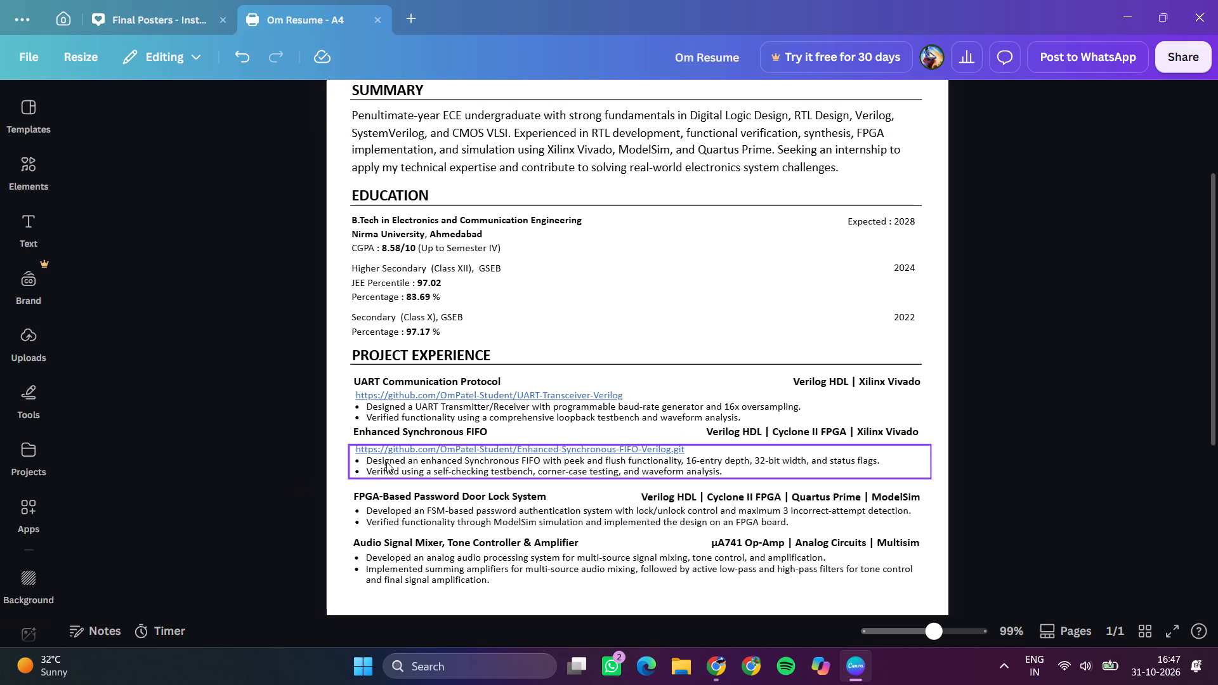
Move the Enhanced Synchronous FIFO link and bullet block slightly up, closer to its project title.
left_click(386, 462)
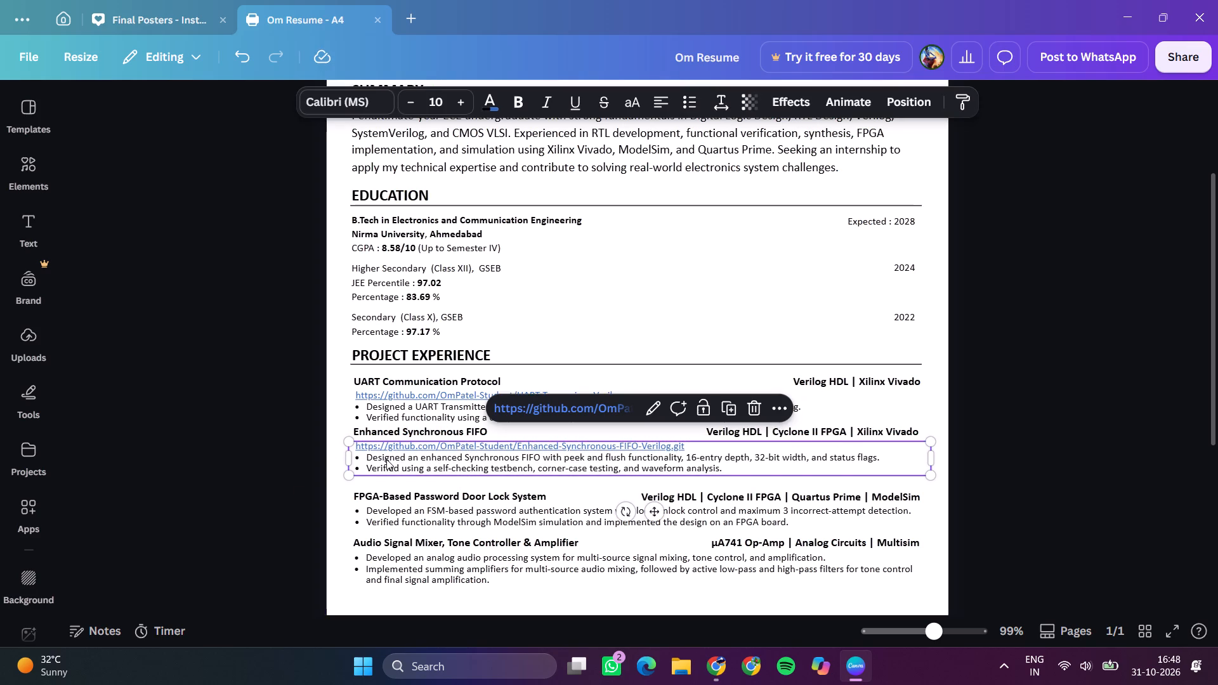
left_click(282, 516)
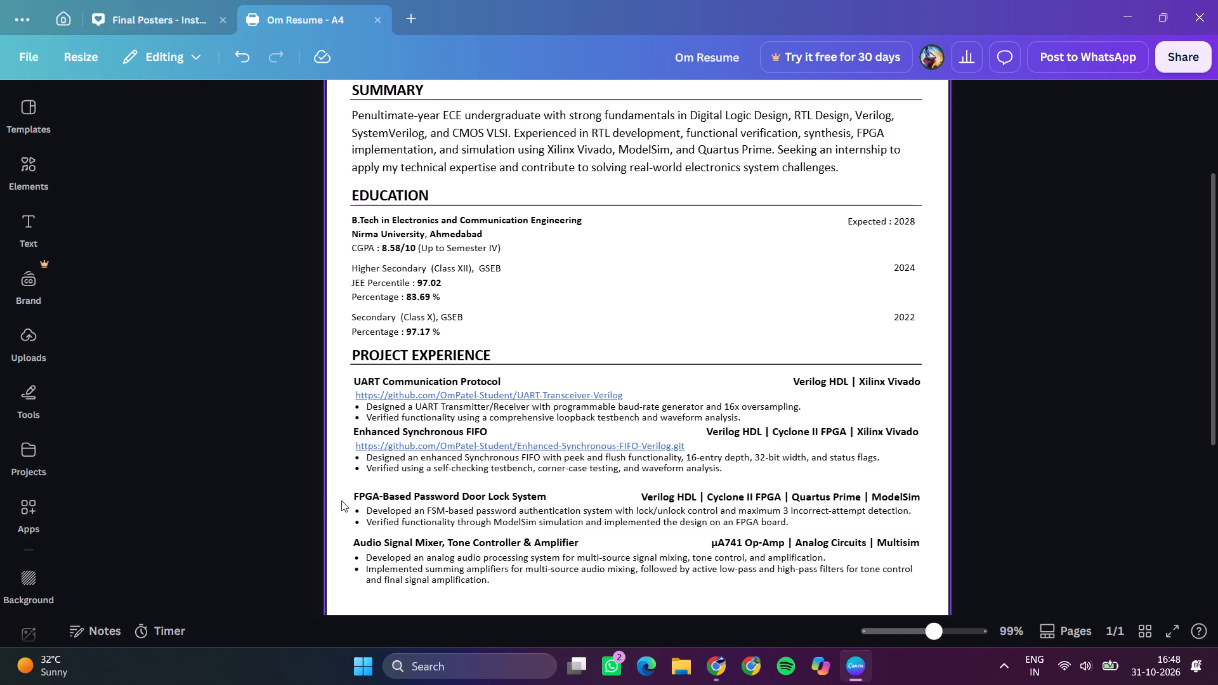
left_click(389, 457)
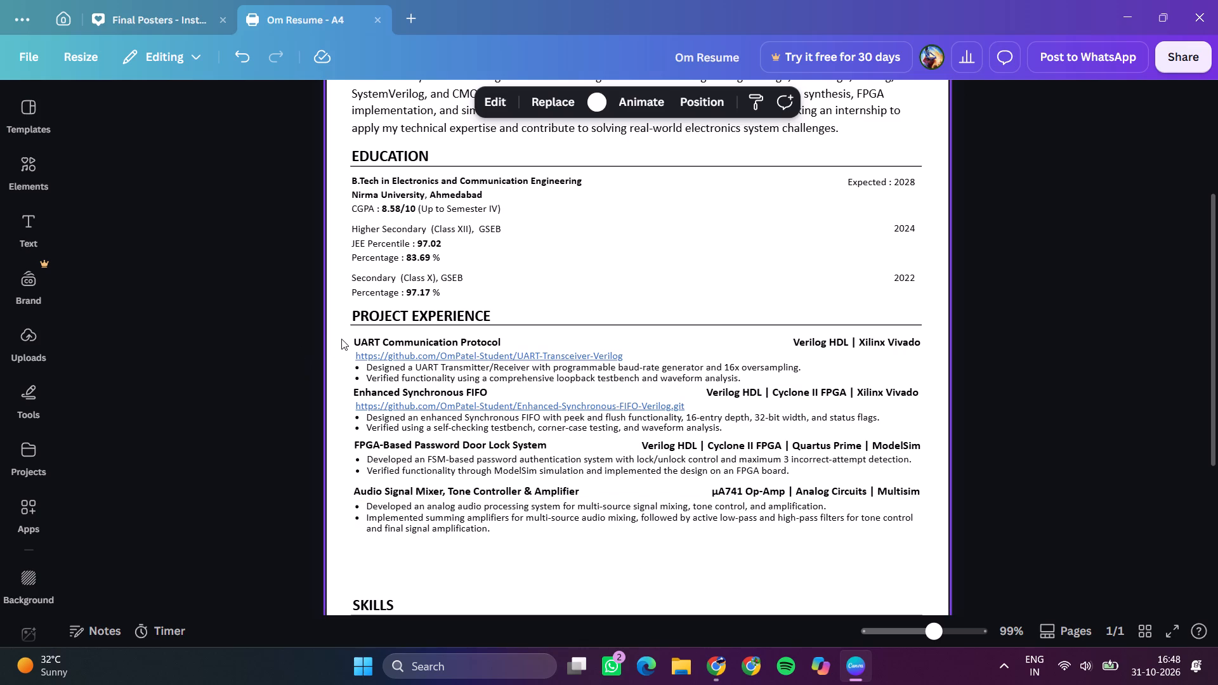
Move all four project entries down together to just above Skills, leaving a gap of about 2.1 below the Project Experience rule.
left_click_drag(341, 341, 918, 549)
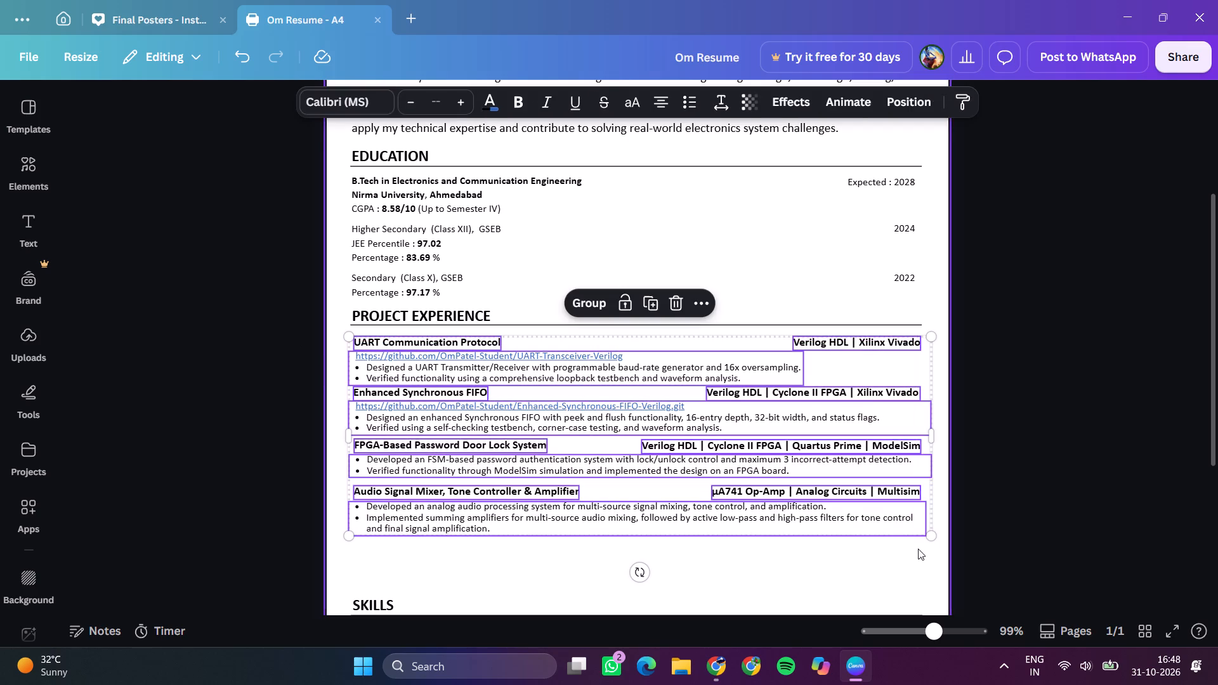
left_click_drag(853, 363, 859, 419)
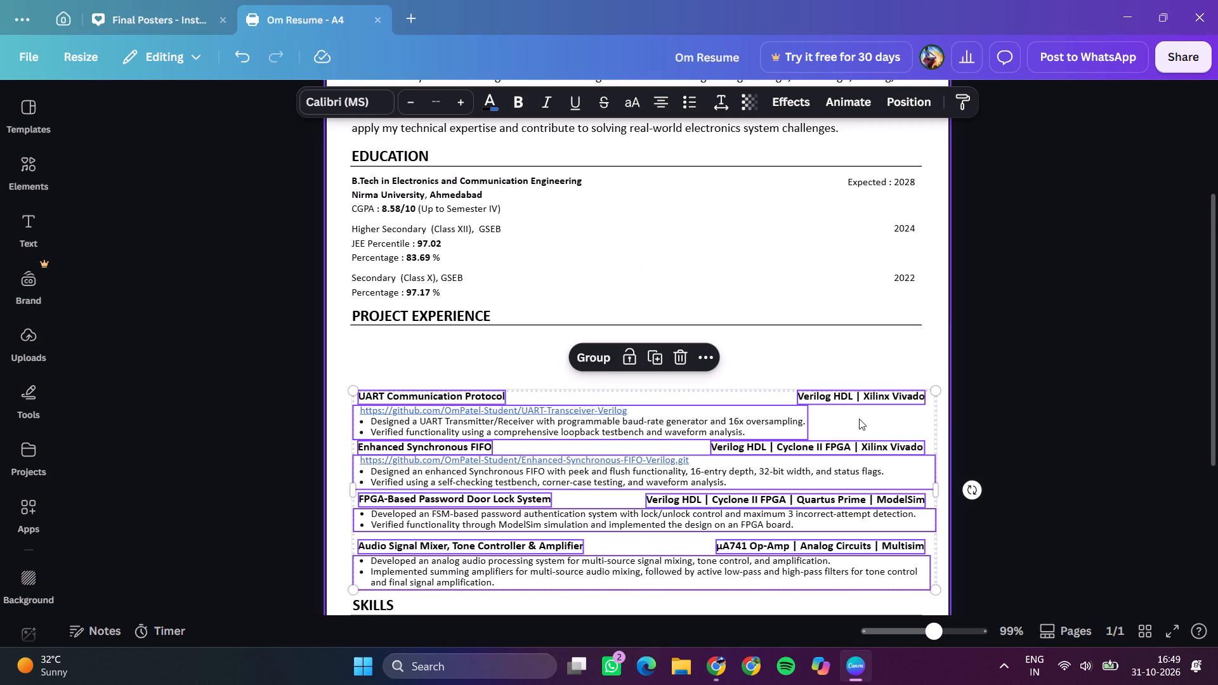
key("ctrl+z")
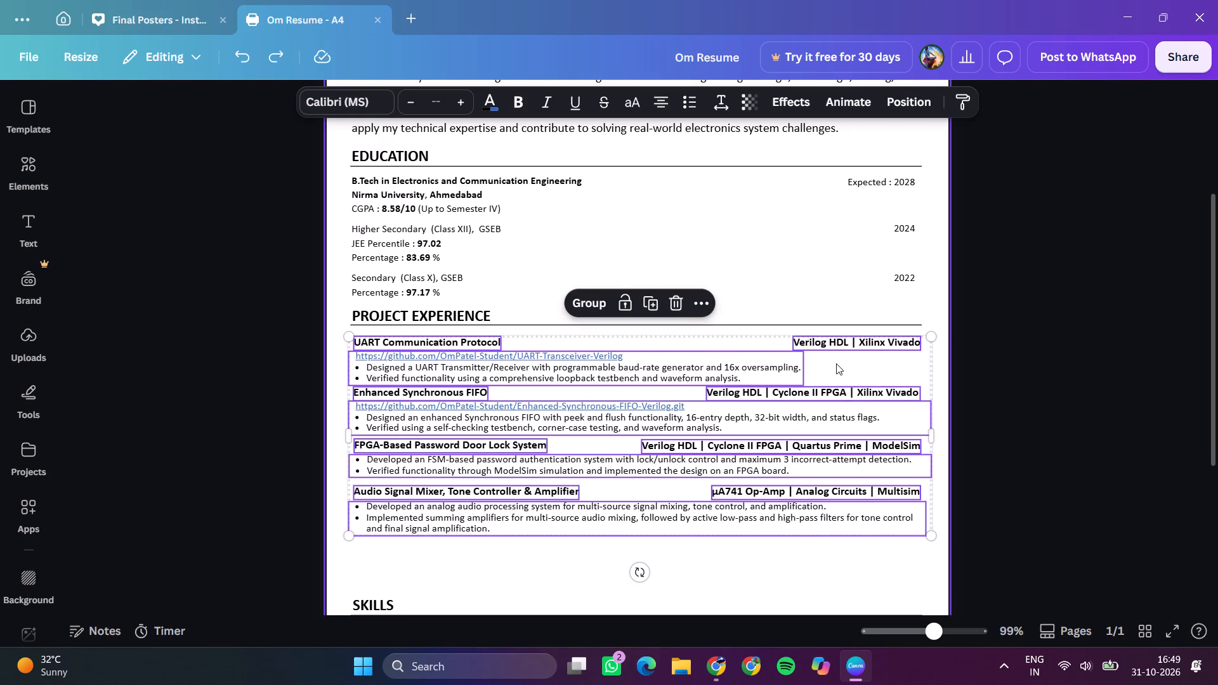
left_click_drag(836, 363, 837, 402)
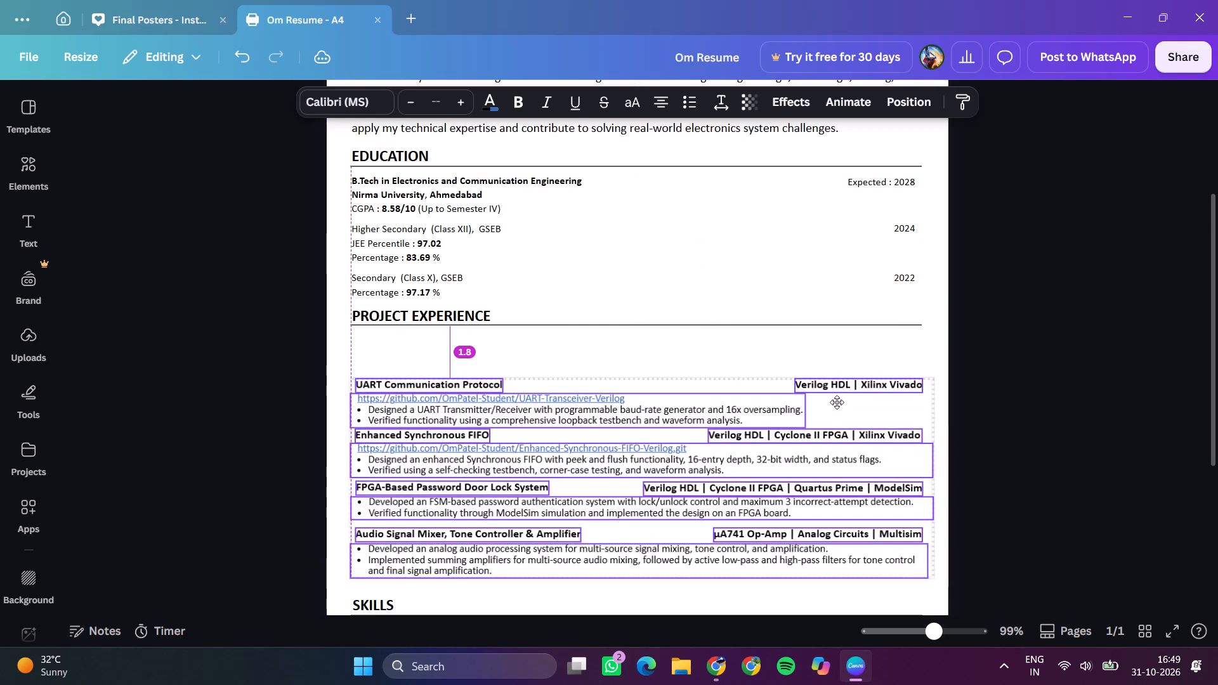
left_click_drag(837, 402, 837, 415)
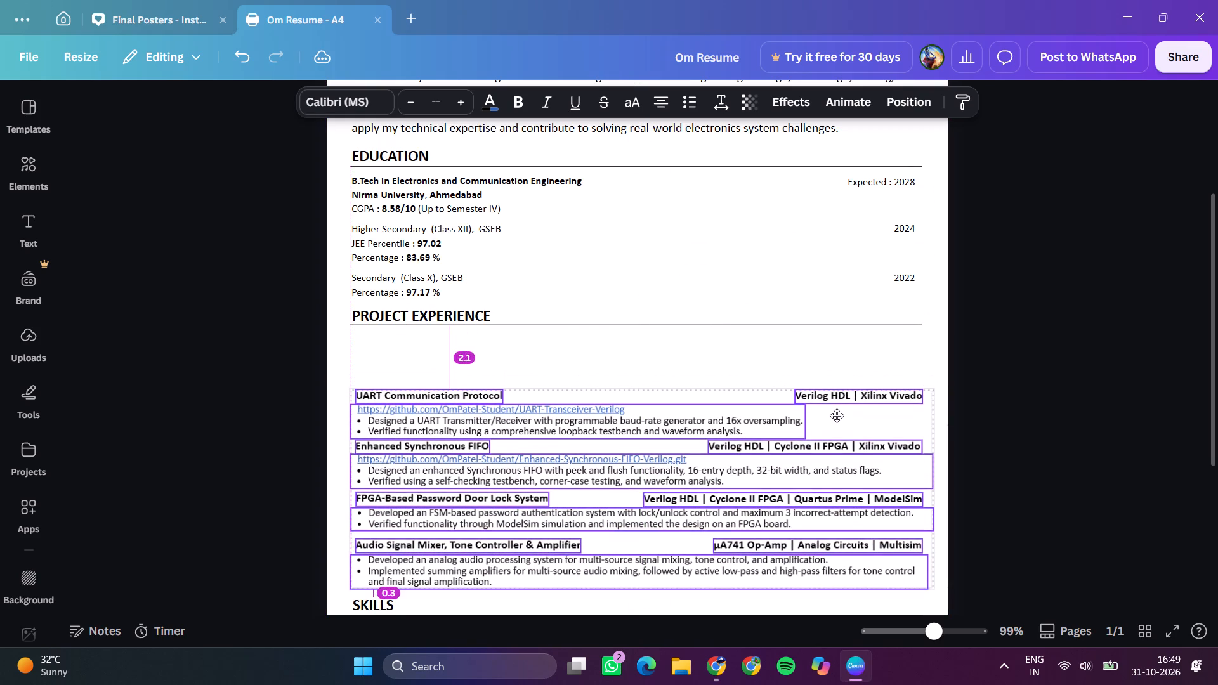
left_click_drag(837, 415, 837, 418)
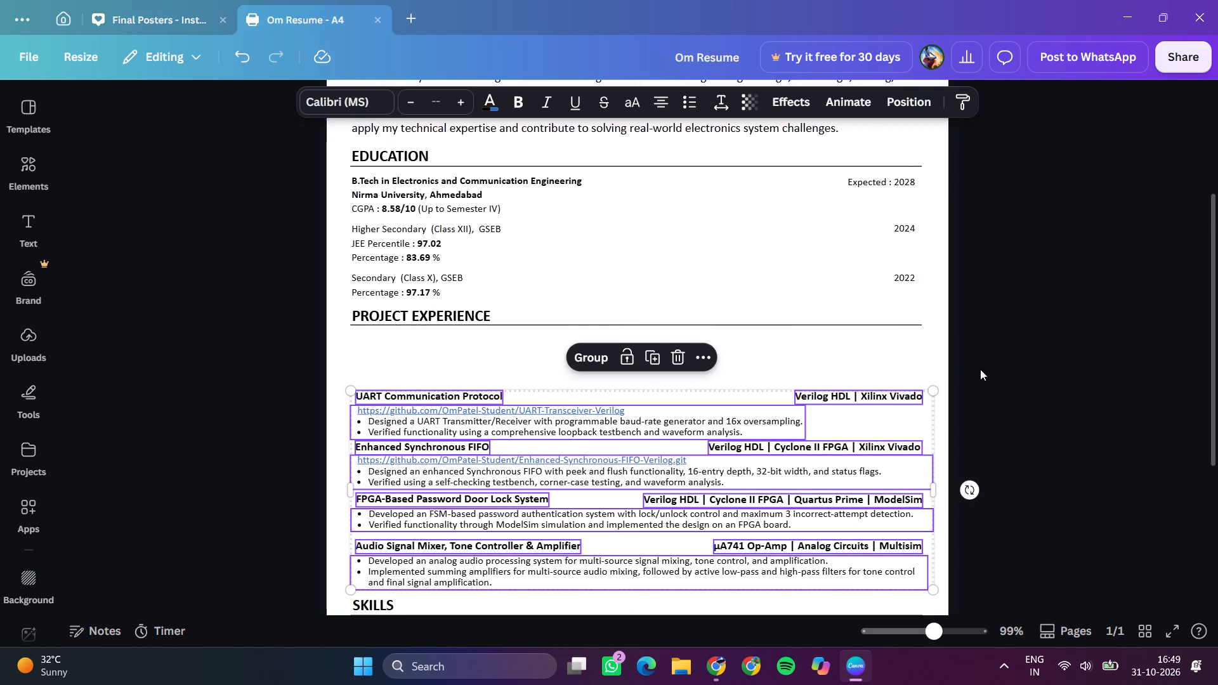
left_click(980, 369)
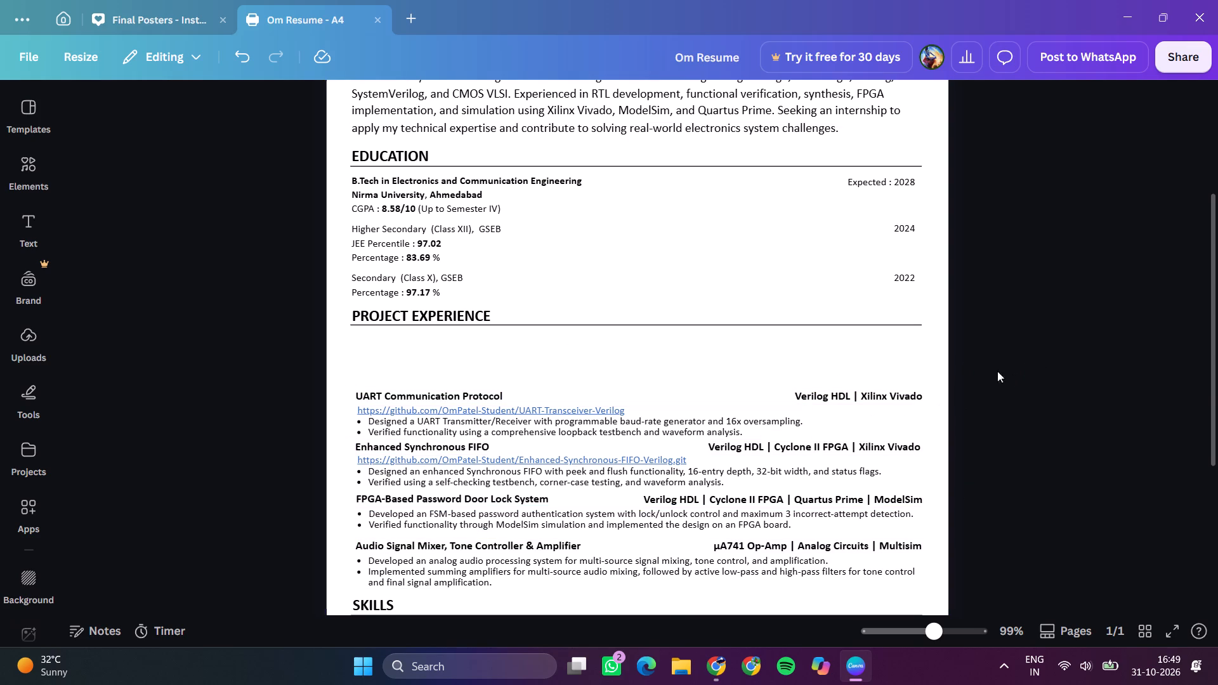
Delete the technology lines of all four projects, from UART Communication Protocol to Audio Signal Mixer, Tone Controller & Amplifier.
left_click(849, 397)
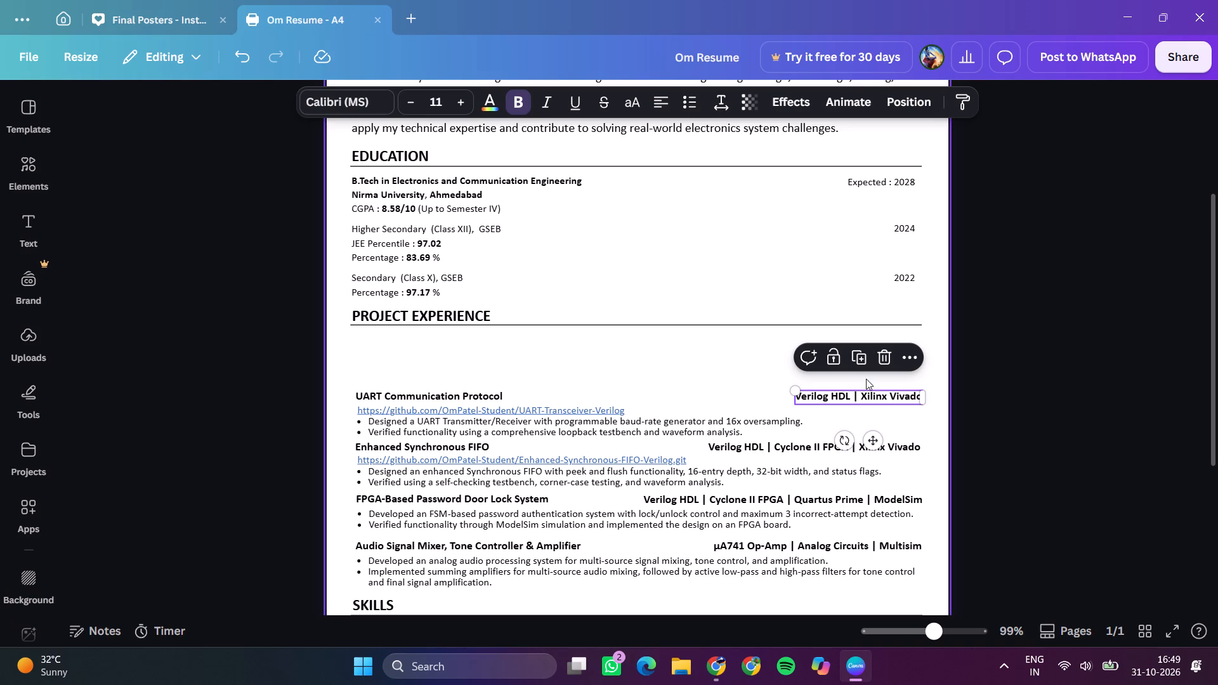
left_click(889, 352)
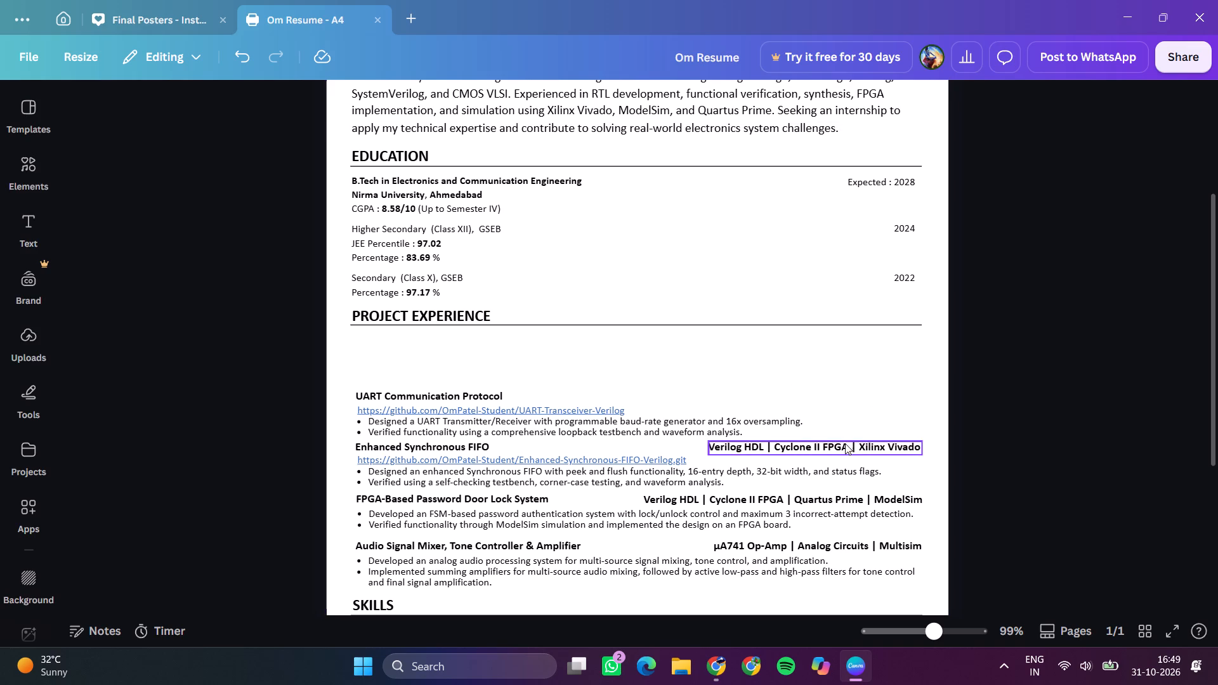
left_click(845, 447)
left_click(841, 406)
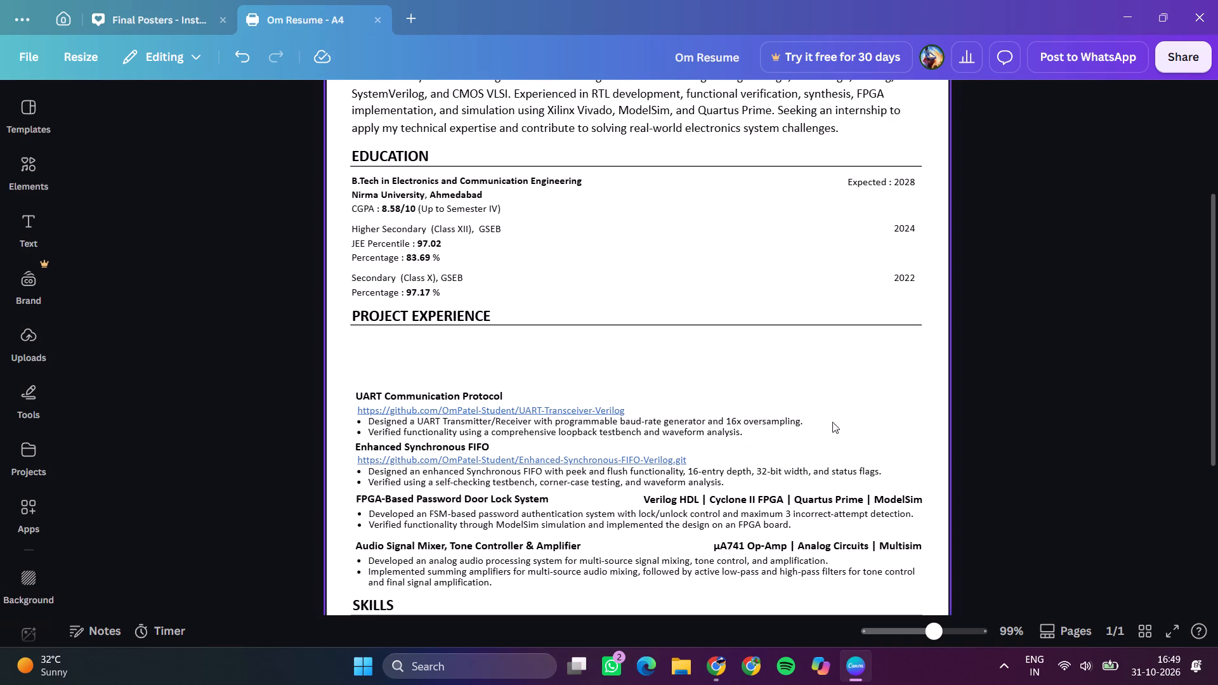
left_click(820, 496)
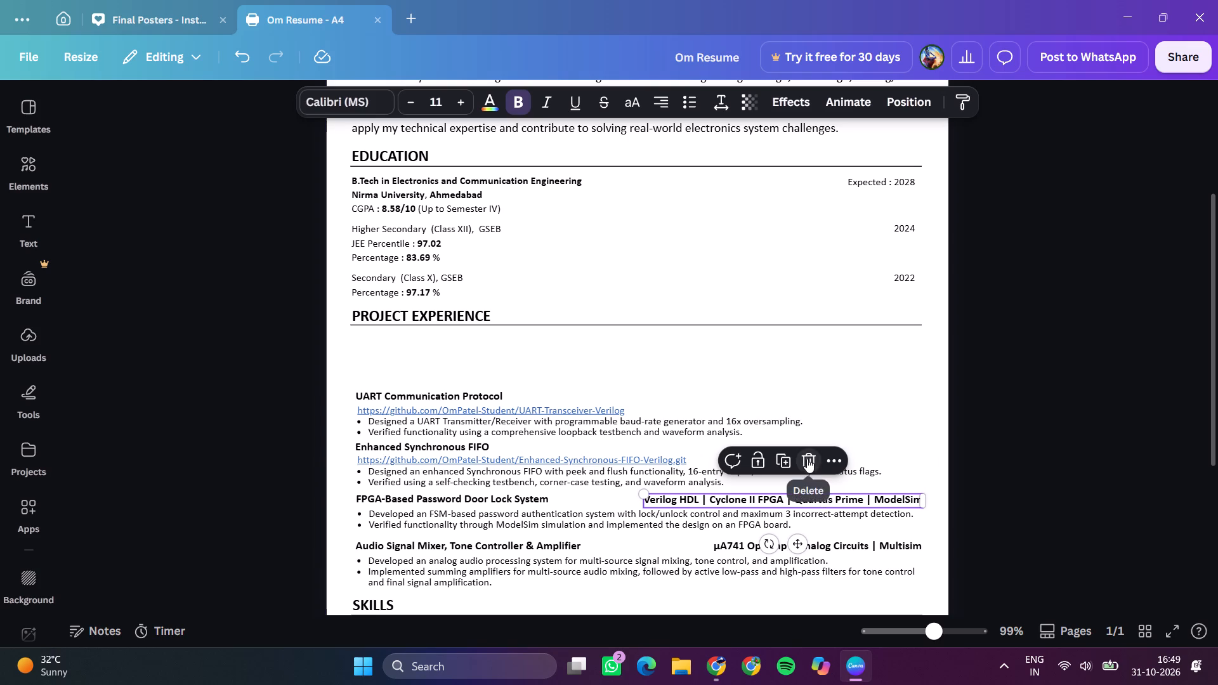
left_click(807, 459)
left_click(796, 549)
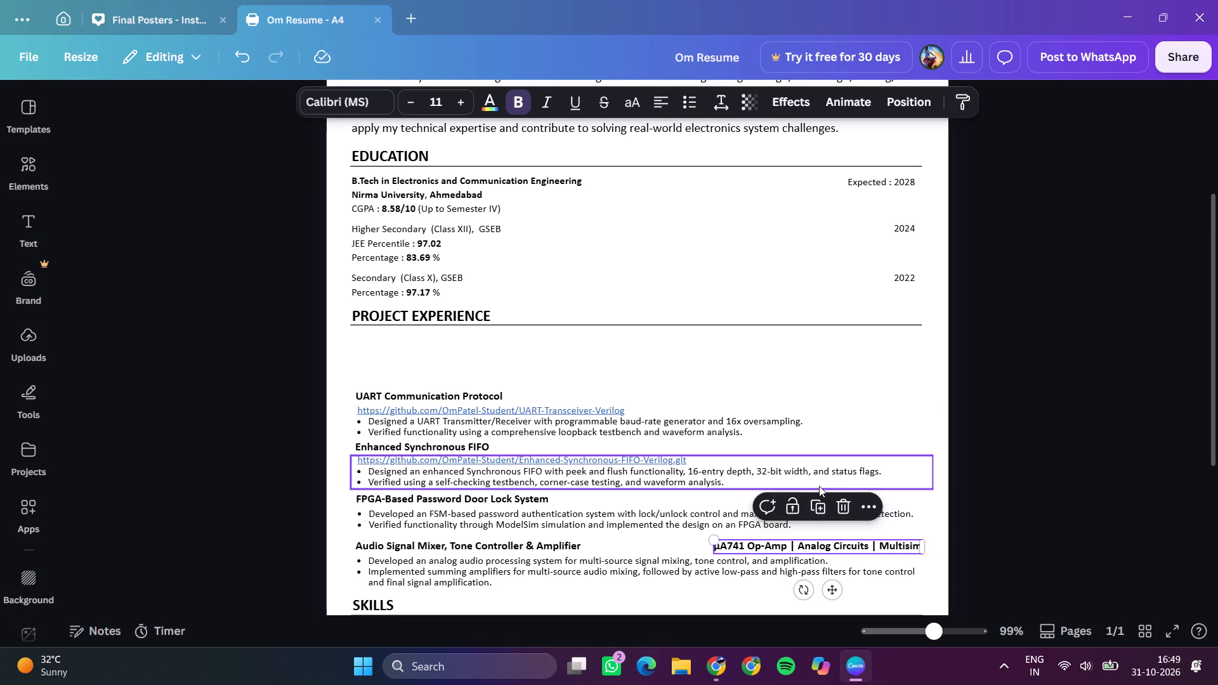
left_click(842, 509)
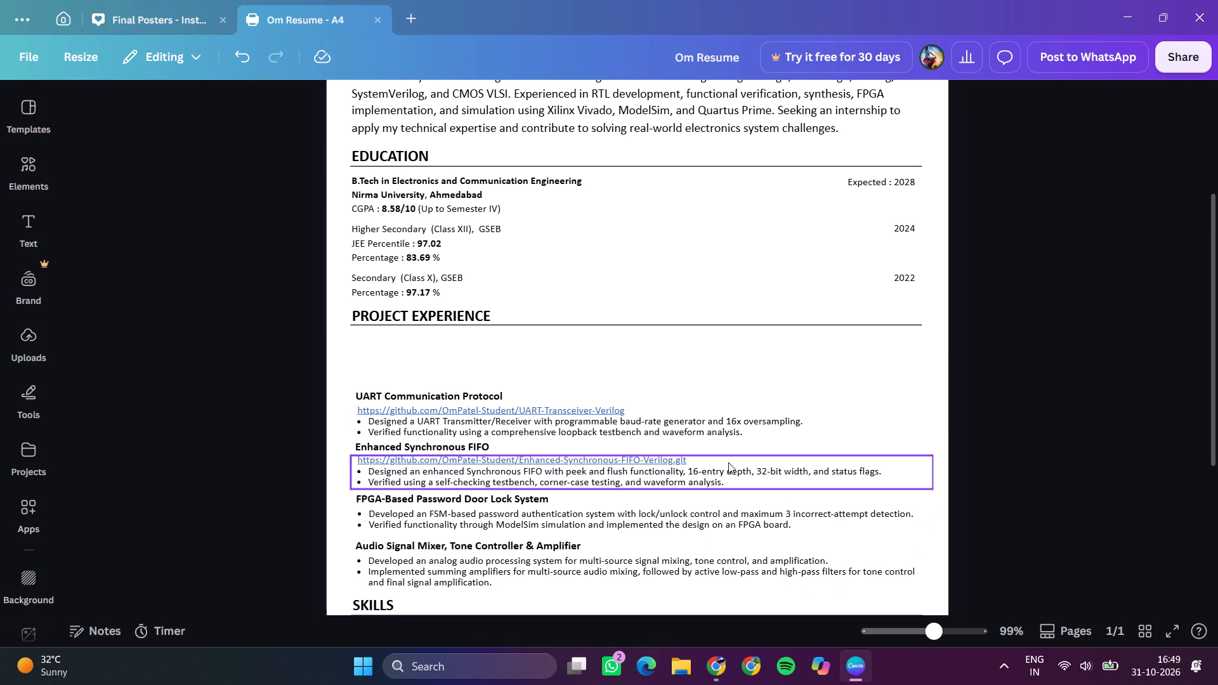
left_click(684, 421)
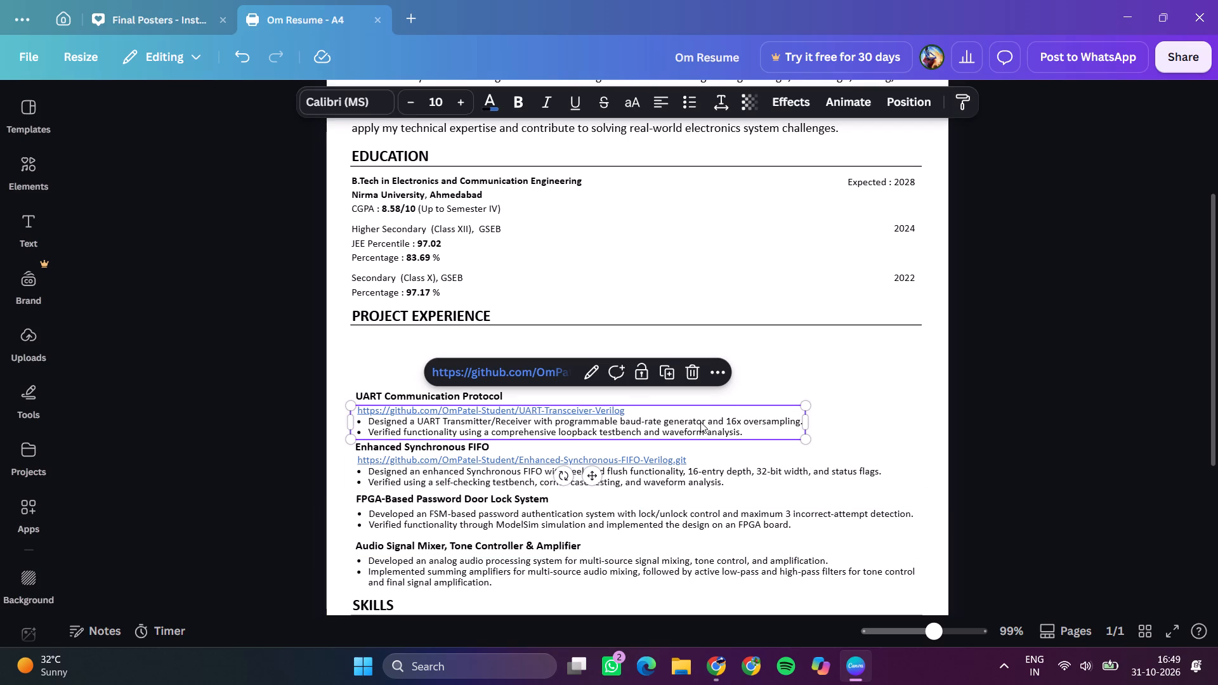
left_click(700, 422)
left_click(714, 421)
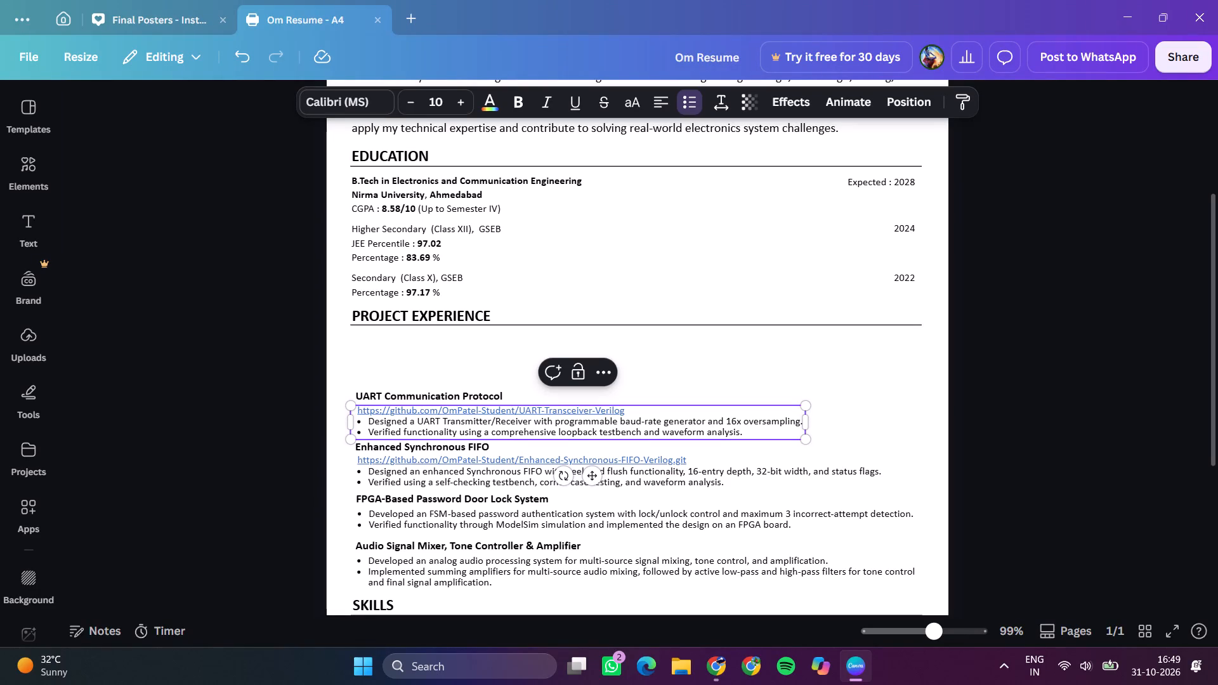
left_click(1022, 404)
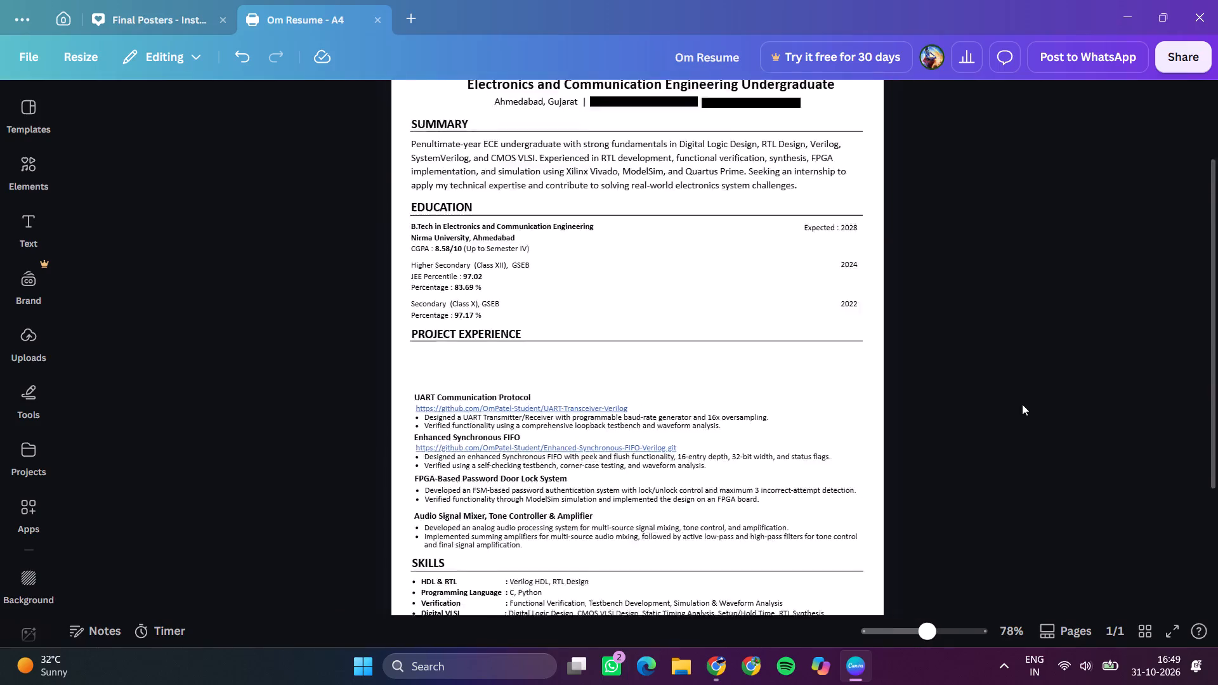
Widen the text box holding the UART Communication Protocol link and bullets.
scroll(1022, 404, "down", 3)
scroll(1022, 404, "up", 1)
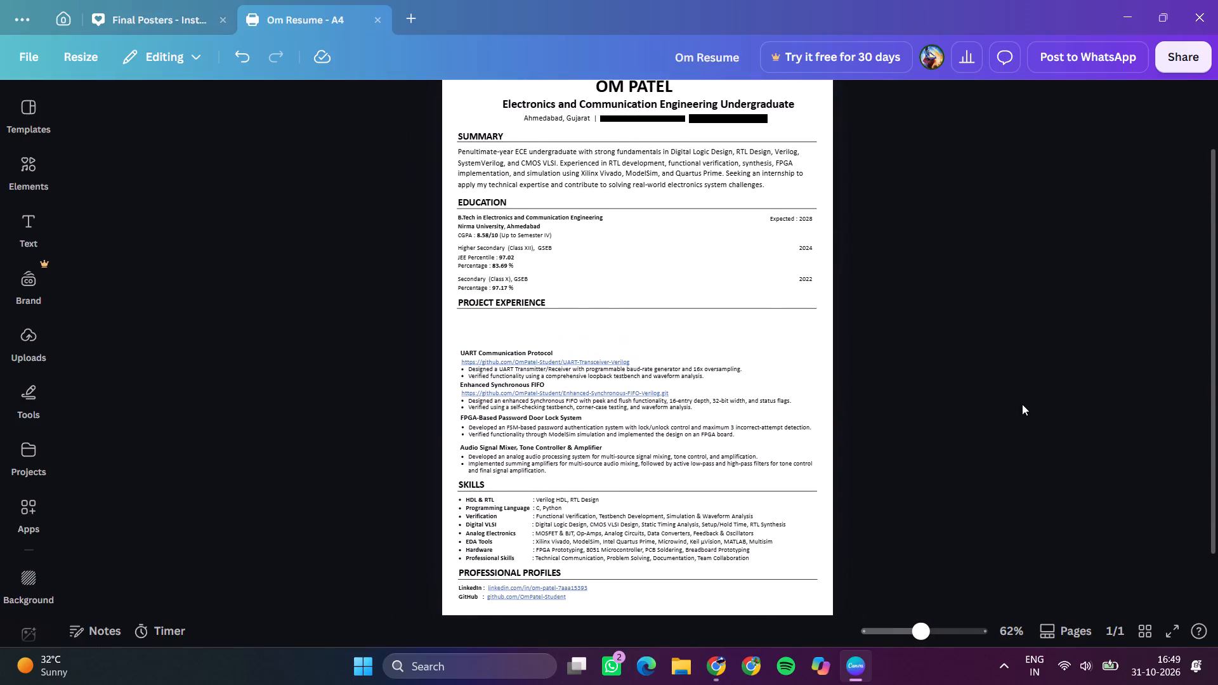
scroll(1022, 404, "up", 1)
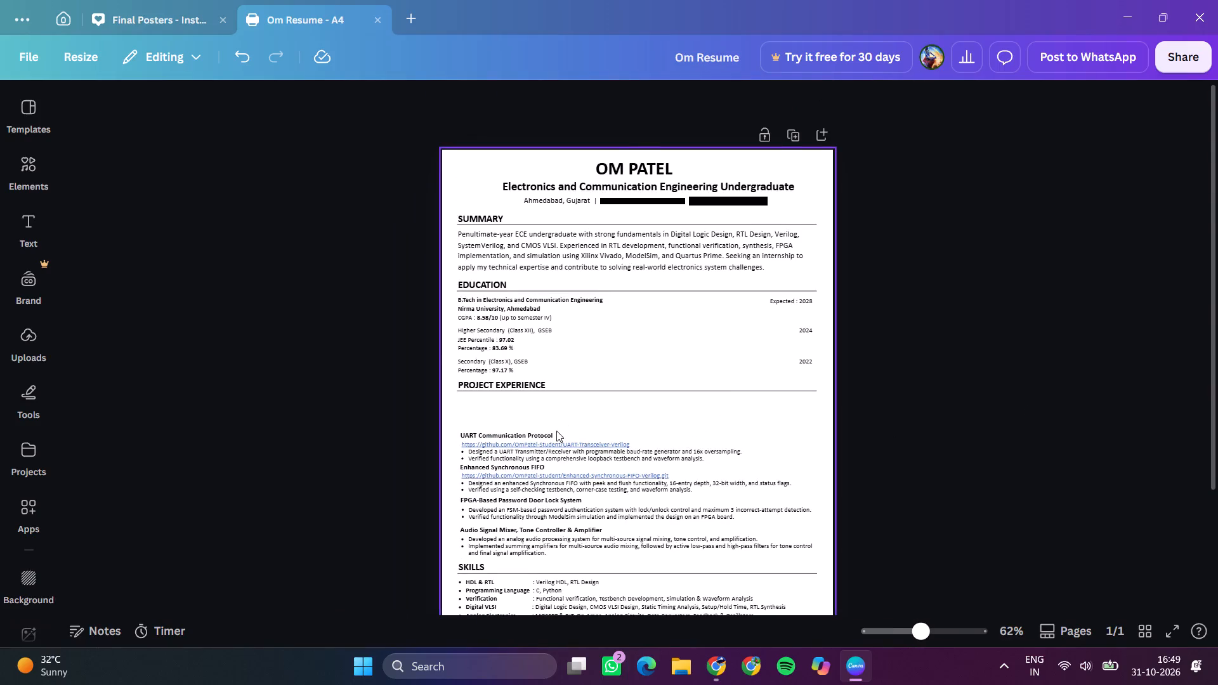
scroll(556, 431, "down", 1)
left_click(646, 422)
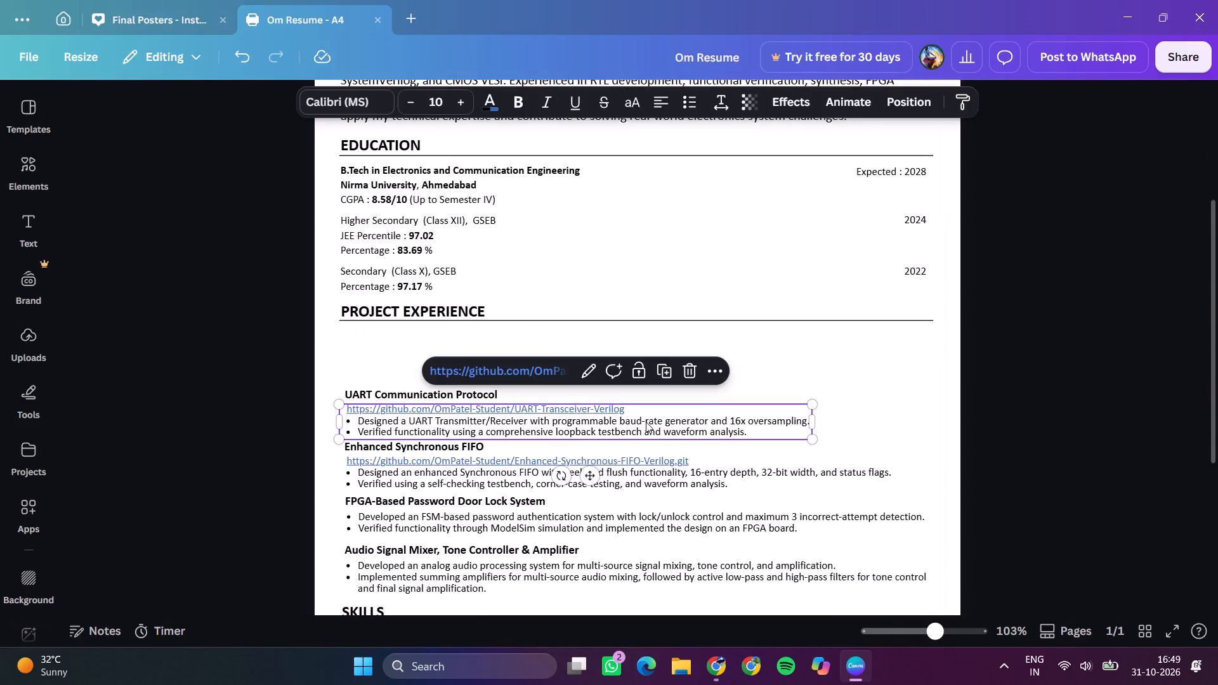
left_click(646, 422)
left_click(763, 421)
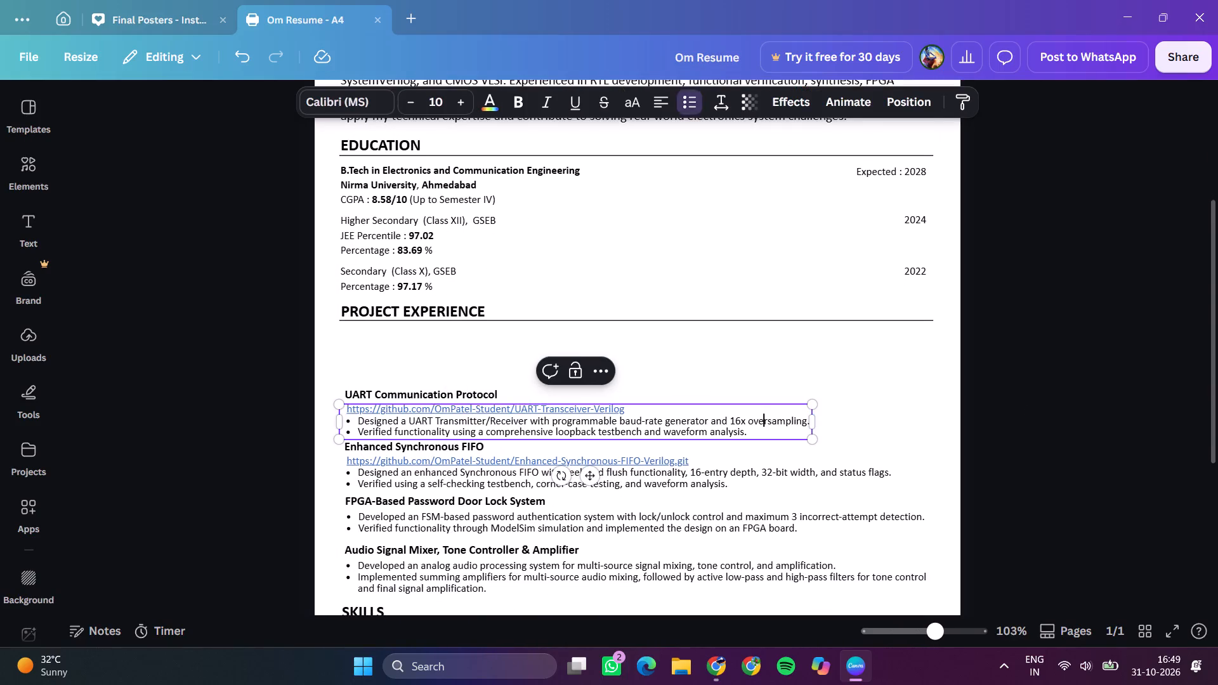
left_click_drag(813, 424, 867, 419)
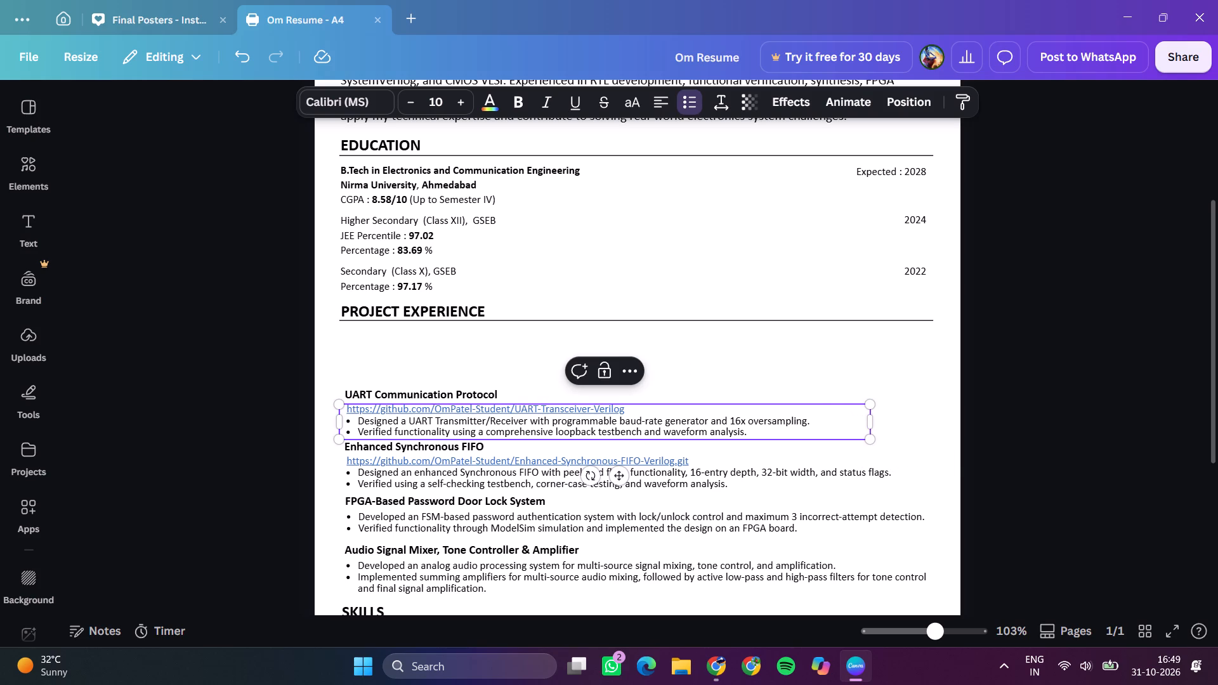
Replace the full stop ending the first UART Communication Protocol bullet with "in Verilog HDL".
left_click(809, 419)
left_click(825, 419)
key("BackSpace")
key("BackSpace")
key("space")
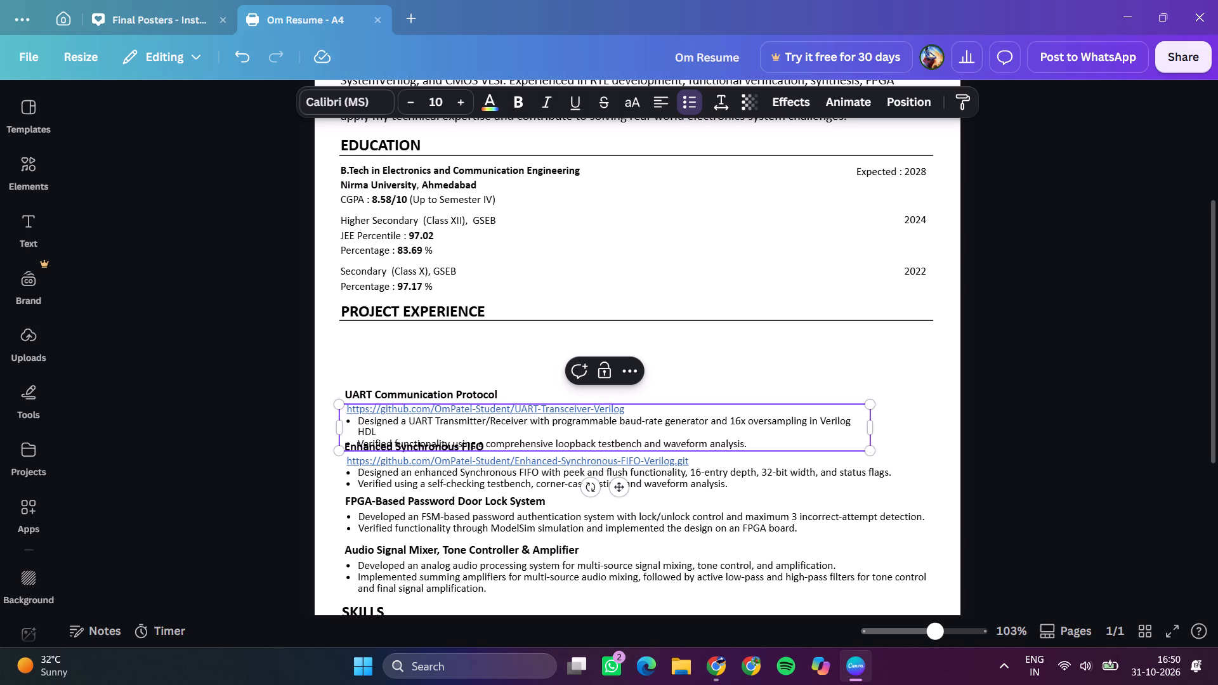
Widen the UART Communication Protocol link and bullet text box enough to fit its first bullet on one line.
left_click_drag(872, 425, 905, 431)
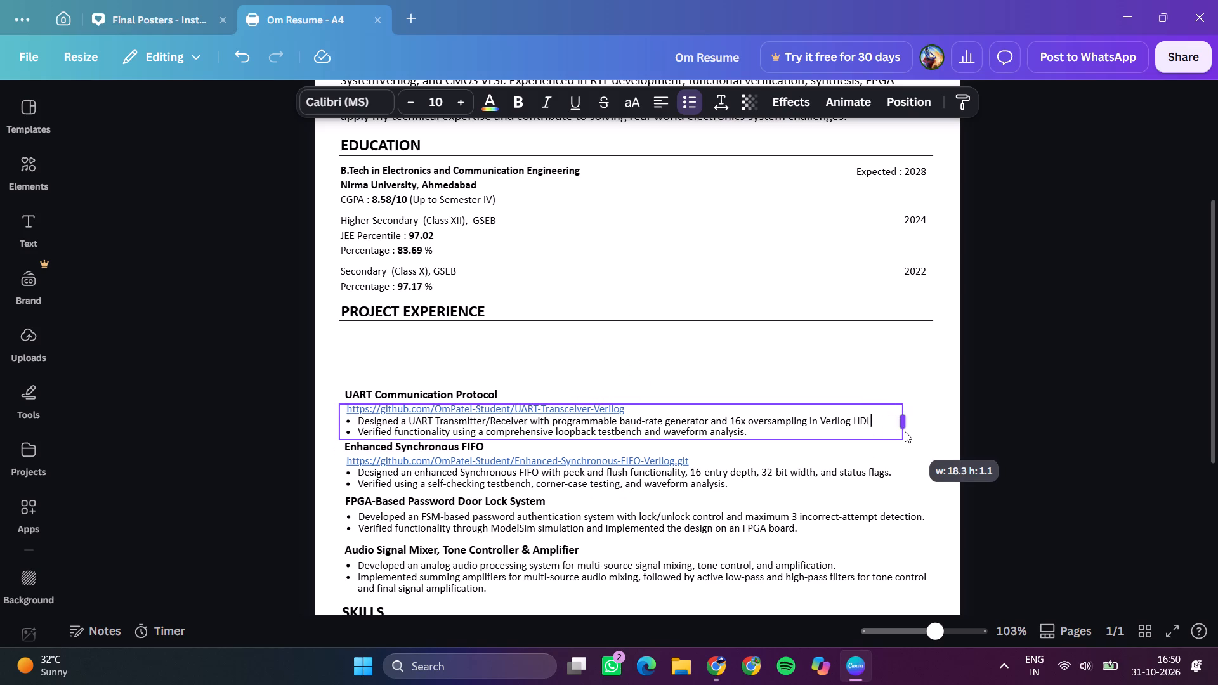
left_click_drag(905, 431, 898, 431)
left_click(1139, 400)
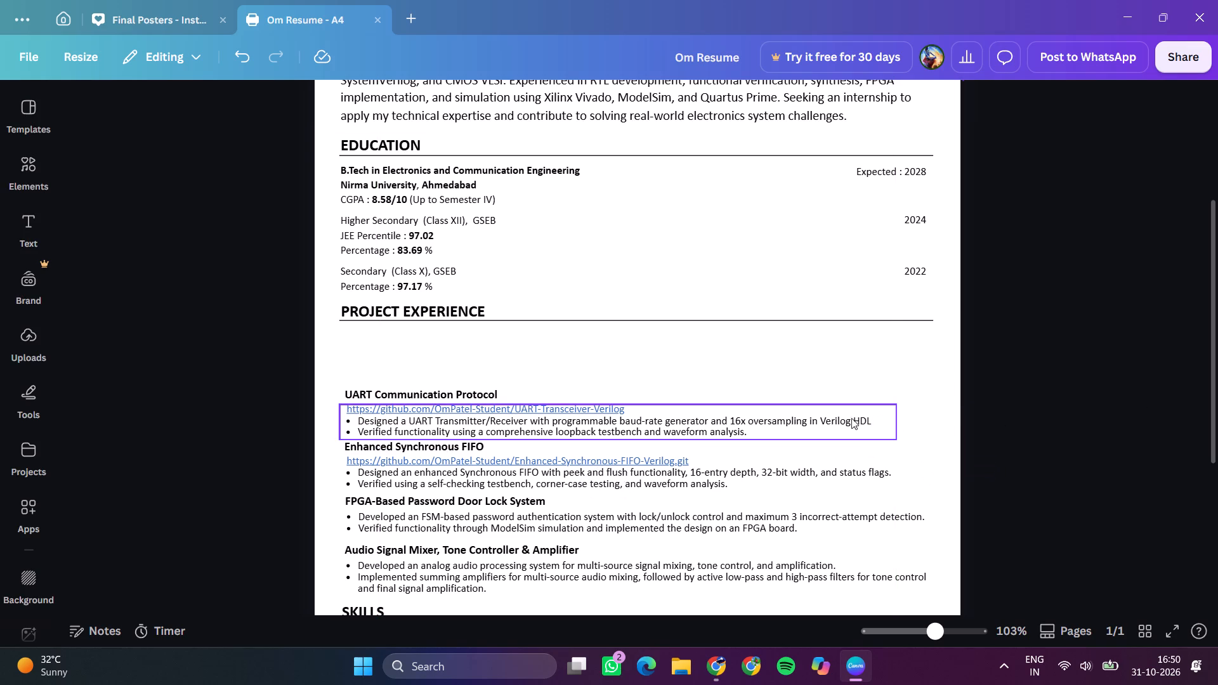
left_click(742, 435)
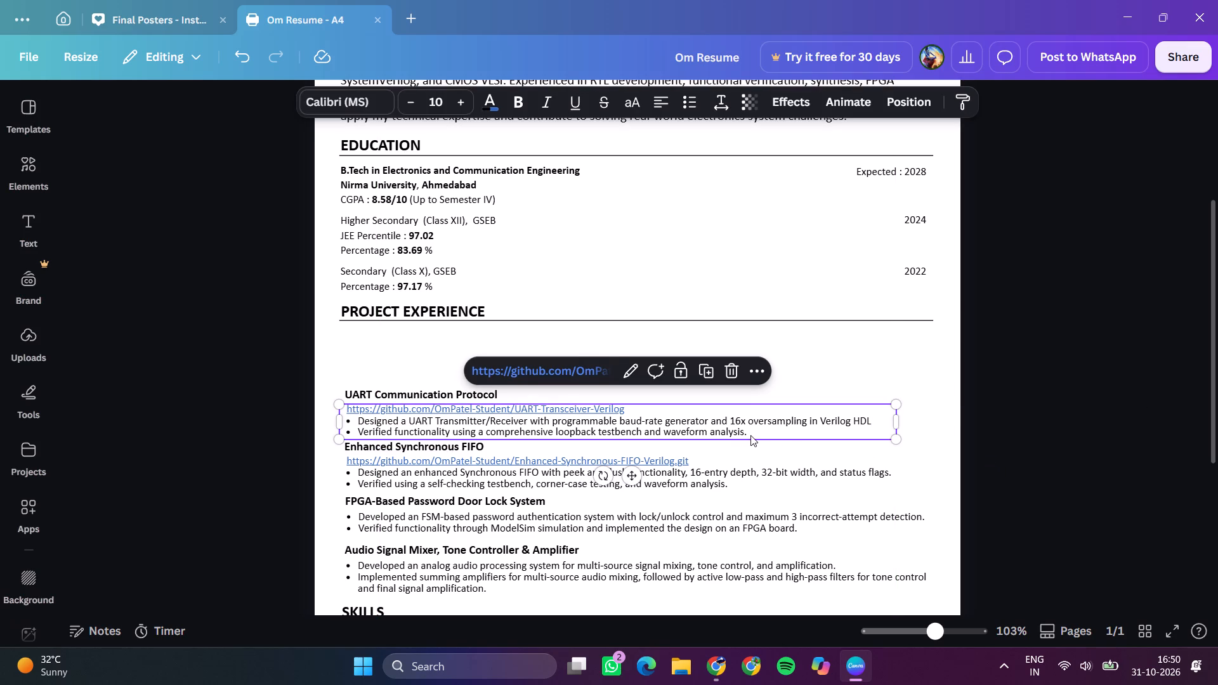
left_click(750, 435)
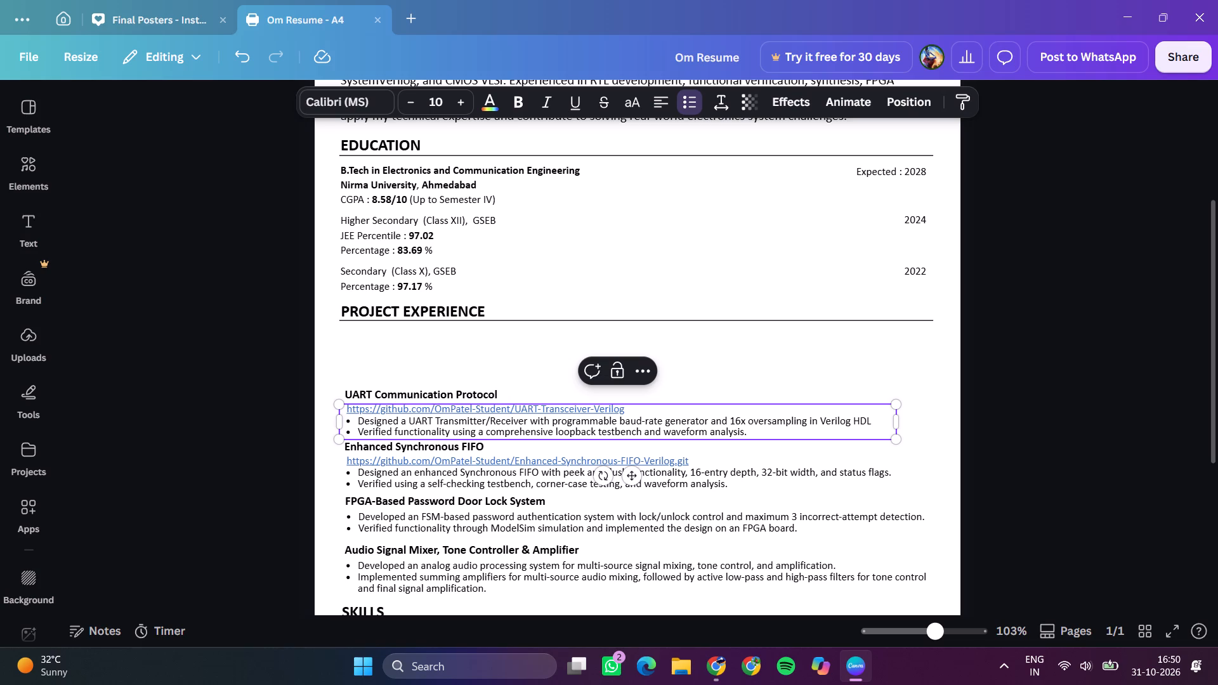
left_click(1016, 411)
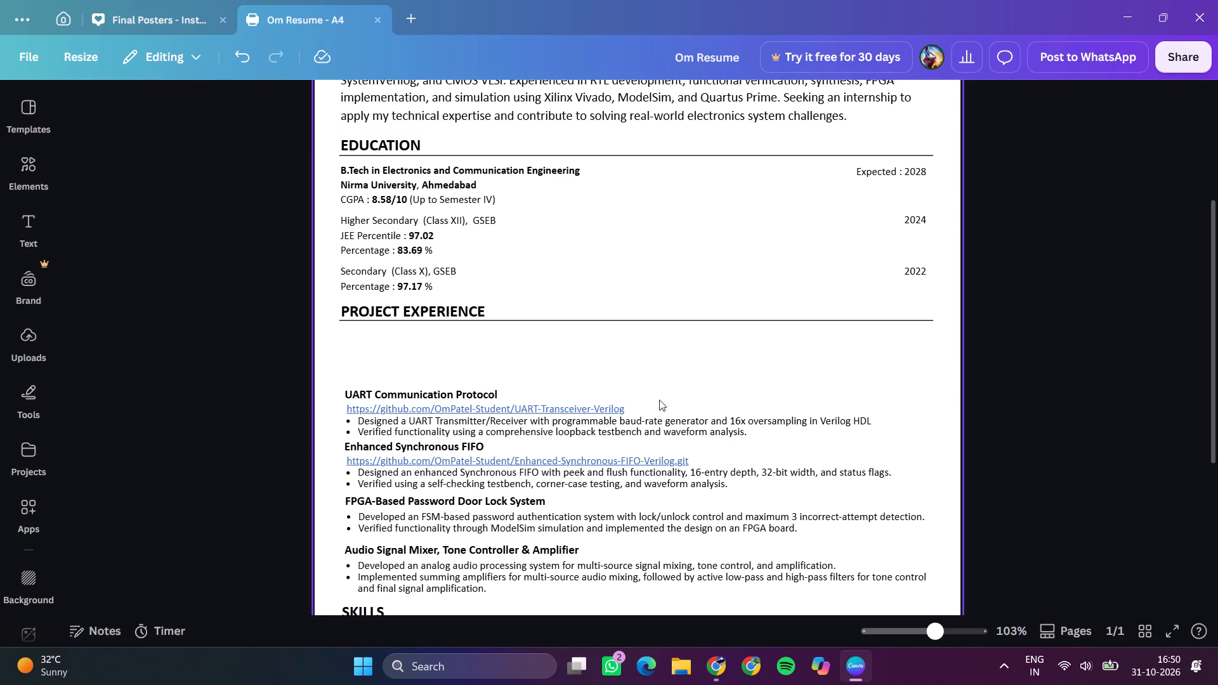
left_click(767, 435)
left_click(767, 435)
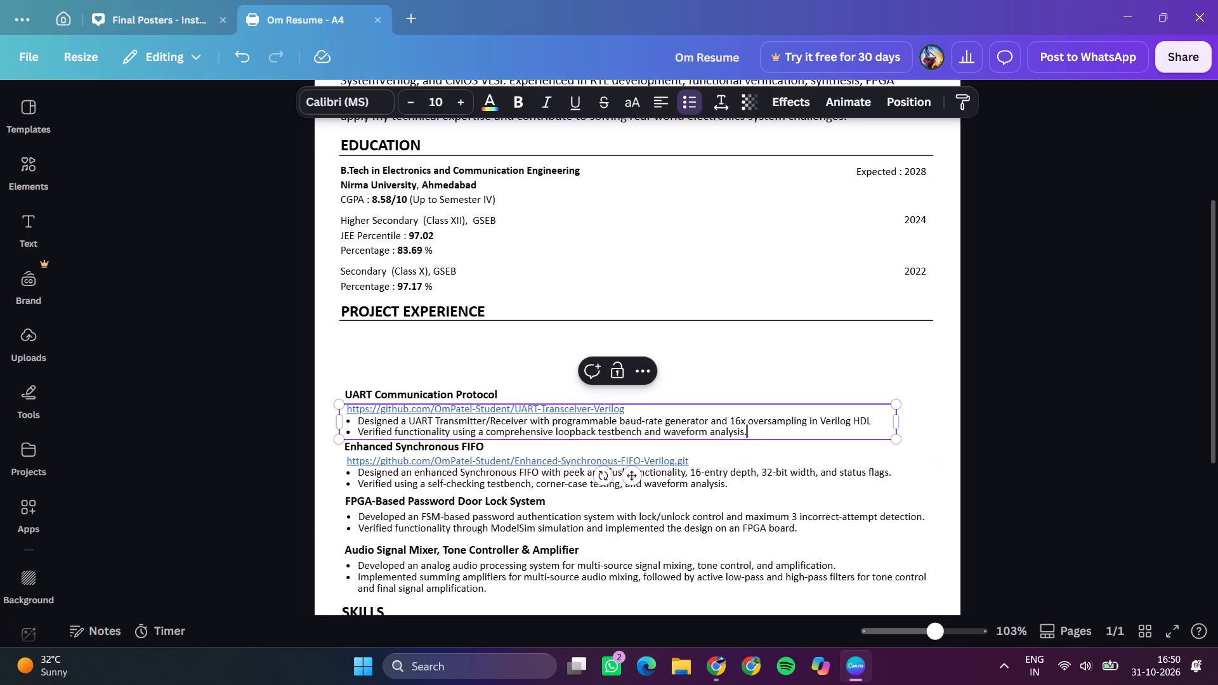
Extend the second Enhanced Synchronous FIFO bullet so that it ends with "and FPGA Implementation." after "waveform analysis".
left_click(752, 490)
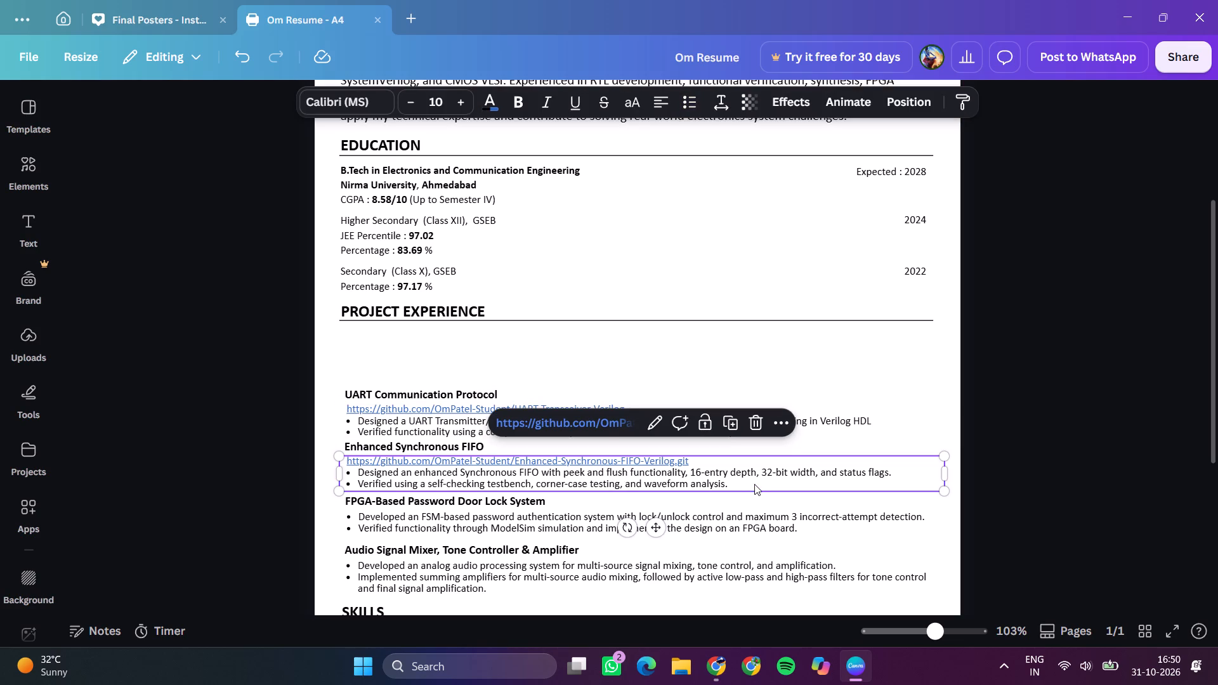
left_click(754, 484)
key("BackSpace")
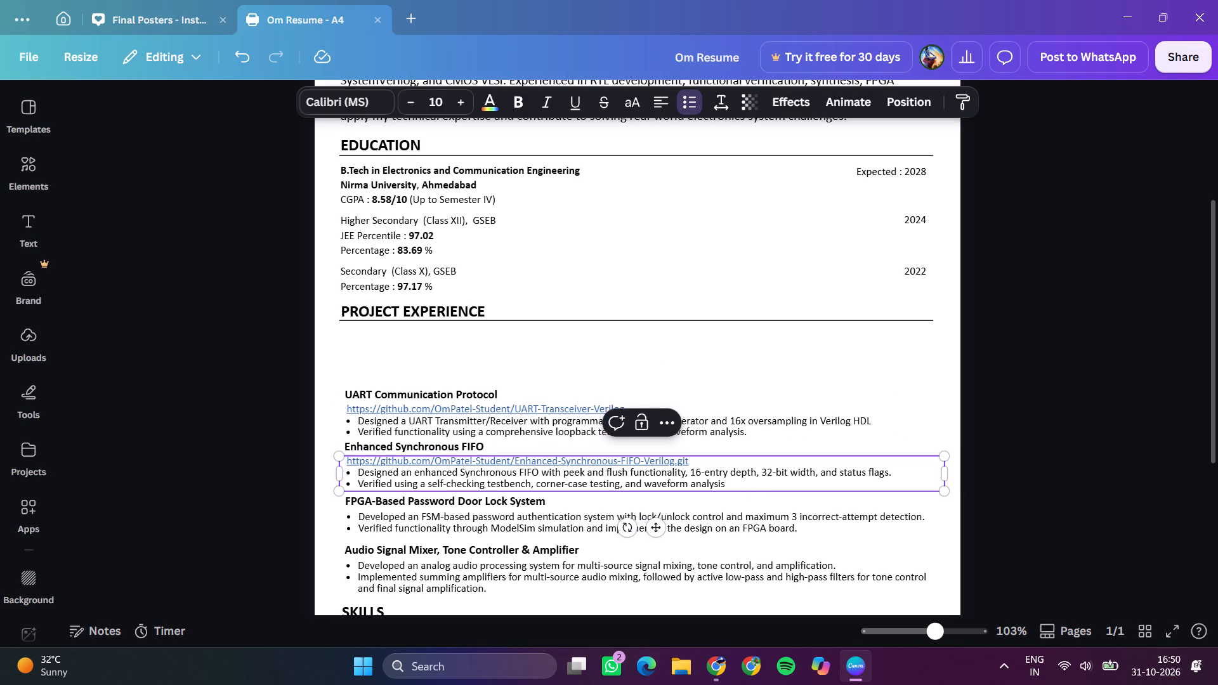
key("space")
type("and")
key("space")
type("tion")
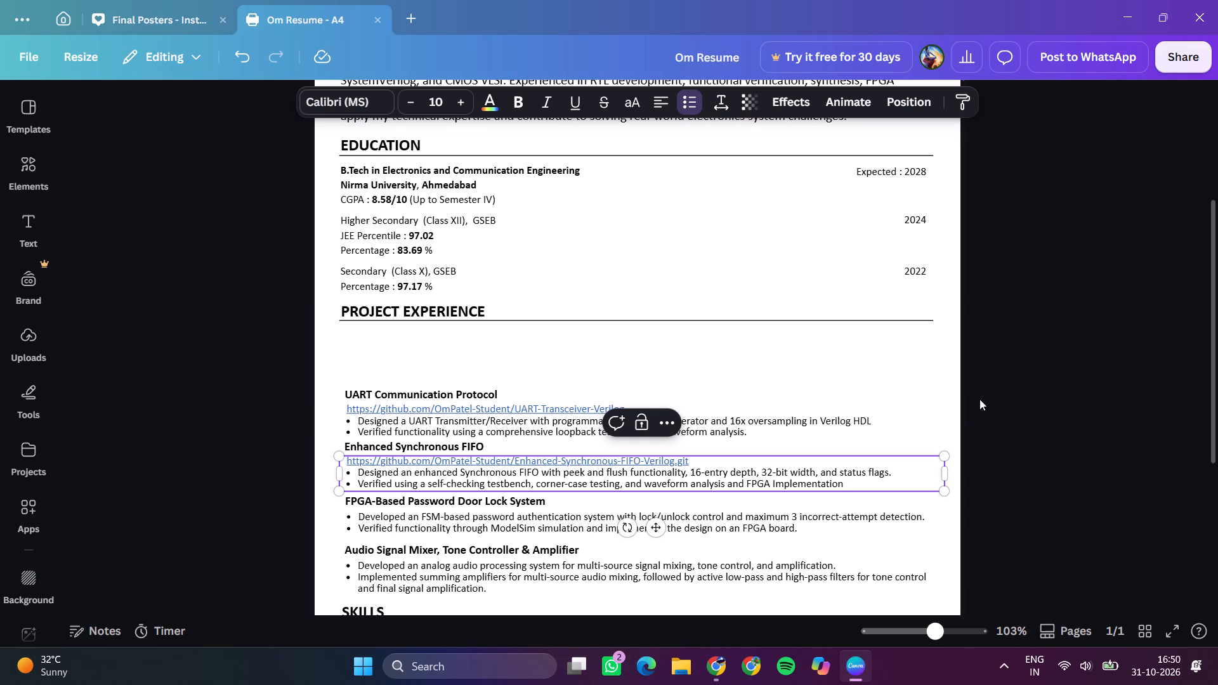
left_click(1020, 391)
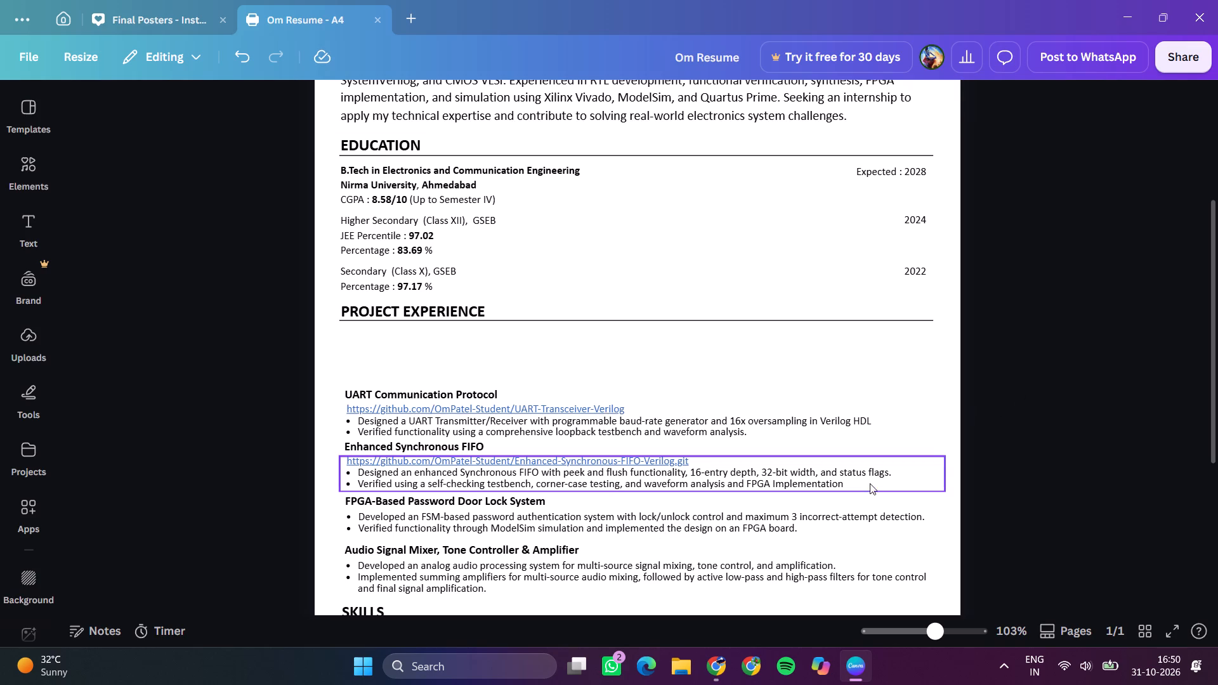
left_click(877, 478)
left_click(856, 486)
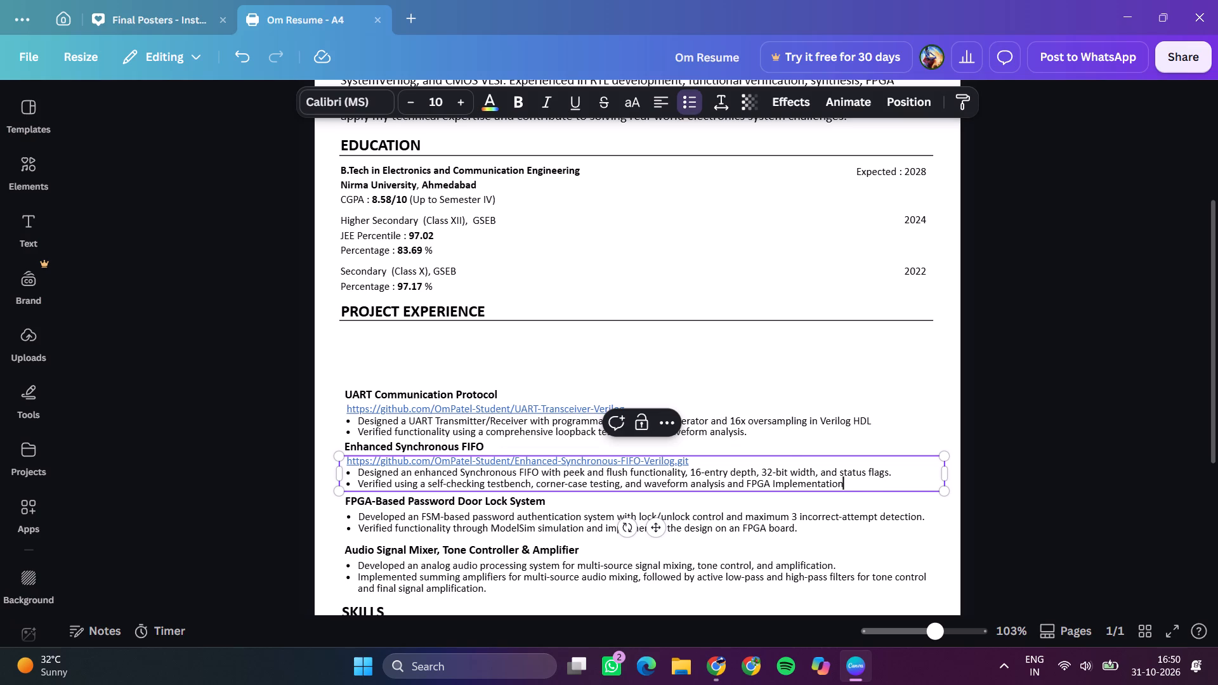
key("period")
left_click(858, 484)
left_click(939, 406)
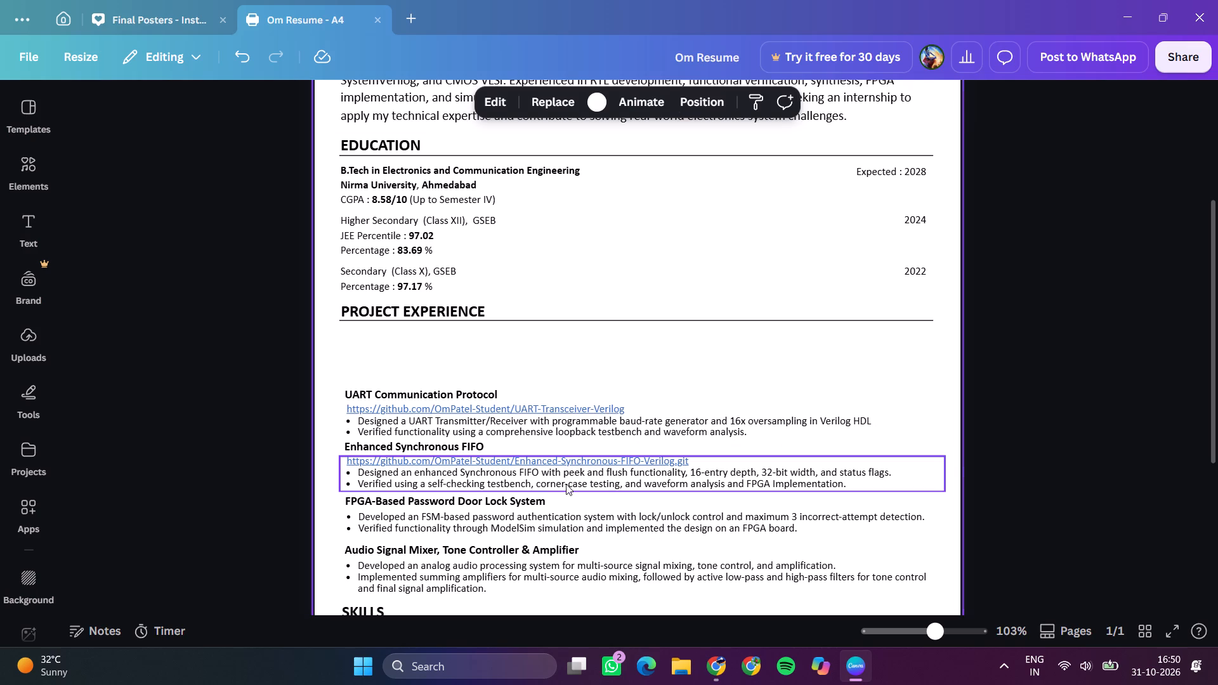
Review the edited project entries together with the Education, Skills and Professional Profiles sections of the resume.
left_click(547, 460)
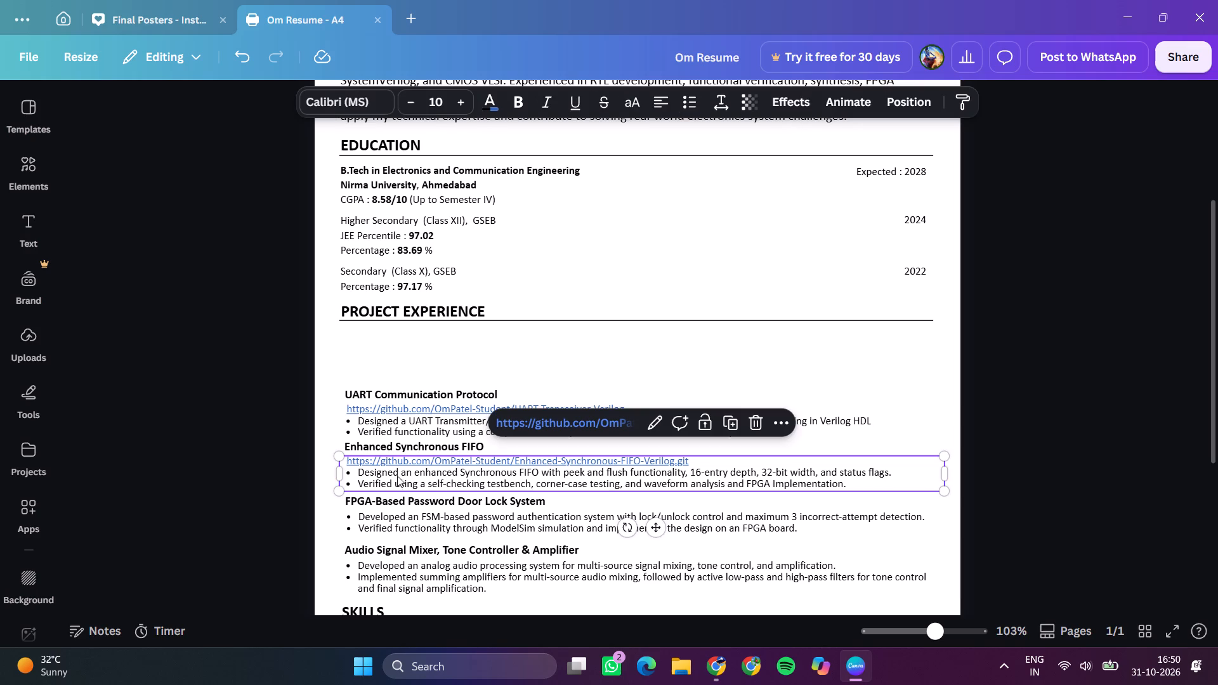
left_click(303, 447)
scroll(303, 447, "down", 1)
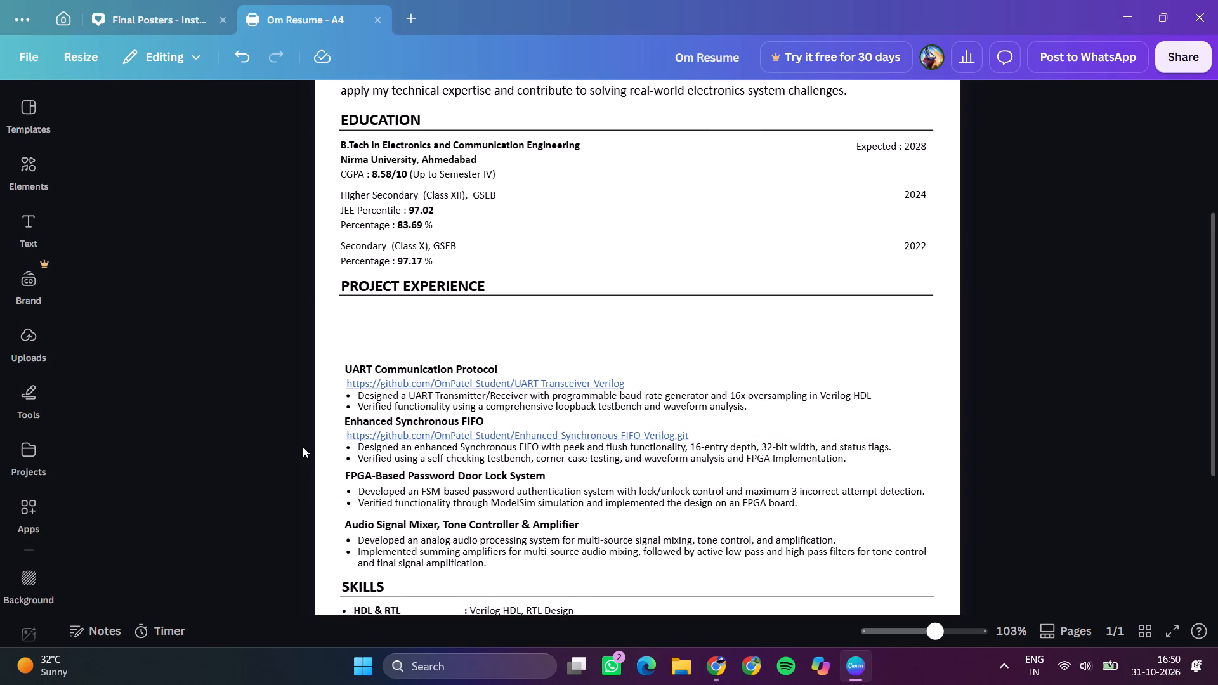
scroll(303, 447, "down", 4)
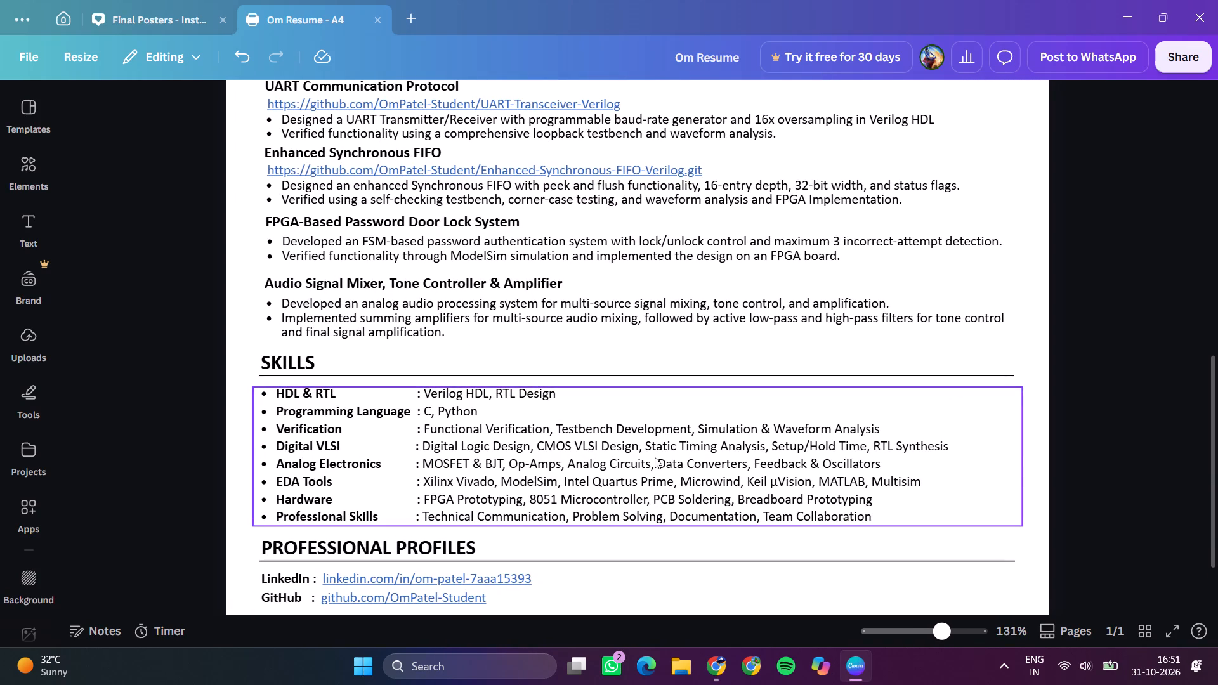
scroll(645, 441, "up", 1)
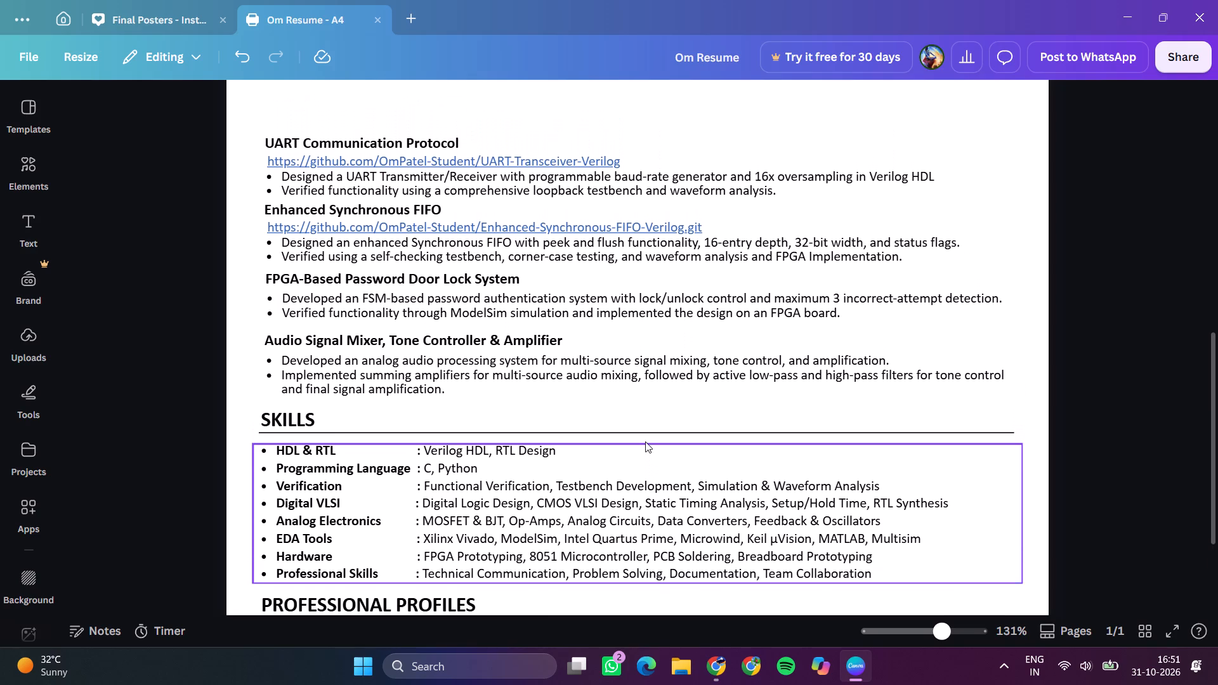
scroll(645, 441, "up", 1)
scroll(672, 425, "down", 1)
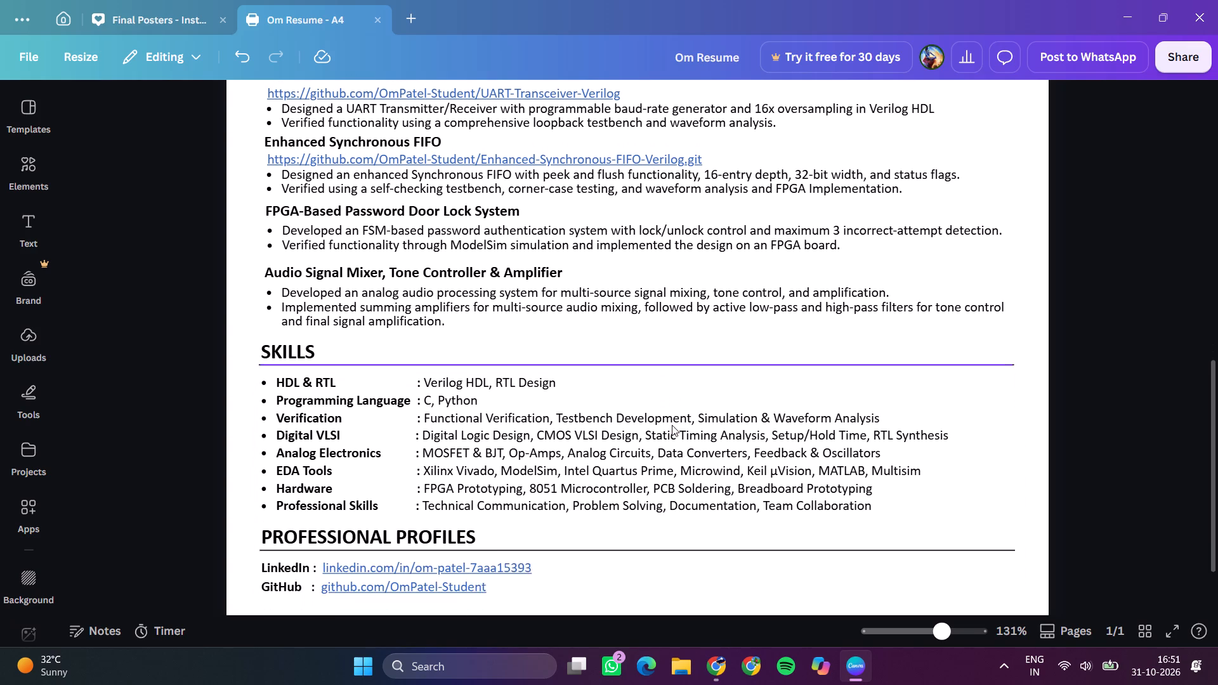
scroll(672, 425, "down", 2)
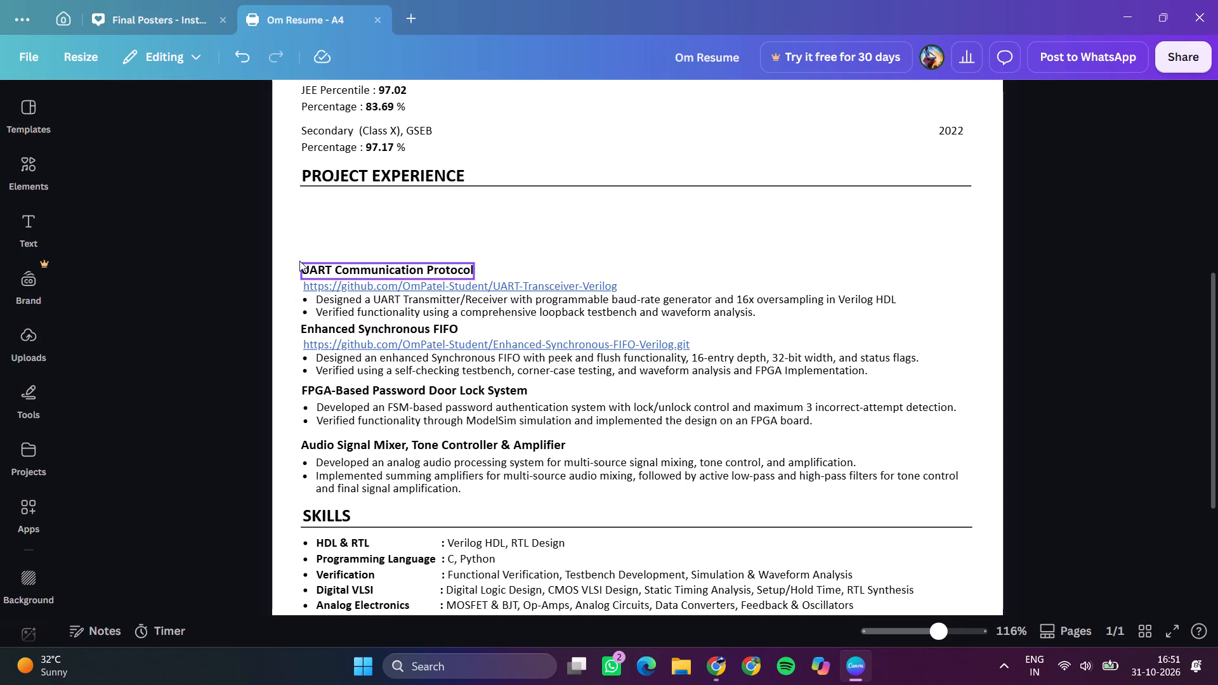
scroll(299, 261, "up", 2)
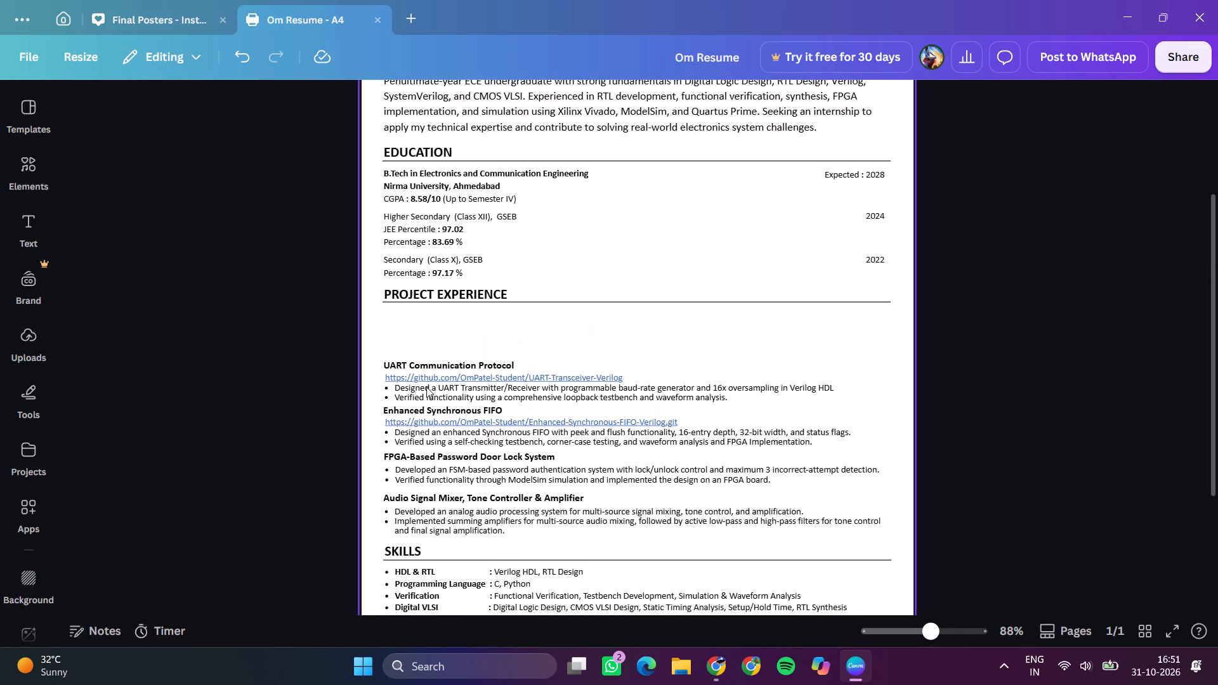
scroll(610, 435, "down", 1)
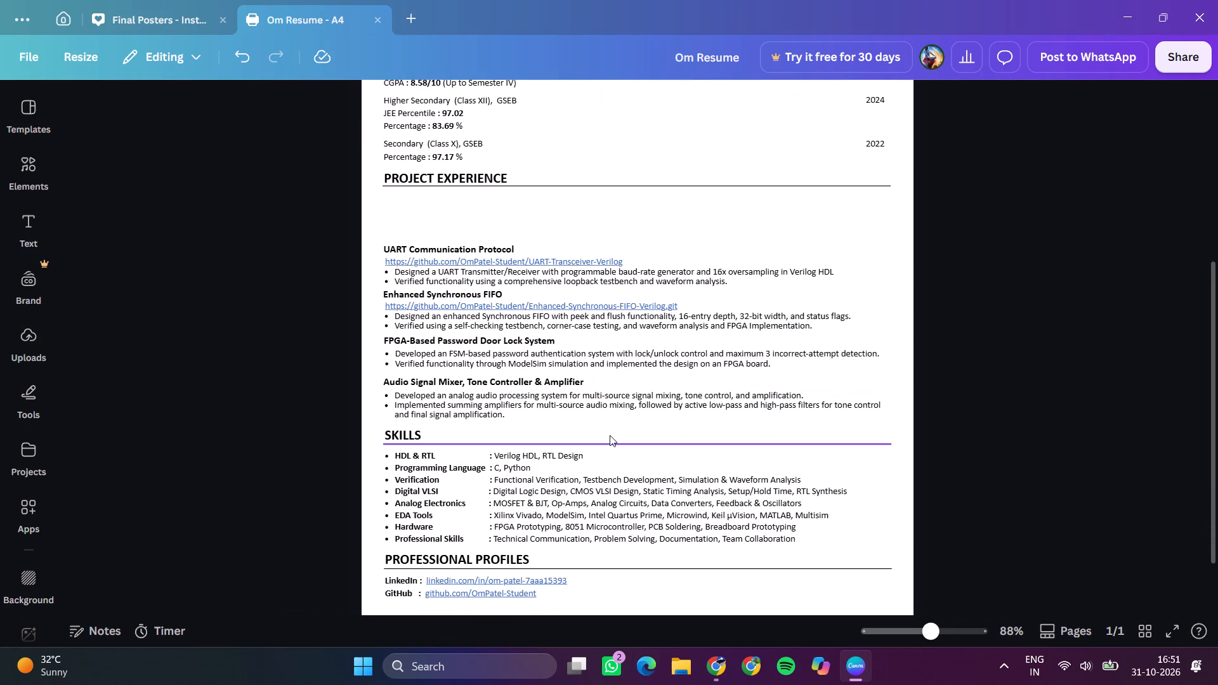
scroll(610, 435, "up", 2)
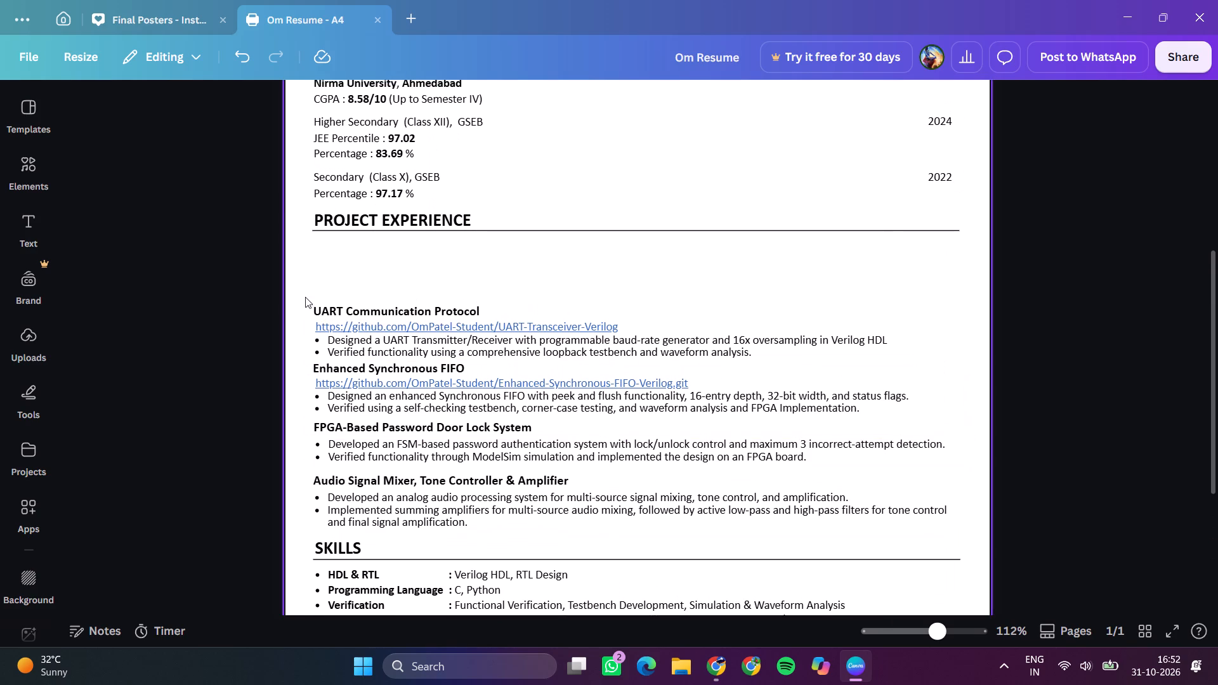
Copy the UART Communication Protocol title together with its link and bullet block.
left_click_drag(305, 293, 579, 360)
key("ctrl+c")
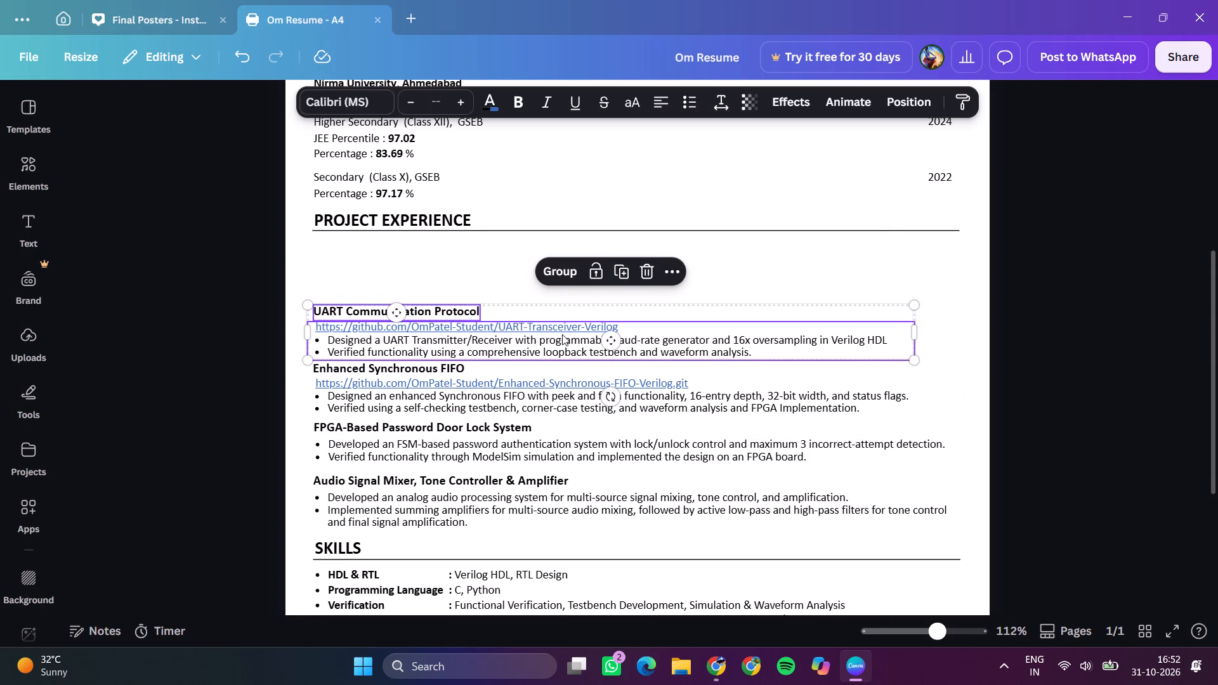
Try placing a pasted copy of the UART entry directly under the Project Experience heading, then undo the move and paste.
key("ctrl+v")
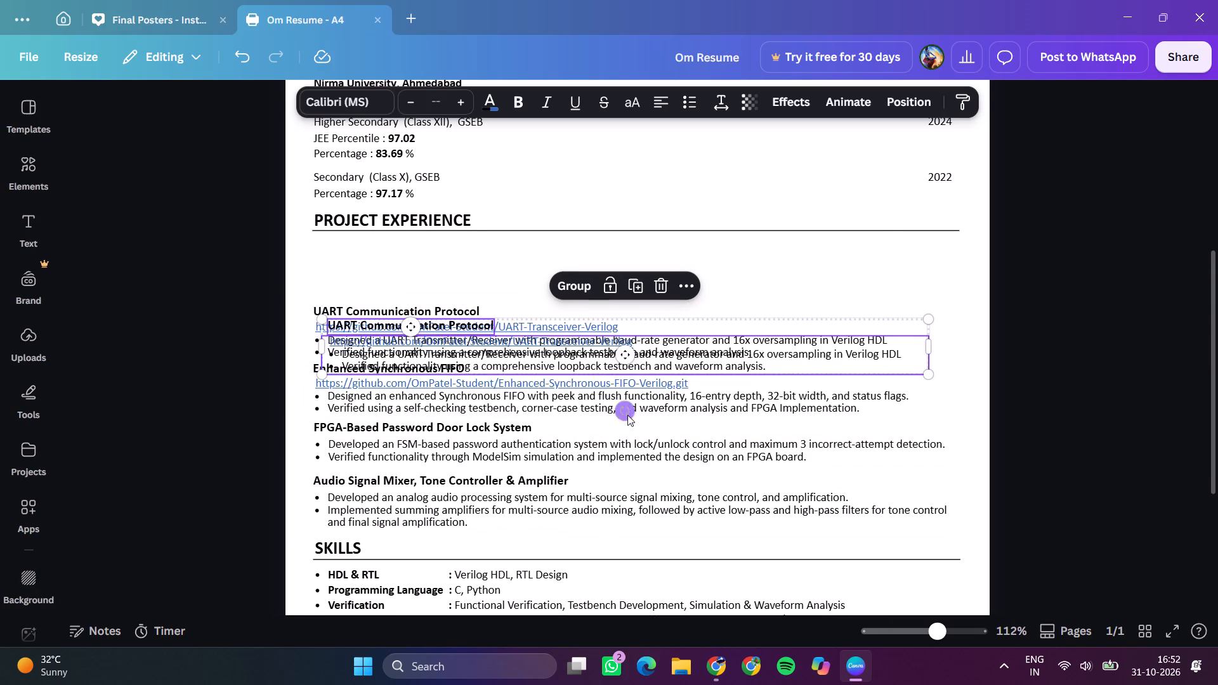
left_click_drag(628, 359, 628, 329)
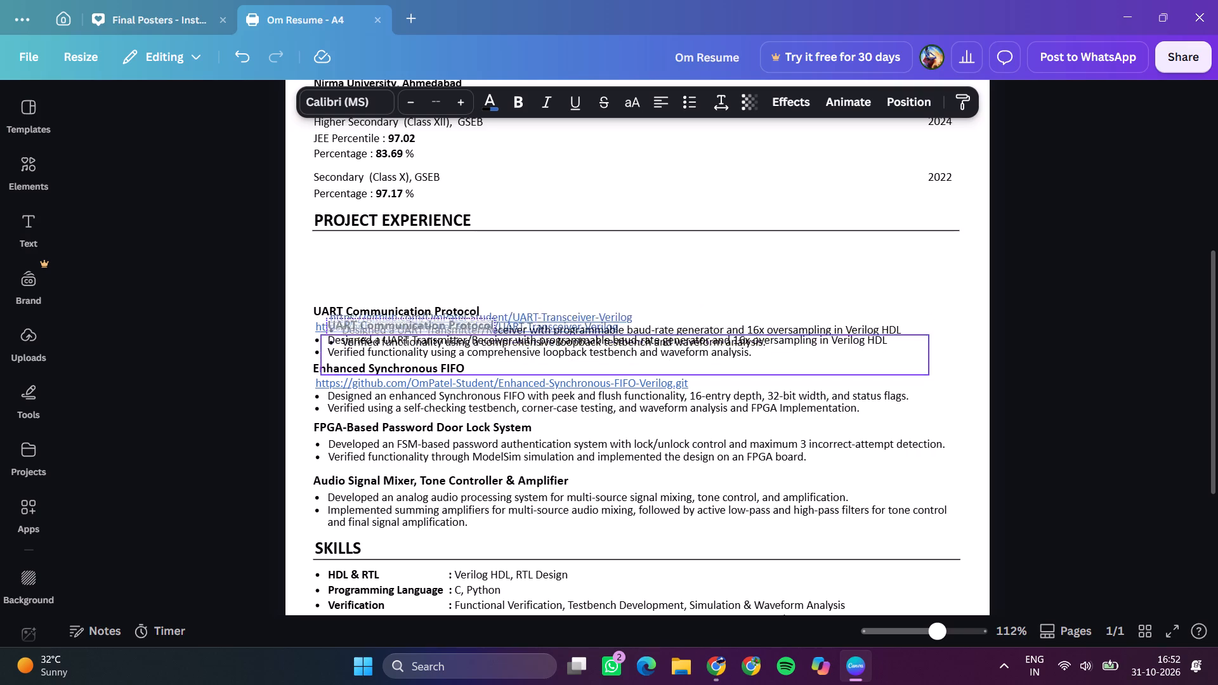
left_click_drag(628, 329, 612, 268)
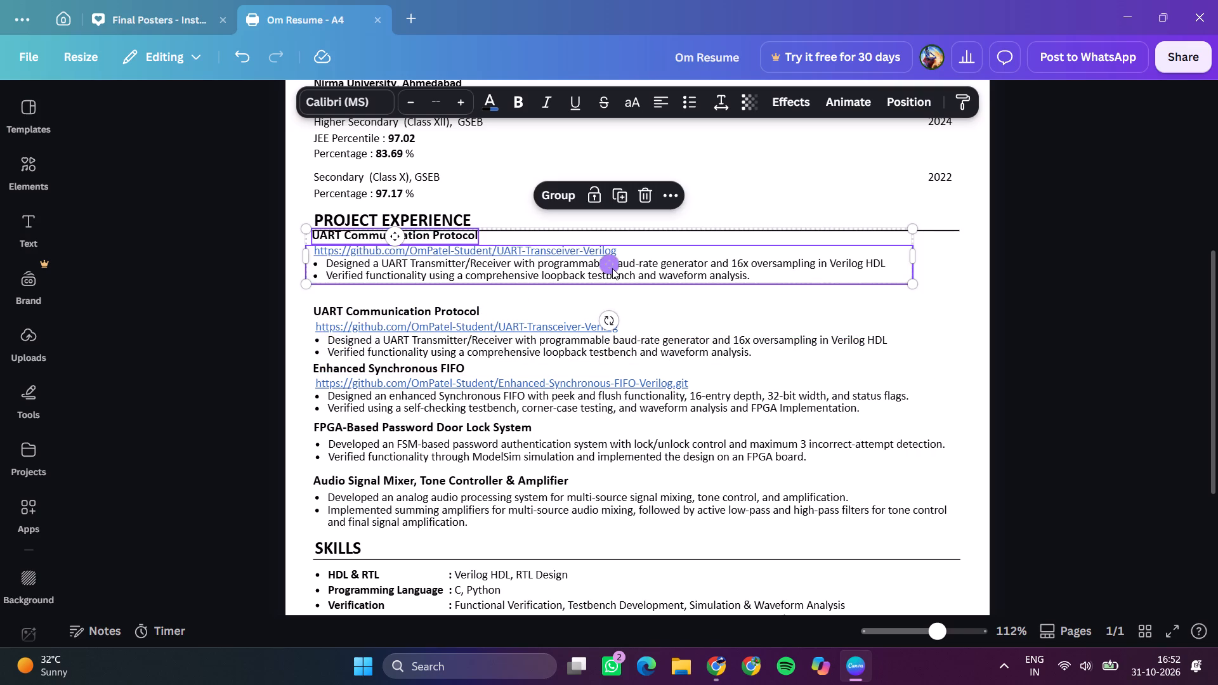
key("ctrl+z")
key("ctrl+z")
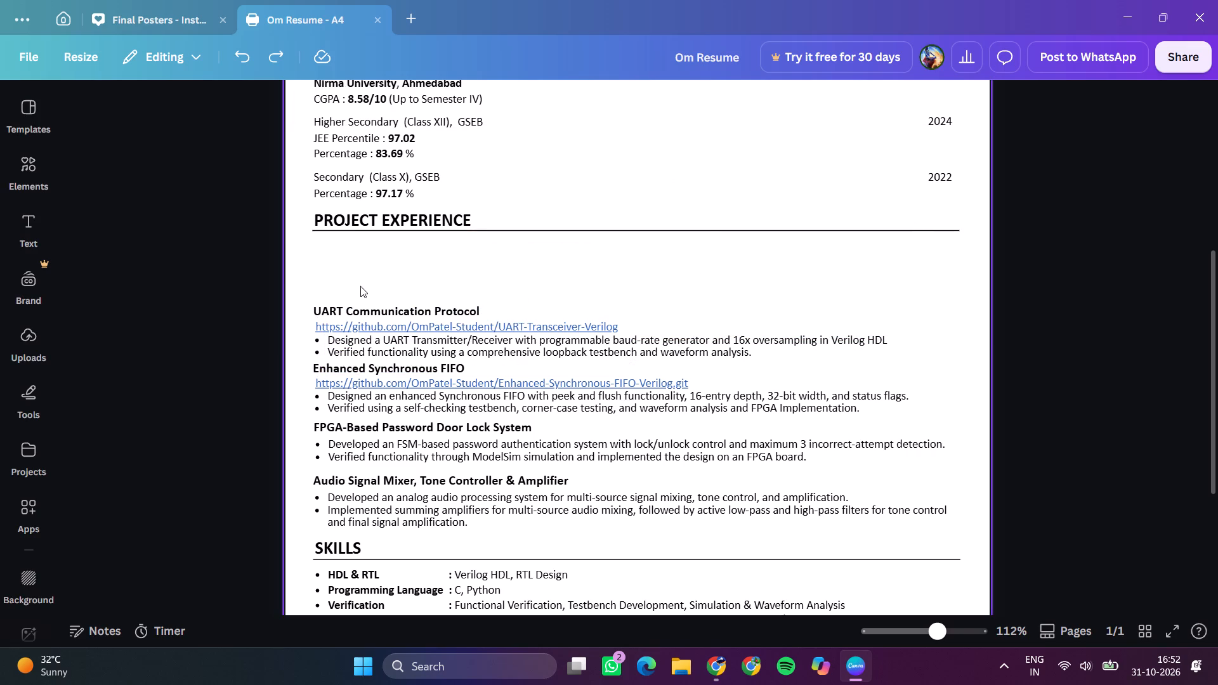
Paste the UART entry copy above the original, left-aligned with the other projects and about 0.4 below the Project Experience rule.
left_click(383, 256)
key("ctrl+v")
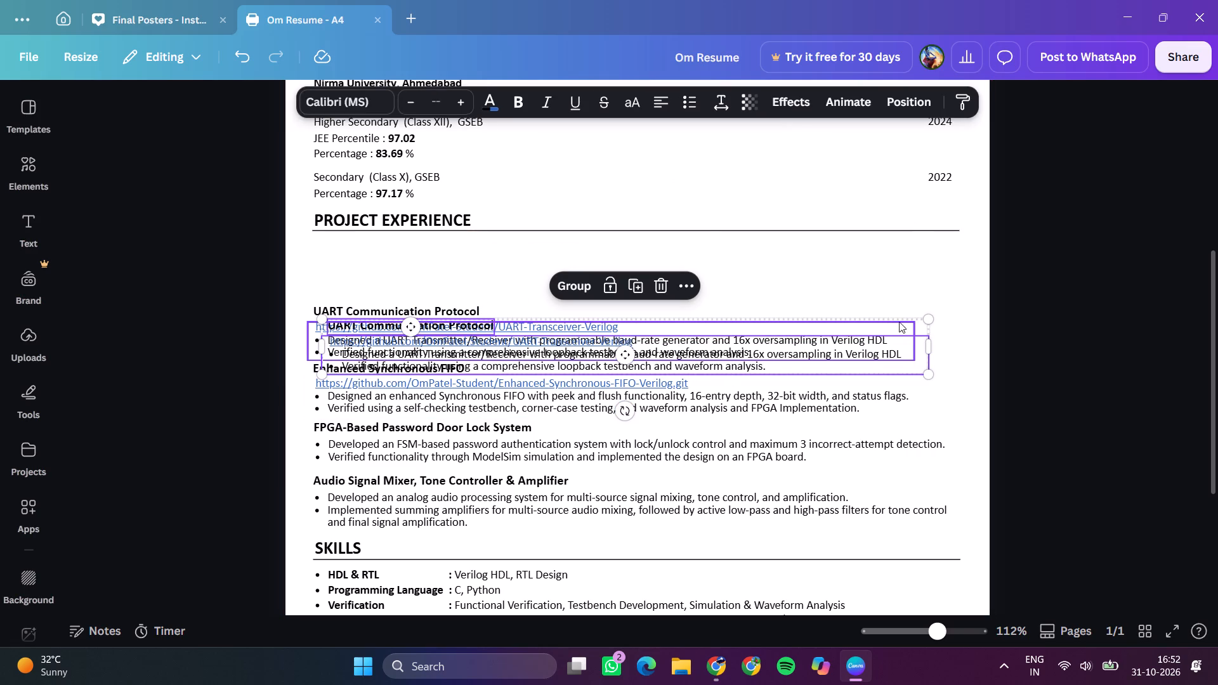
left_click_drag(920, 327, 915, 251)
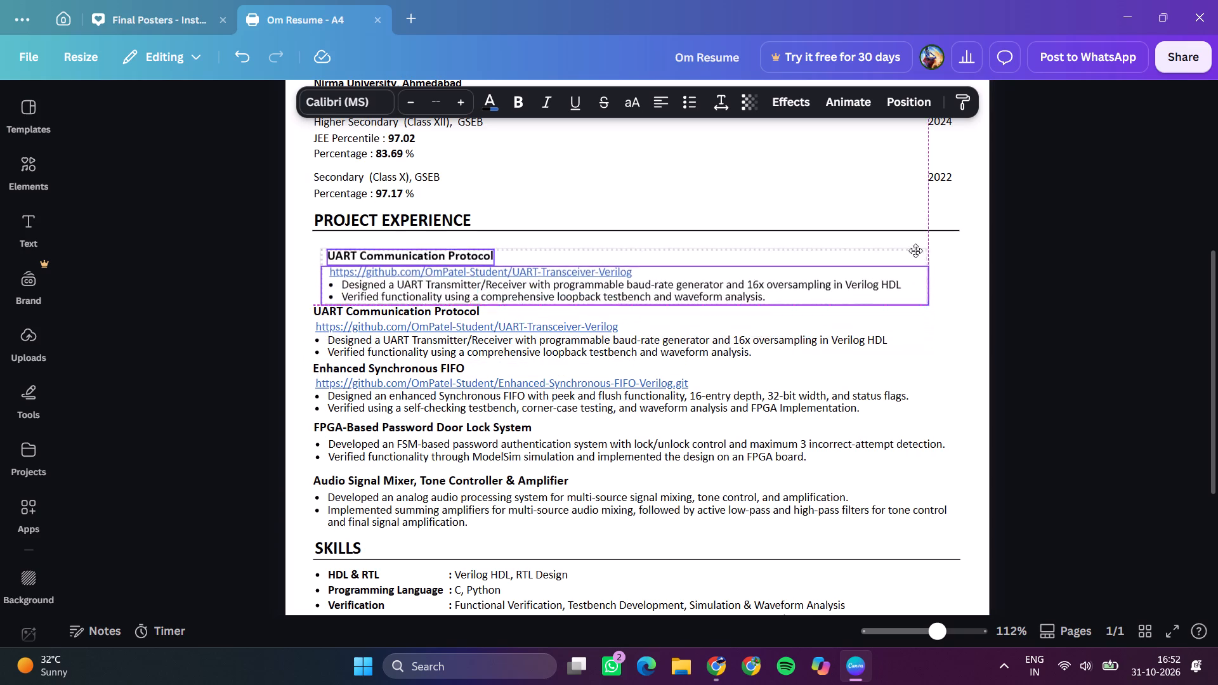
left_click_drag(915, 251, 910, 253)
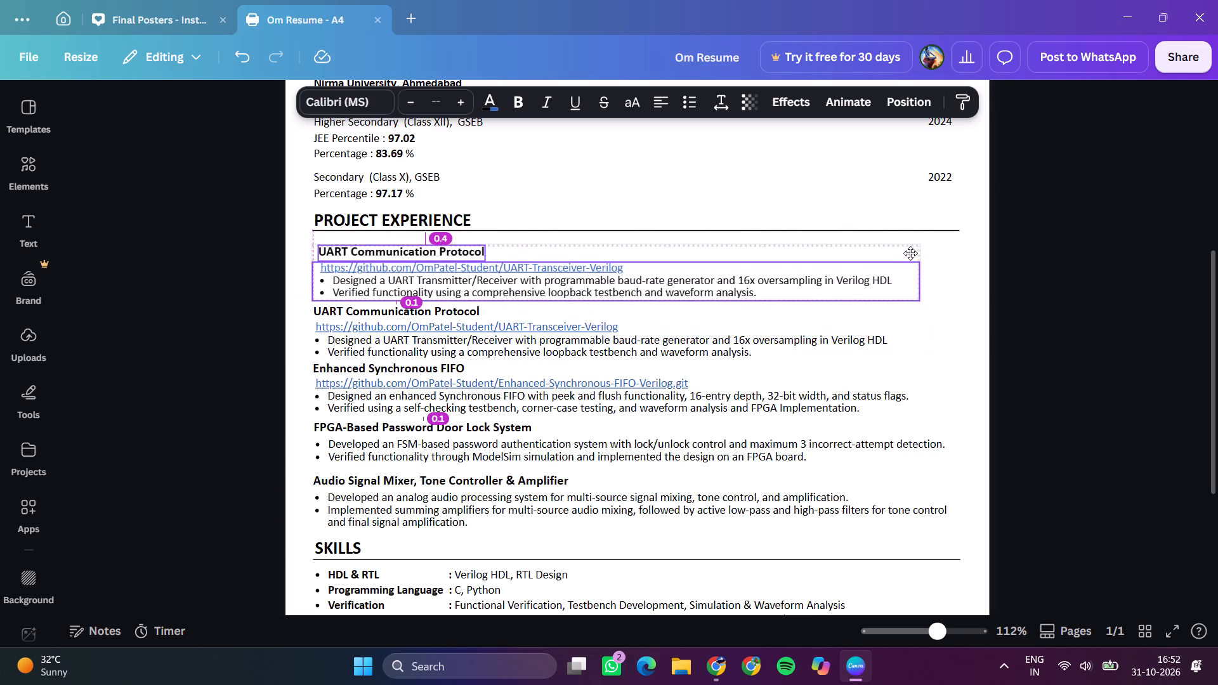
left_click_drag(910, 253, 907, 253)
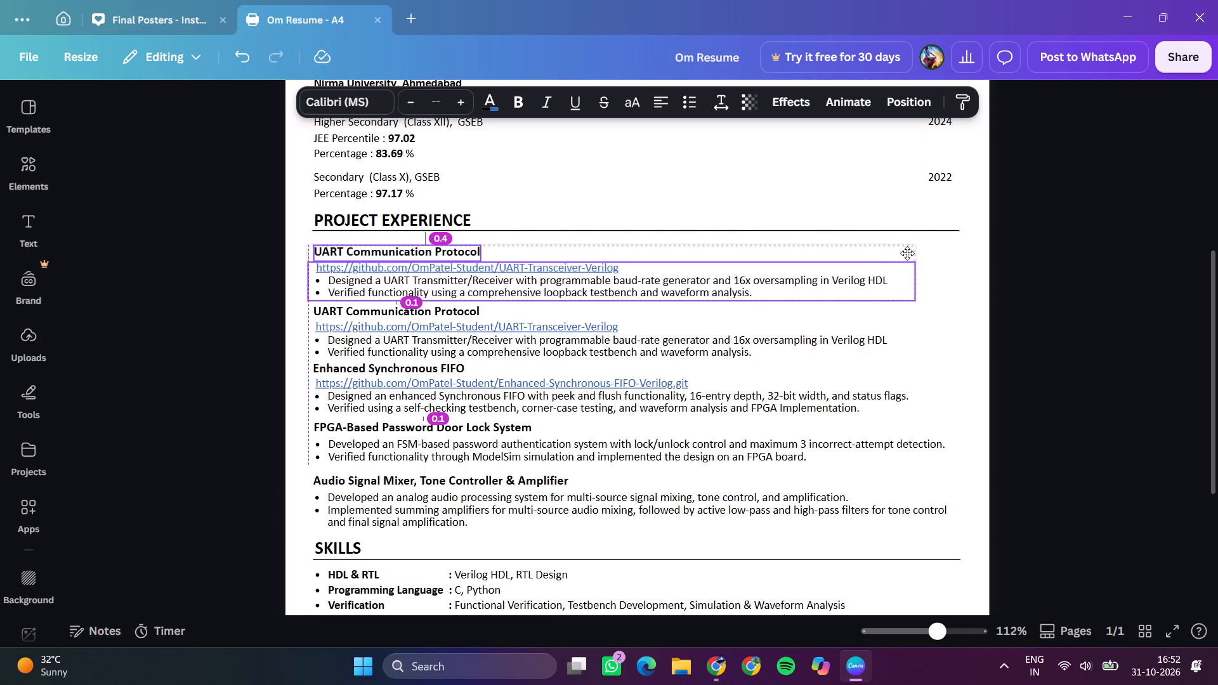
Fine-tune the pasted UART entry's position so it lines up at the left with the original UART entry below.
left_click_drag(907, 253, 906, 253)
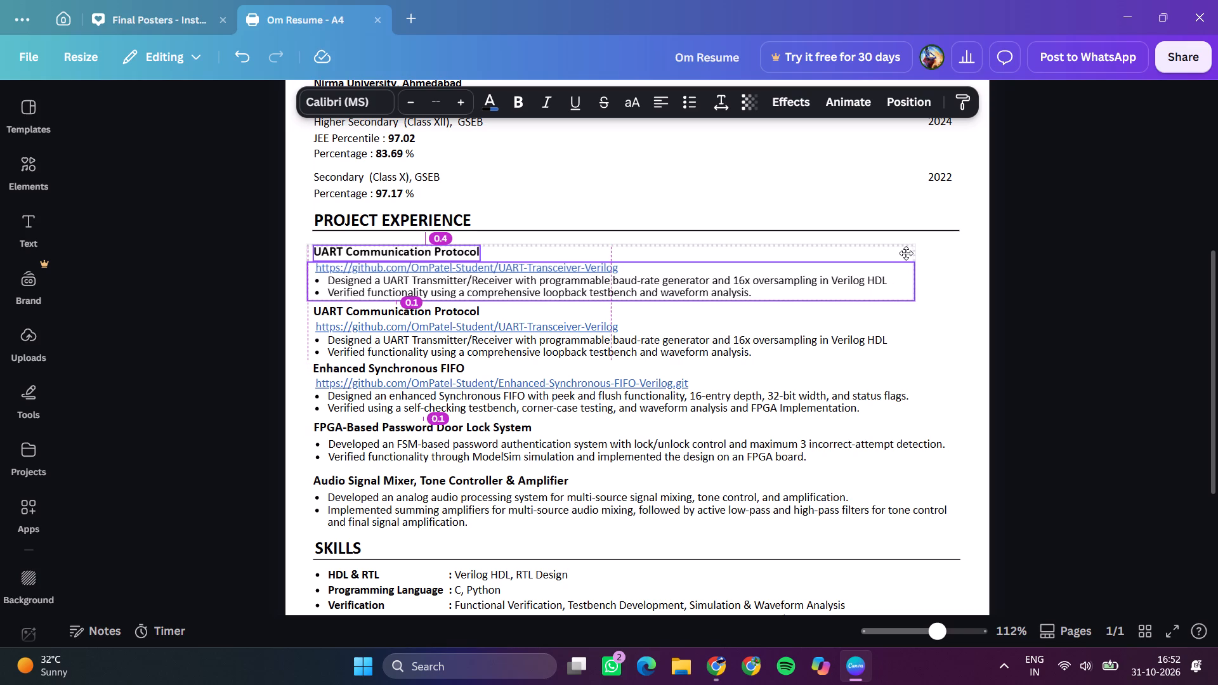
left_click_drag(906, 253, 907, 253)
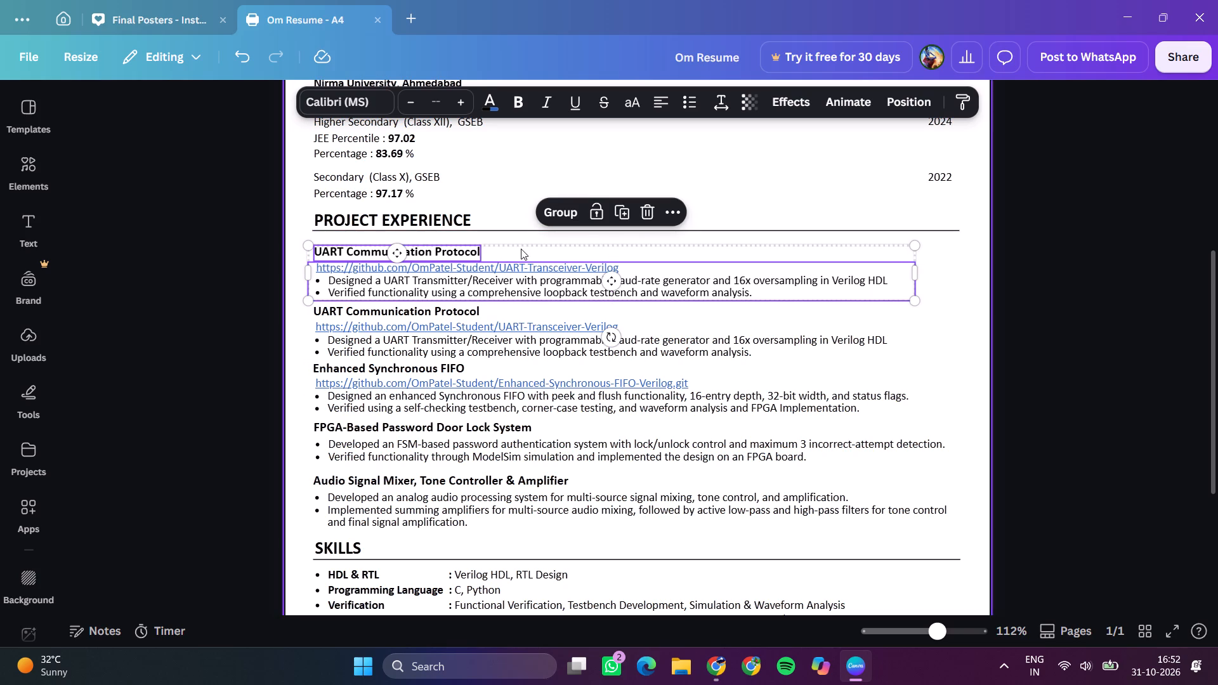
left_click(520, 249)
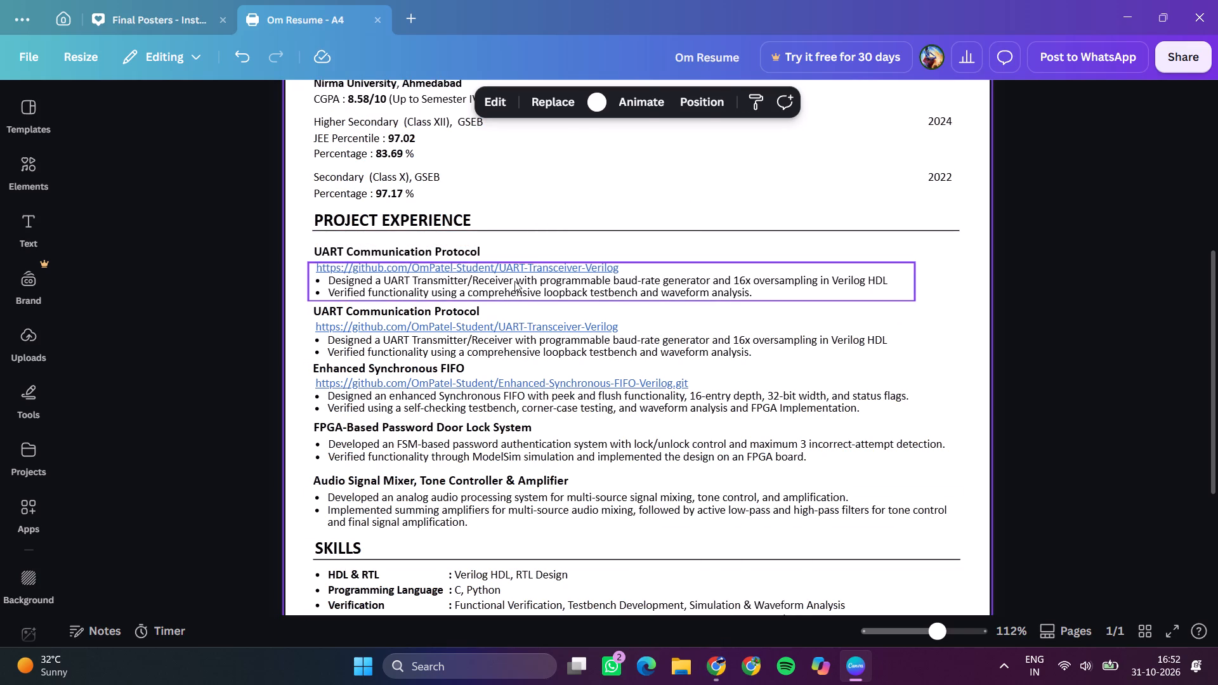
Delete the GitHub repository link from the upper UART Communication Protocol entry.
left_click(534, 261)
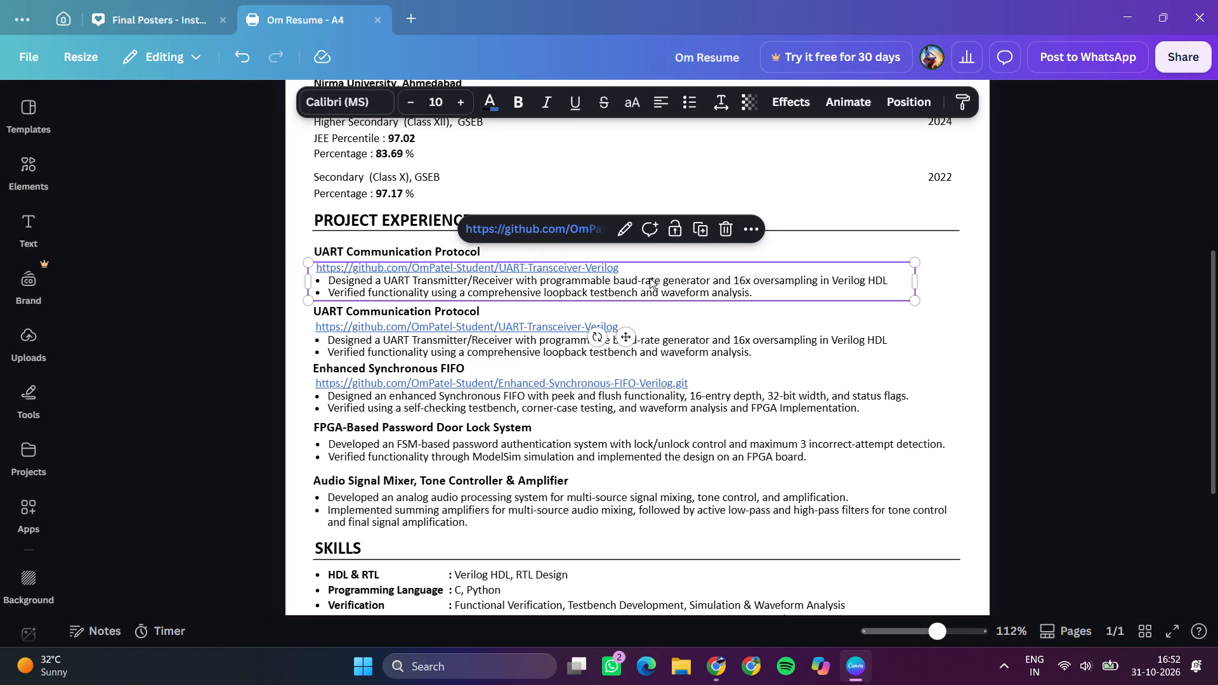
double_click(633, 270)
left_click(632, 269)
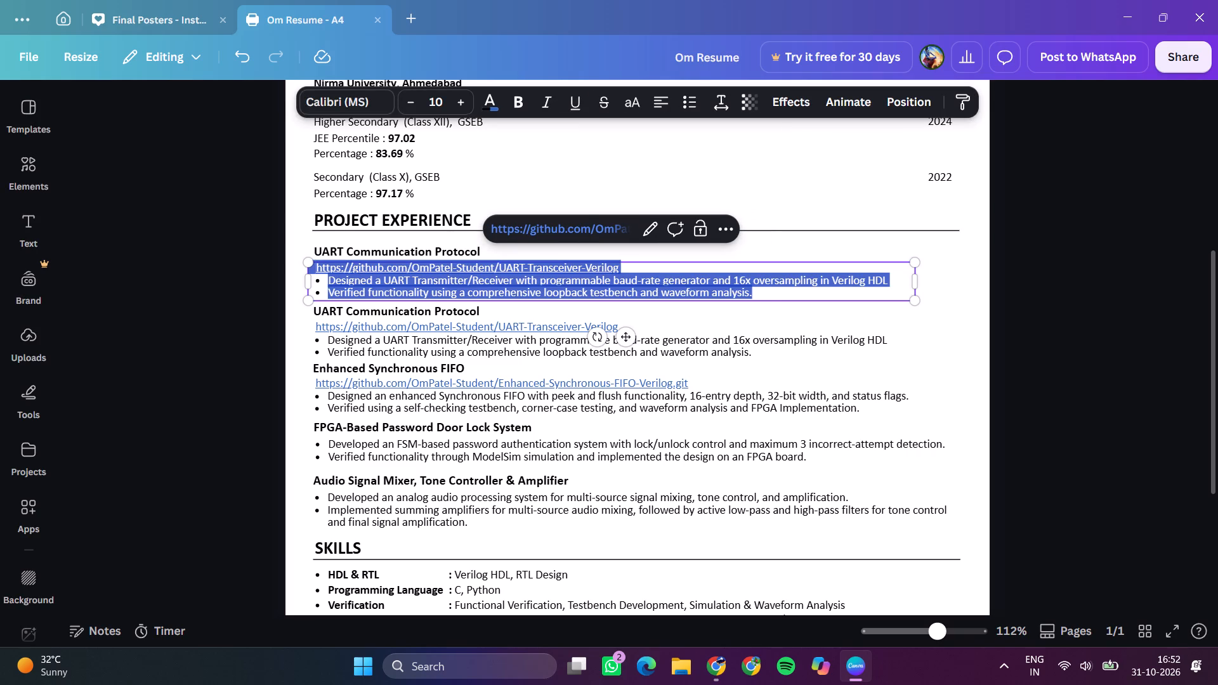
left_click_drag(632, 269, 336, 266)
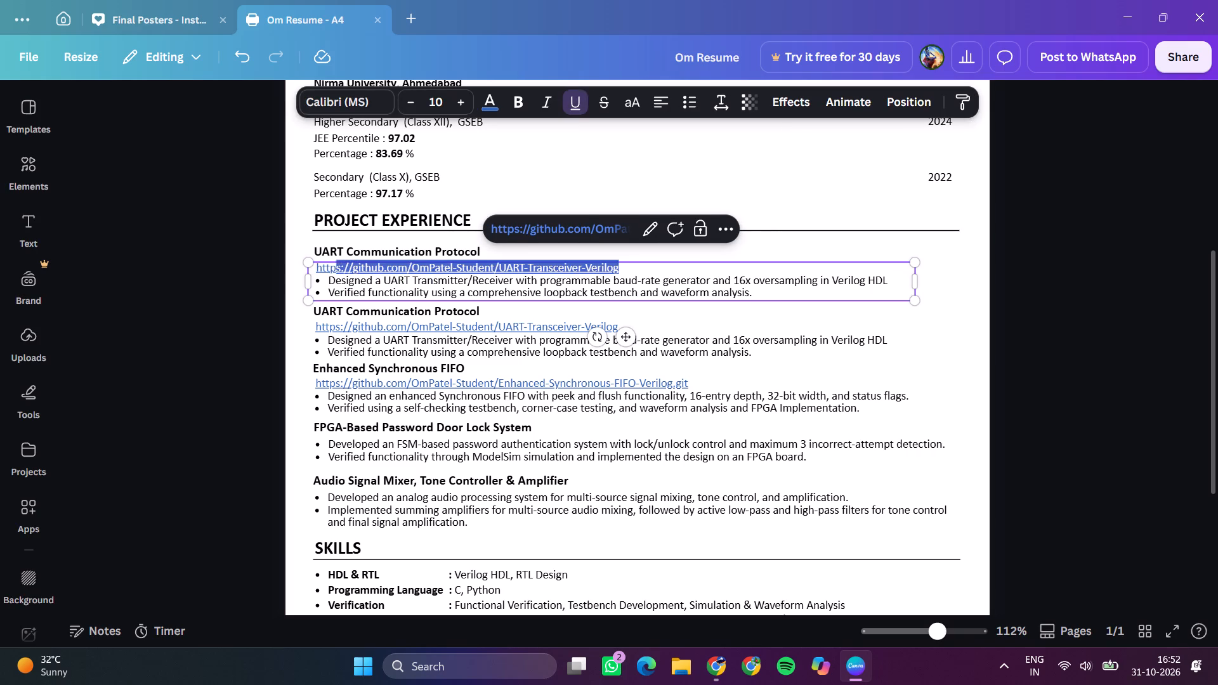
left_click_drag(336, 266, 315, 268)
key("BackSpace")
key("BackSpace")
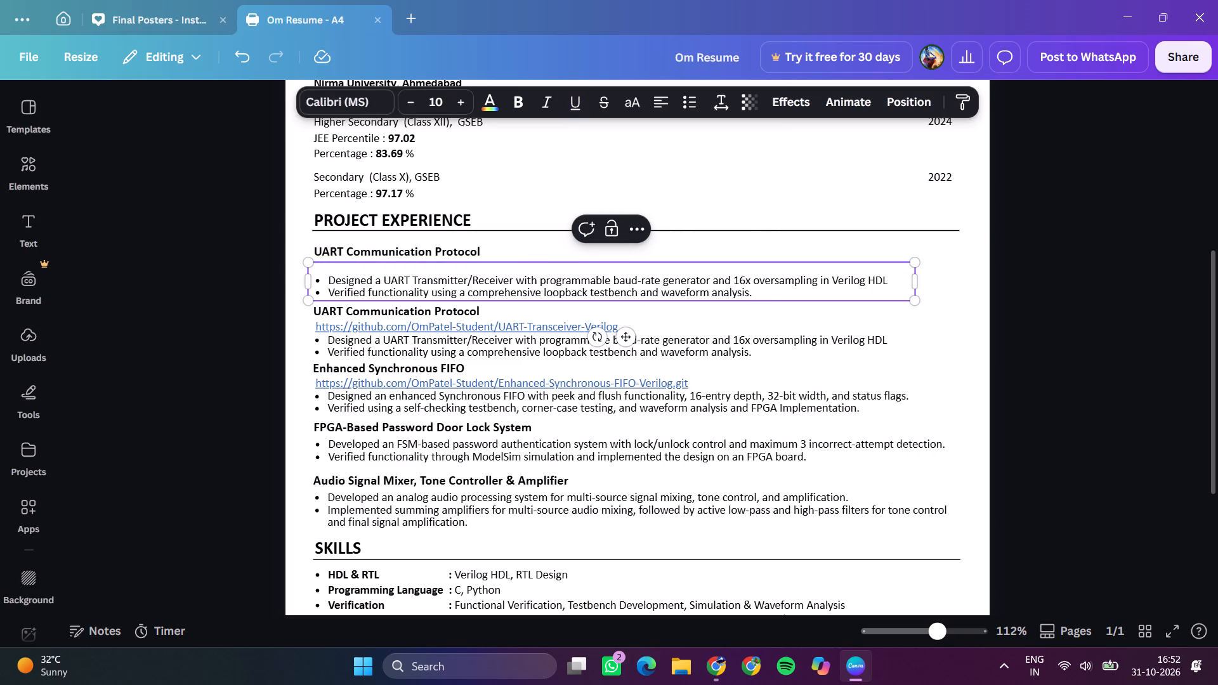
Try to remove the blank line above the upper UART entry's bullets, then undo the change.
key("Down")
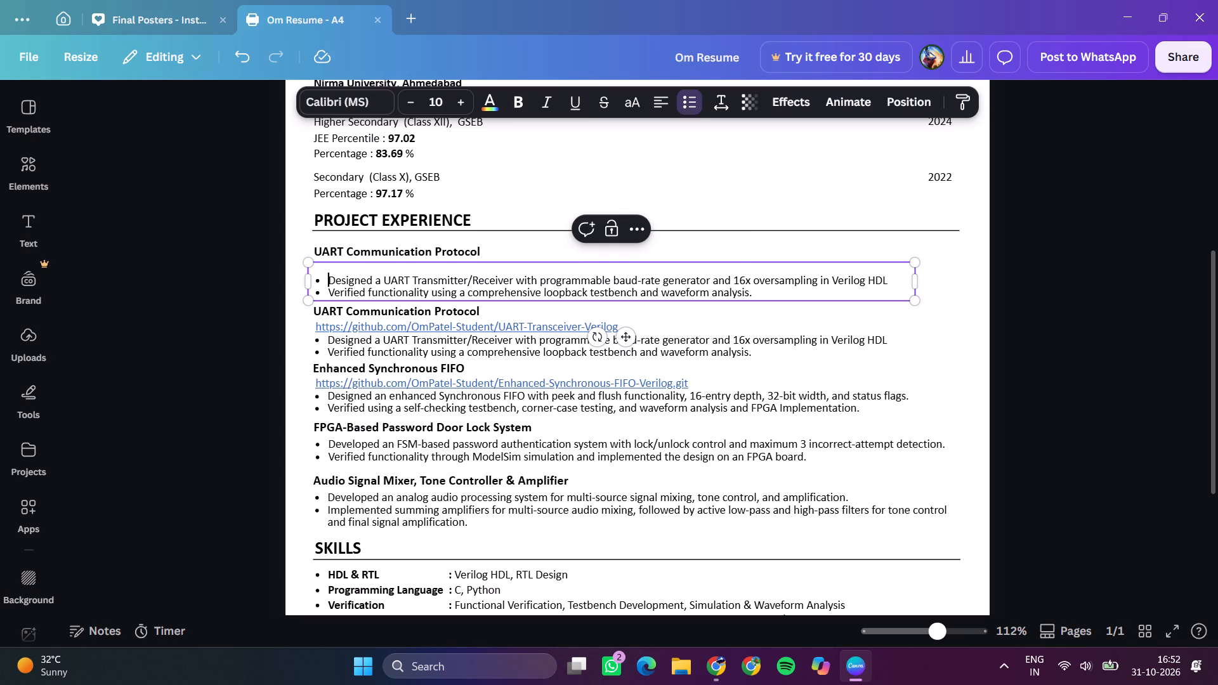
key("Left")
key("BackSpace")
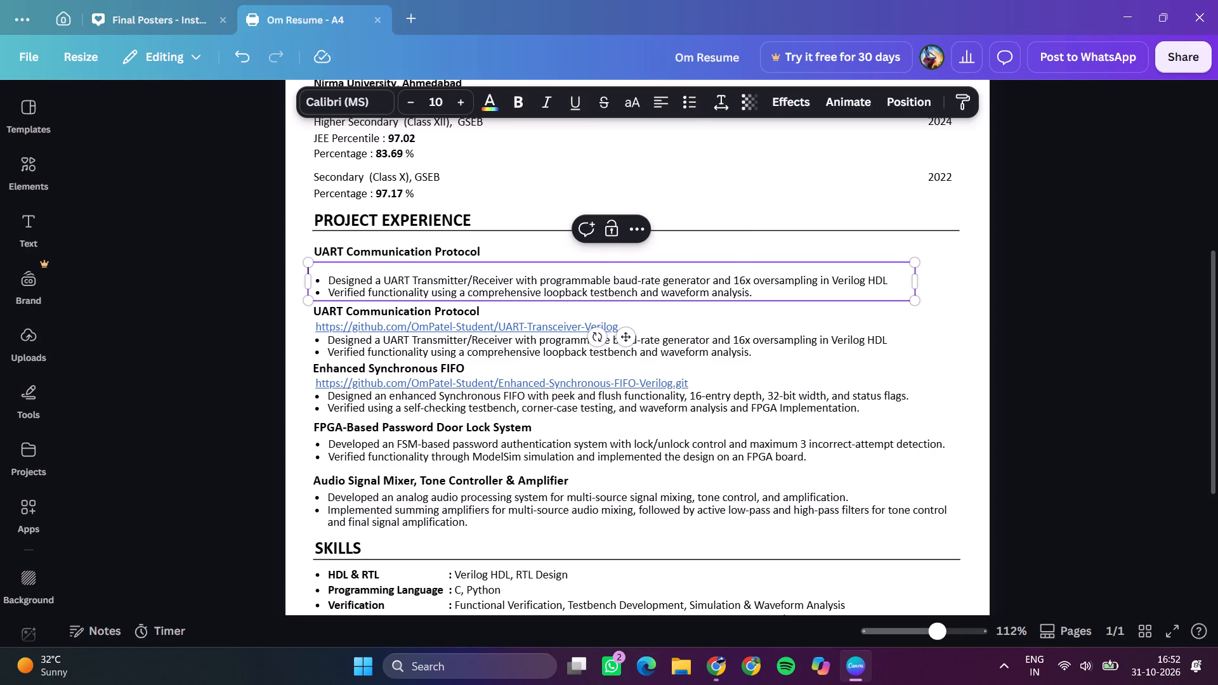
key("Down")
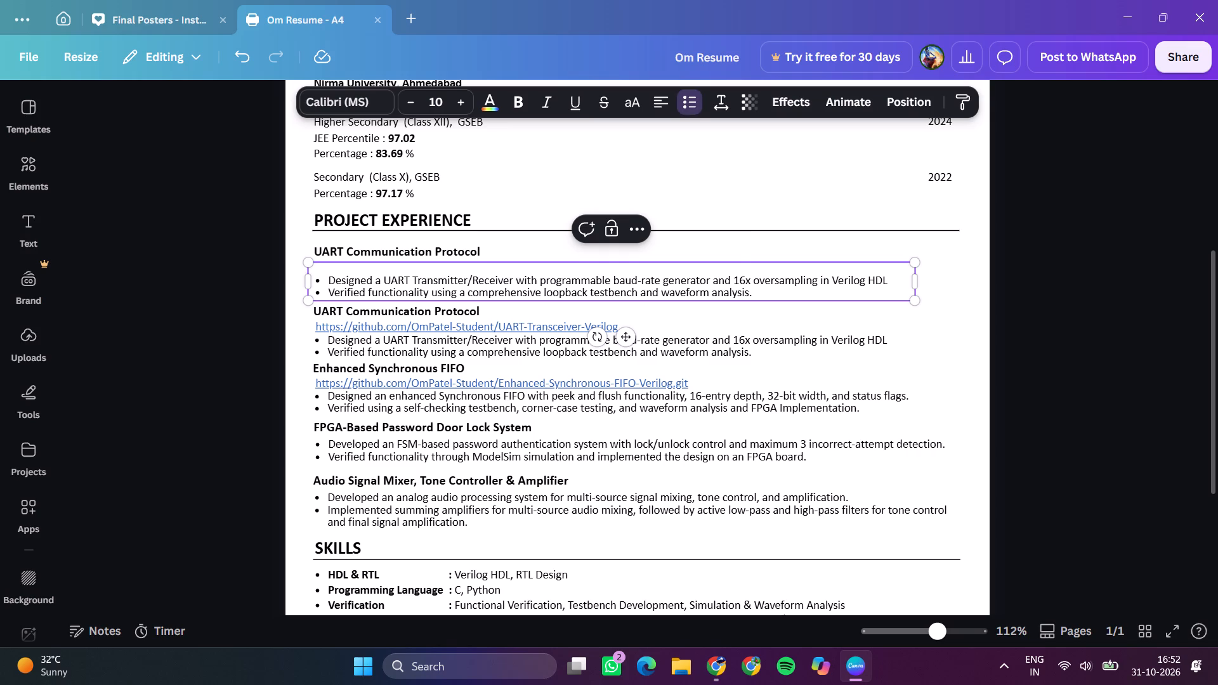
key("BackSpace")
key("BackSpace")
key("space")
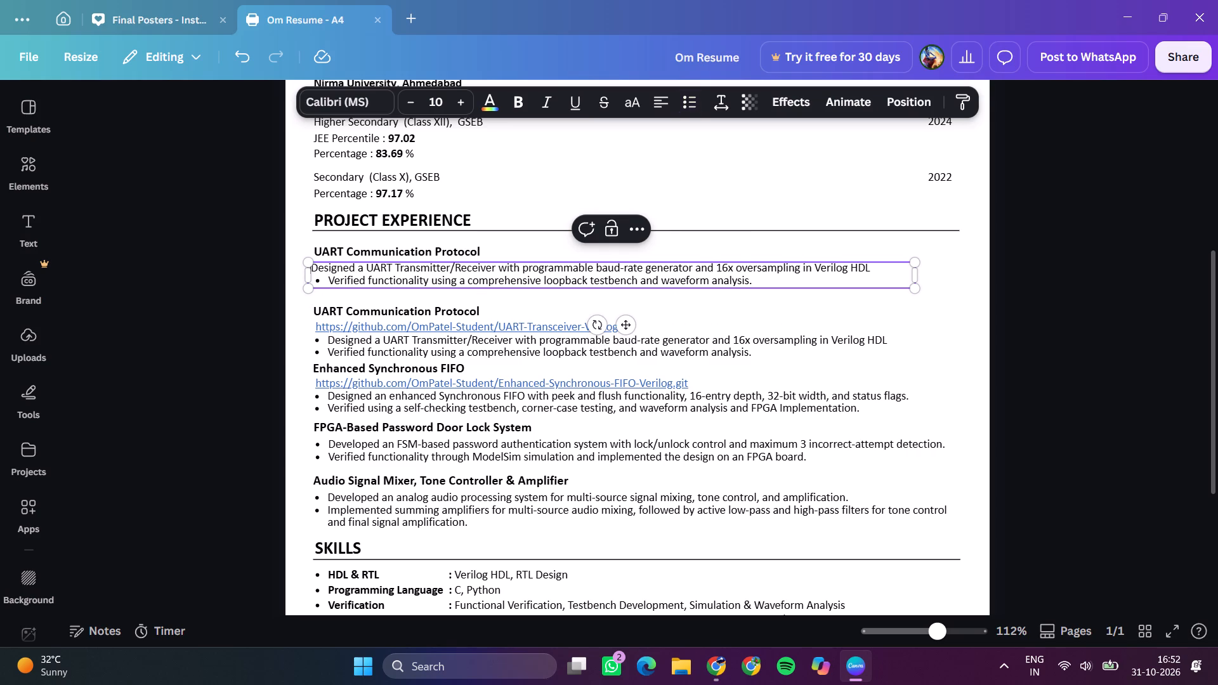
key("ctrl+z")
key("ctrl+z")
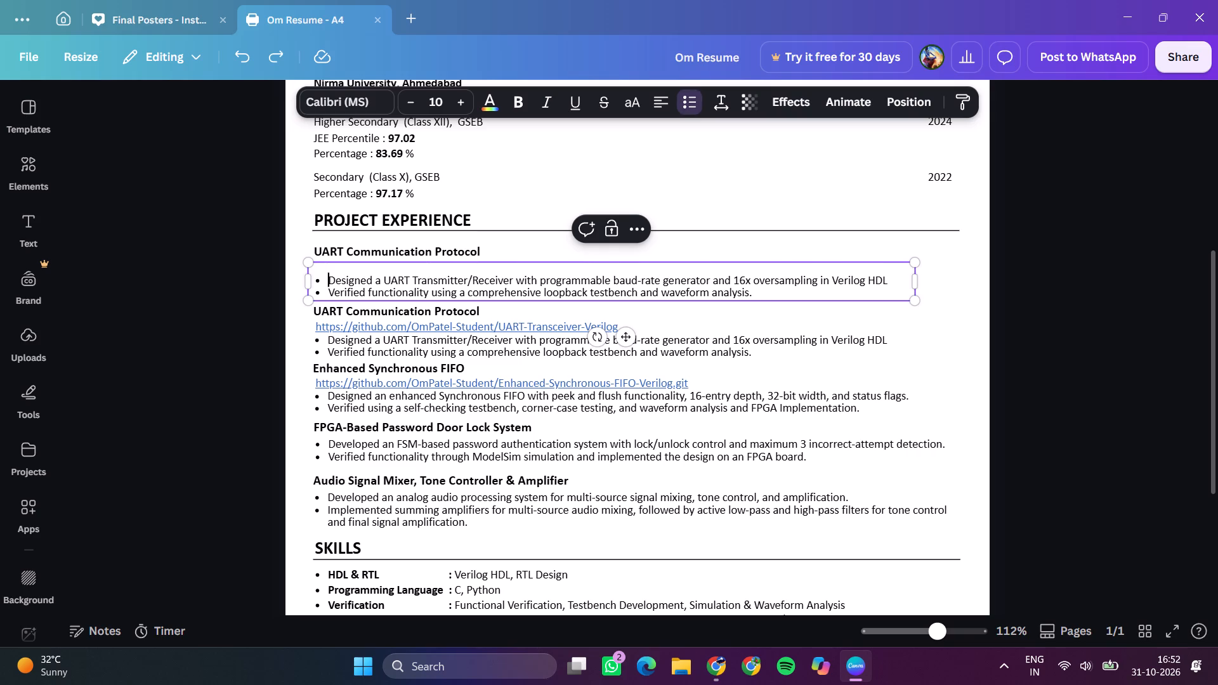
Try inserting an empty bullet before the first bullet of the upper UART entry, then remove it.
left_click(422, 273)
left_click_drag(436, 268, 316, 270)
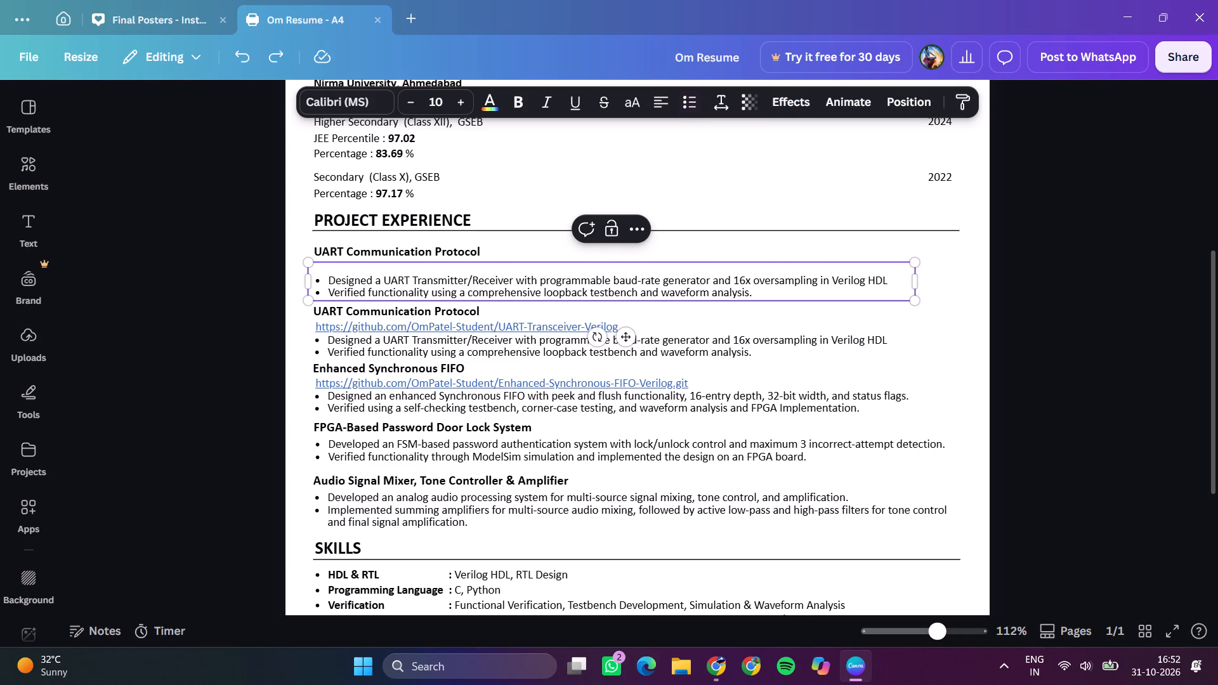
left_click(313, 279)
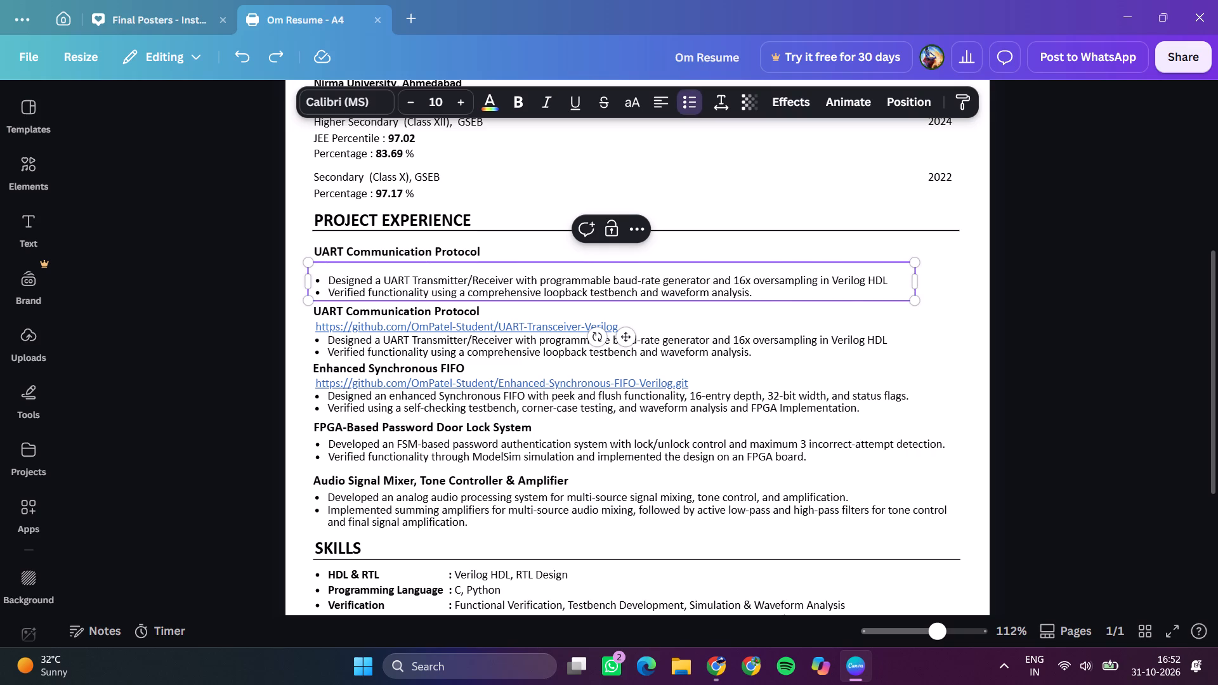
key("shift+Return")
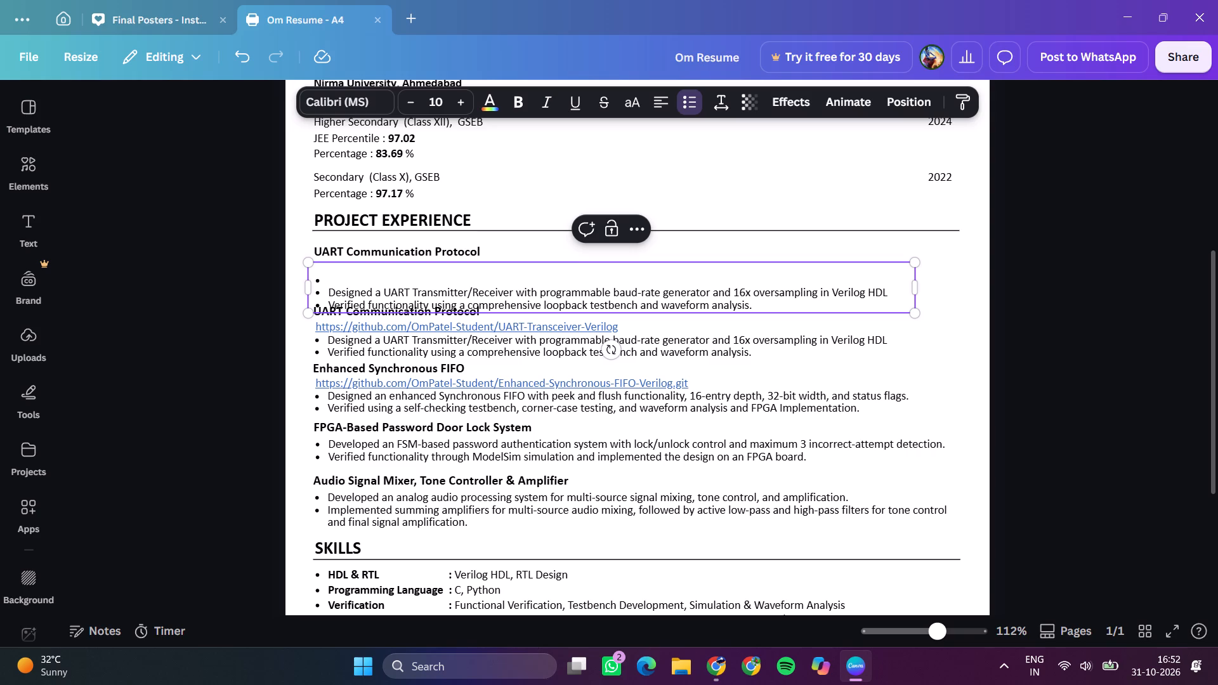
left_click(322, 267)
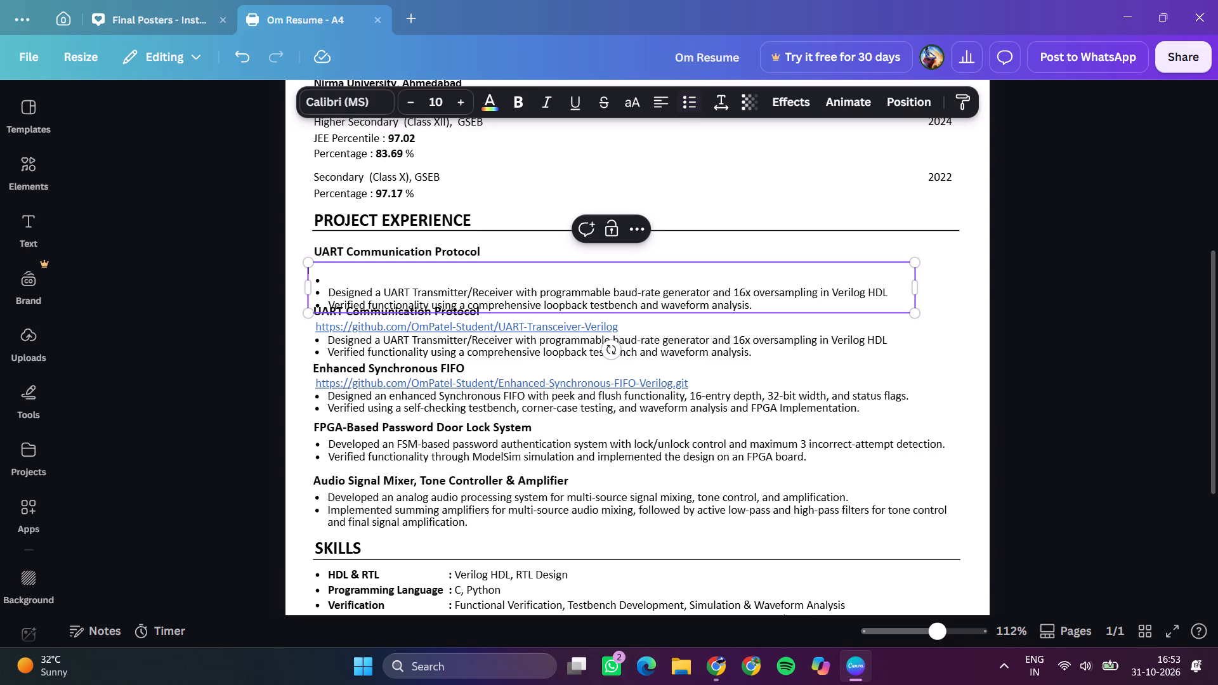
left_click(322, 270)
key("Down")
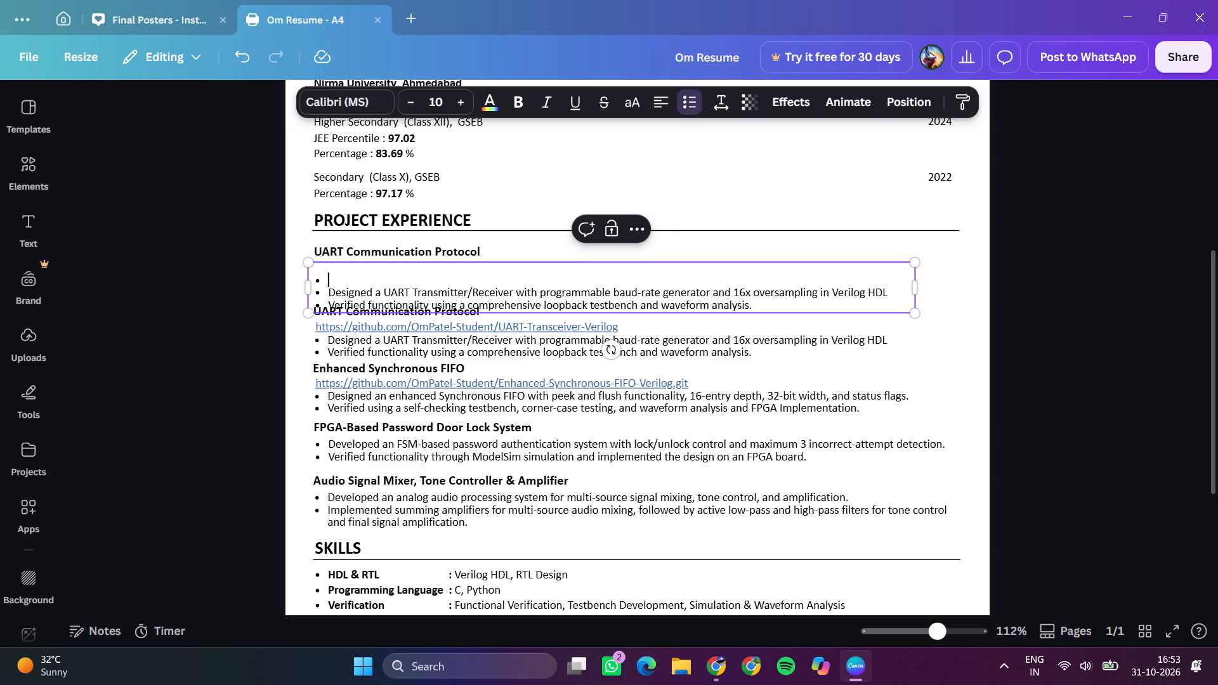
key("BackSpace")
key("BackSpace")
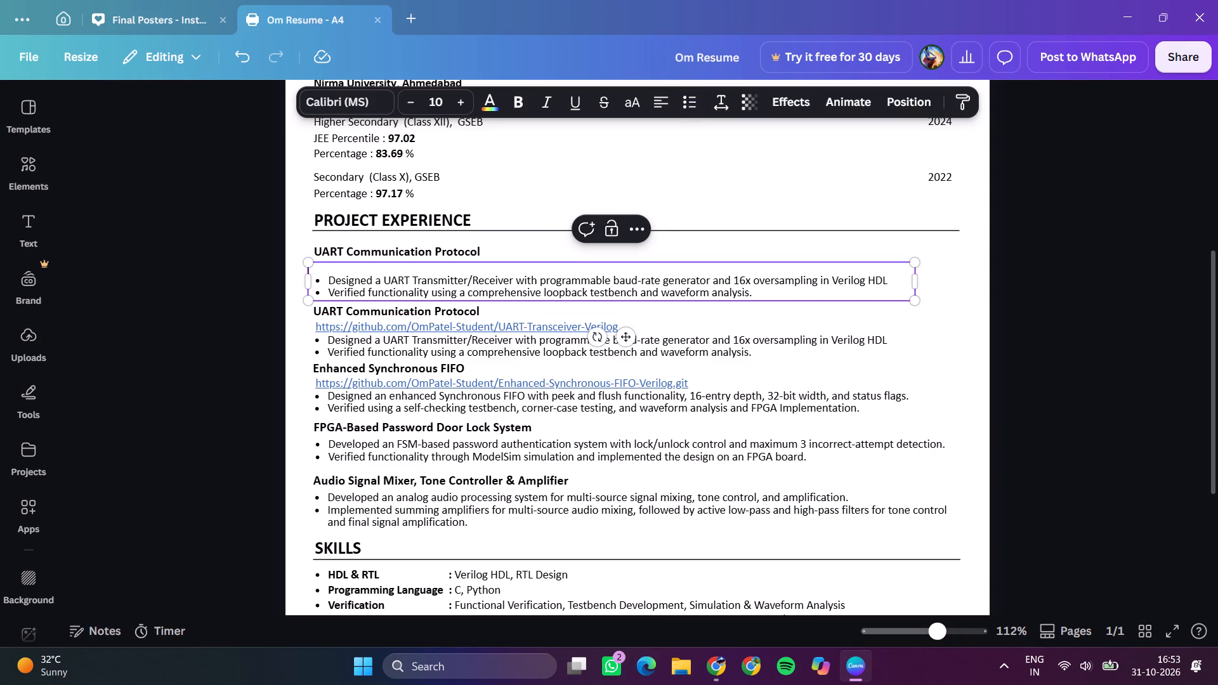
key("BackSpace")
Move the upper UART entry's two bullets into the blank line directly beneath its title by copying, deleting and repasting them.
left_click_drag(770, 295, 276, 279)
key("ctrl+c")
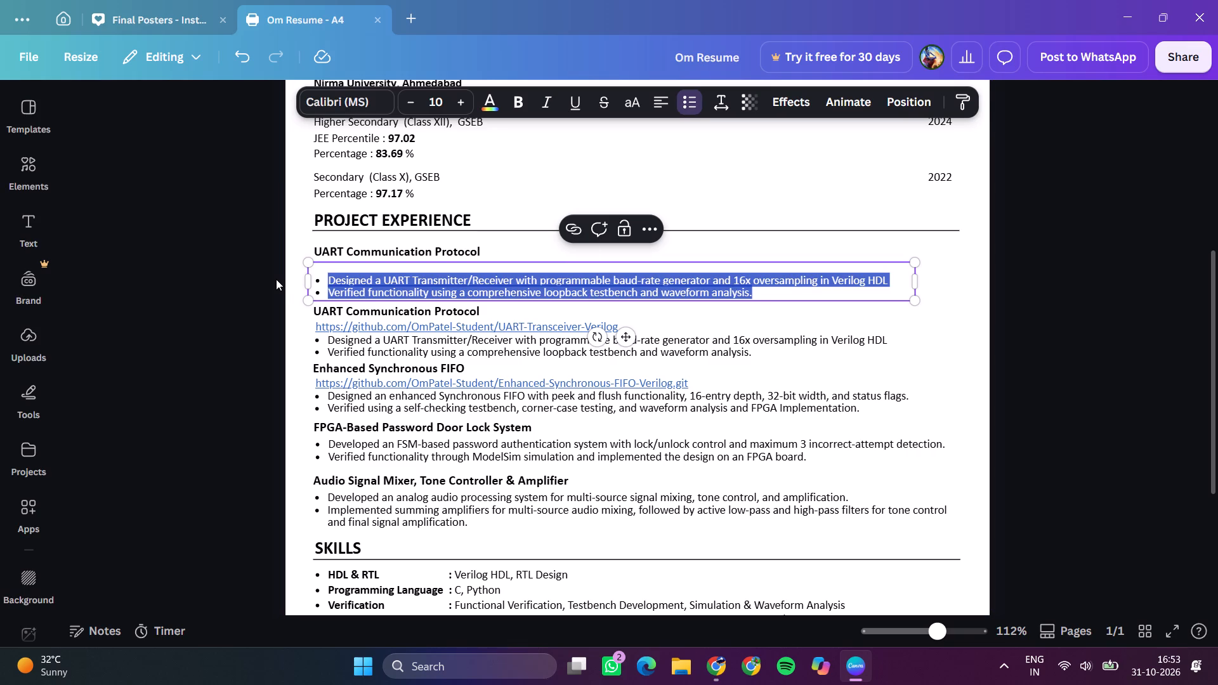
key("BackSpace")
key("BackSpace")
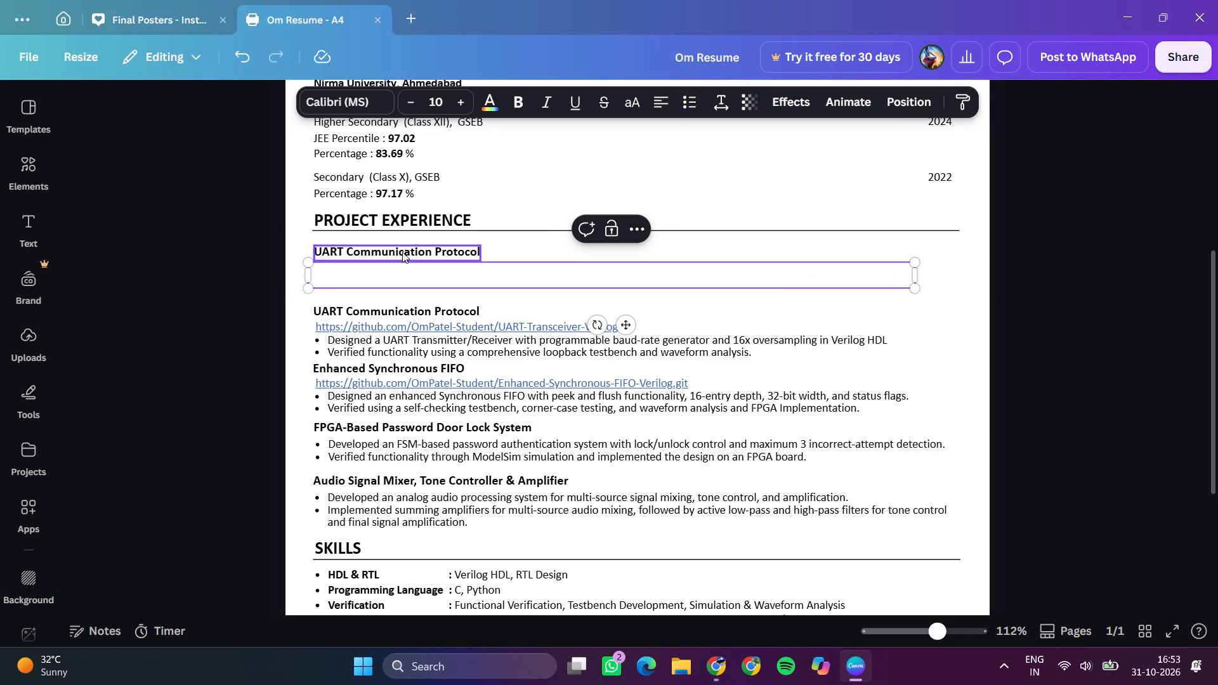
key("BackSpace")
key("ctrl+v")
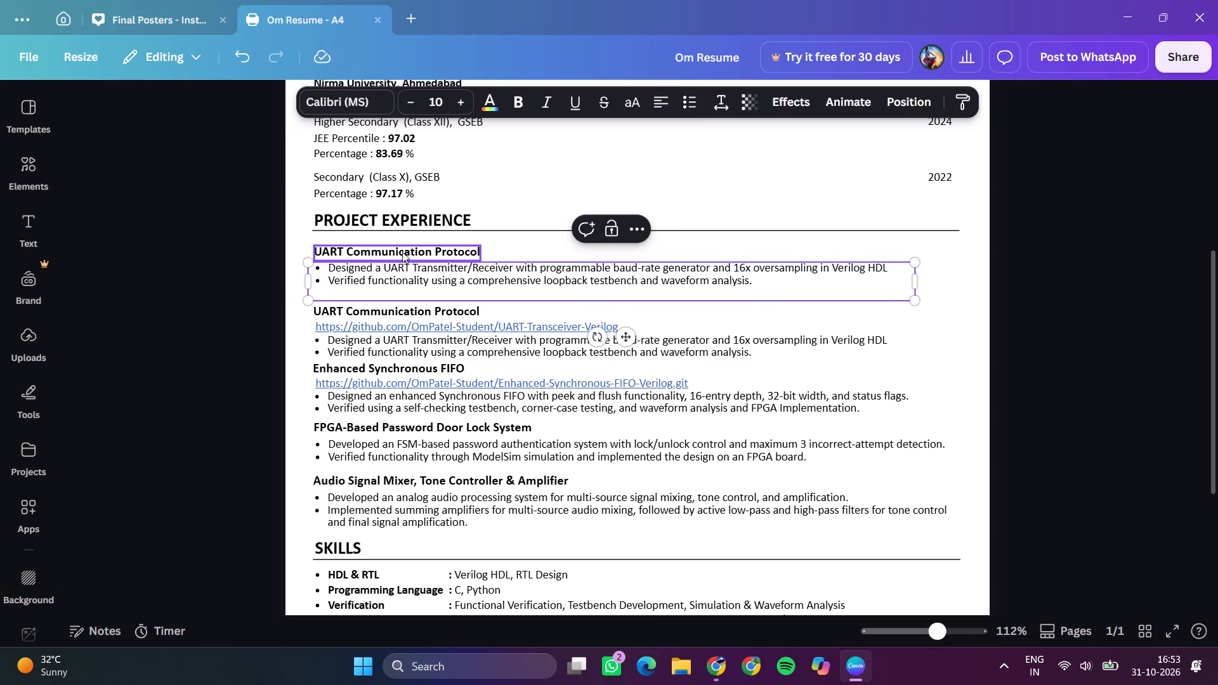
left_click(1049, 240)
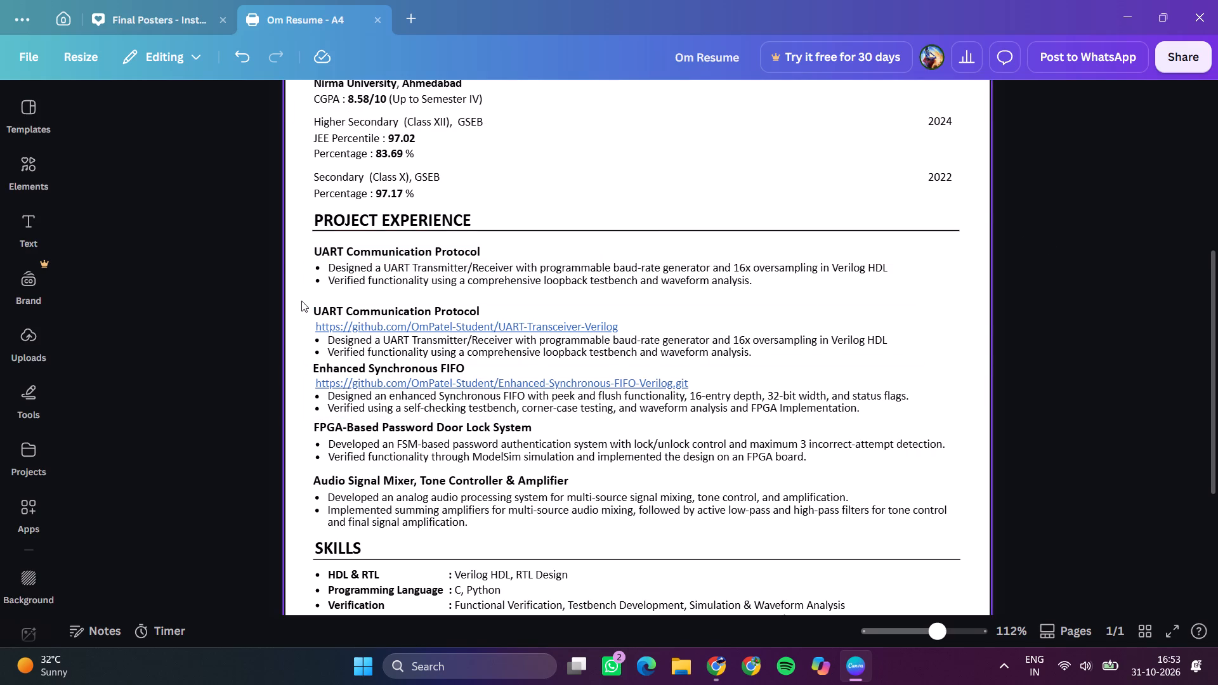
left_click(417, 253)
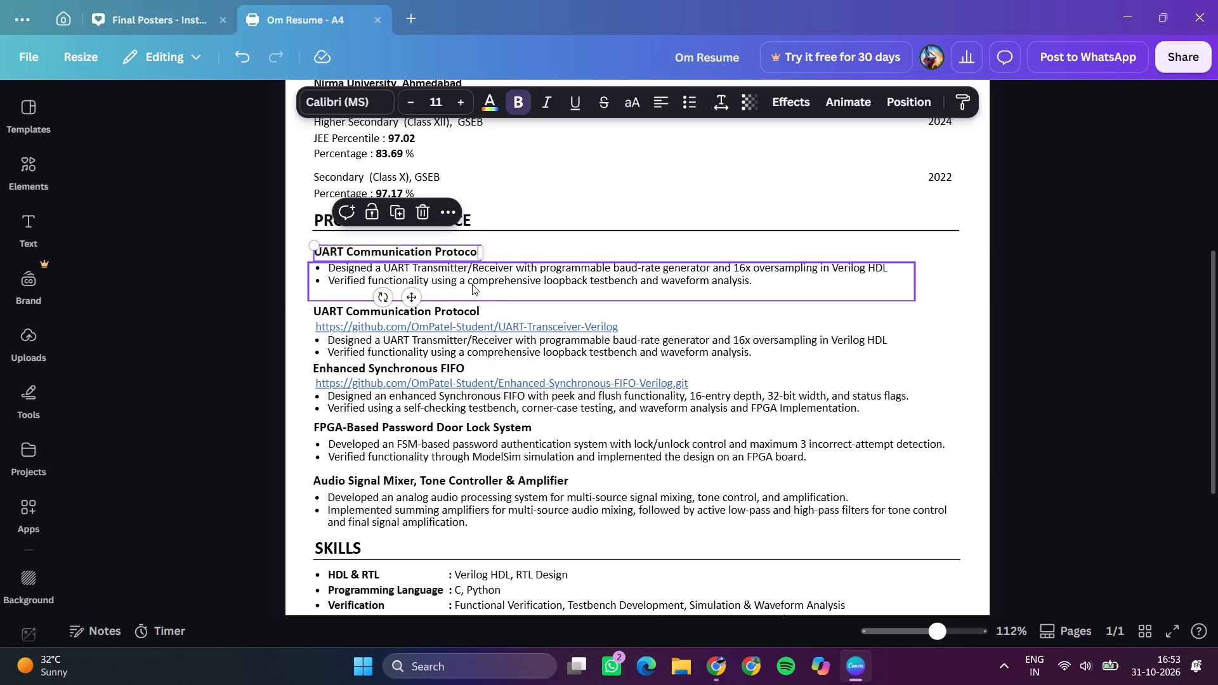
left_click(275, 286)
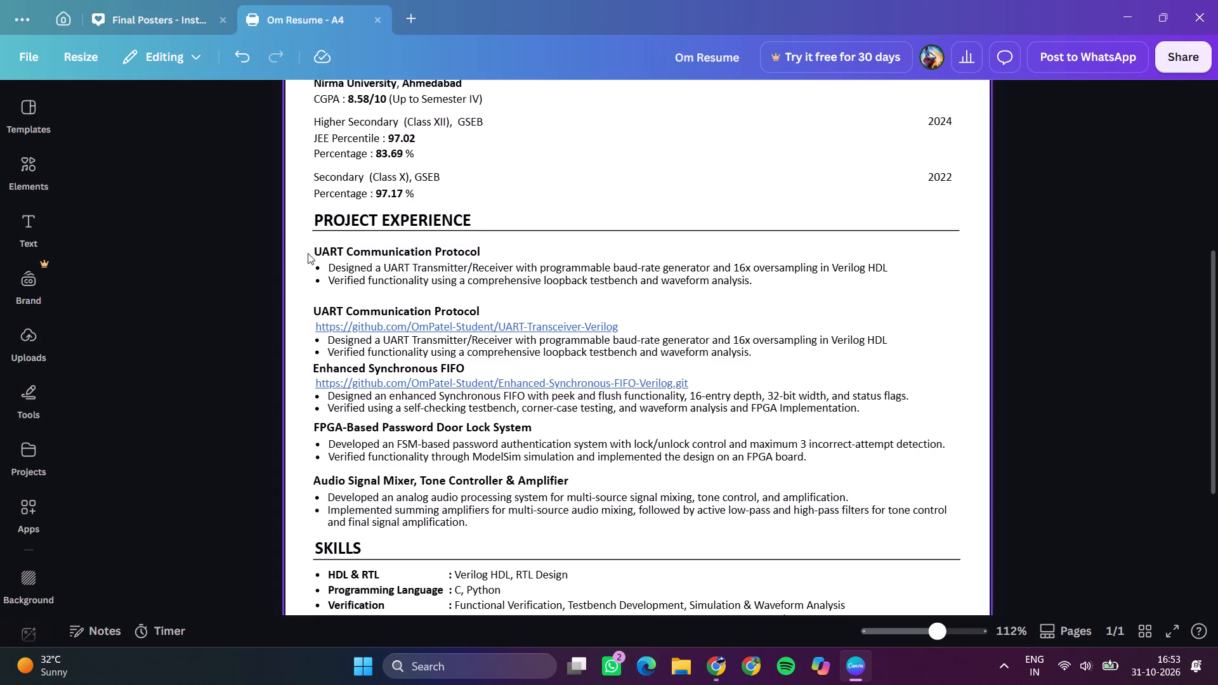
left_click_drag(308, 253, 438, 284)
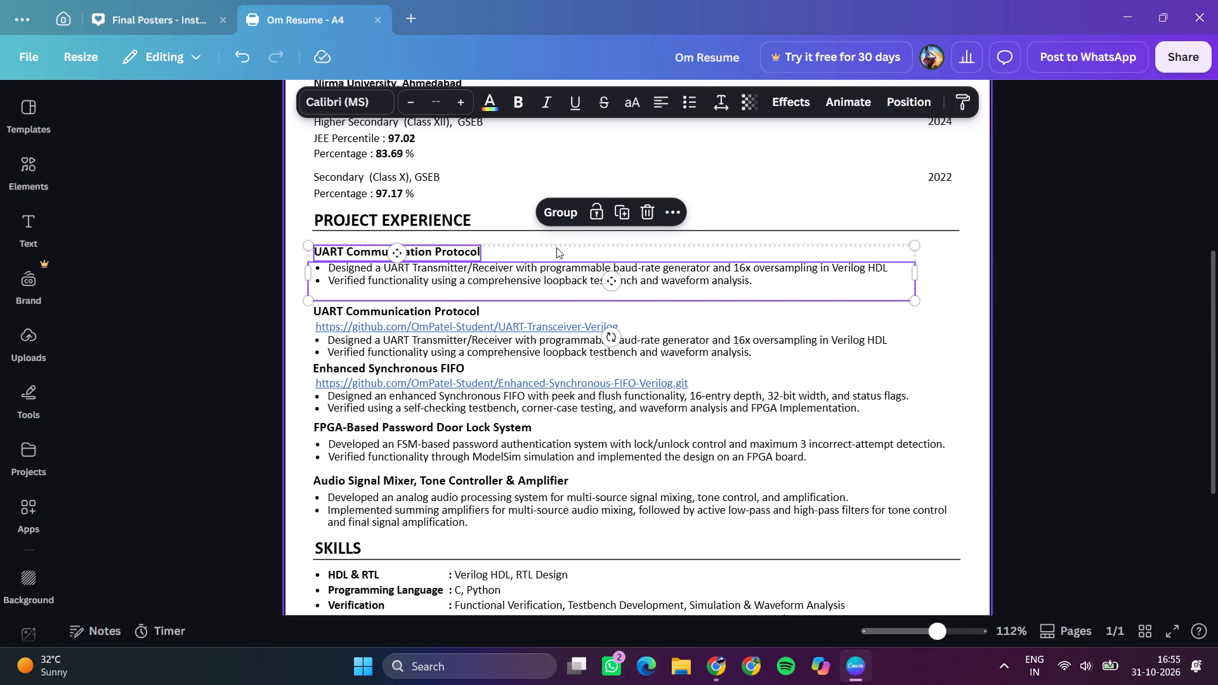
Replace the upper UART entry's title in the Canva resume with "AMBA APB Protocol", checking the wording in ChatGPT.
double_click(554, 251)
double_click(554, 251)
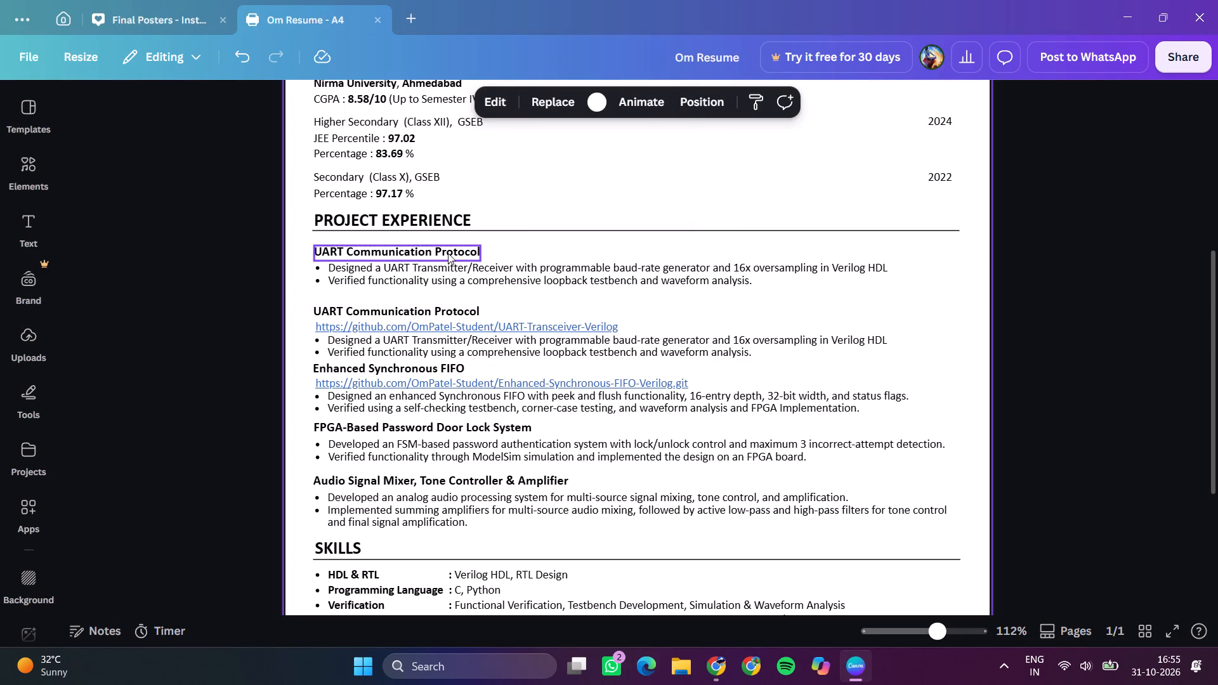
triple_click(448, 253)
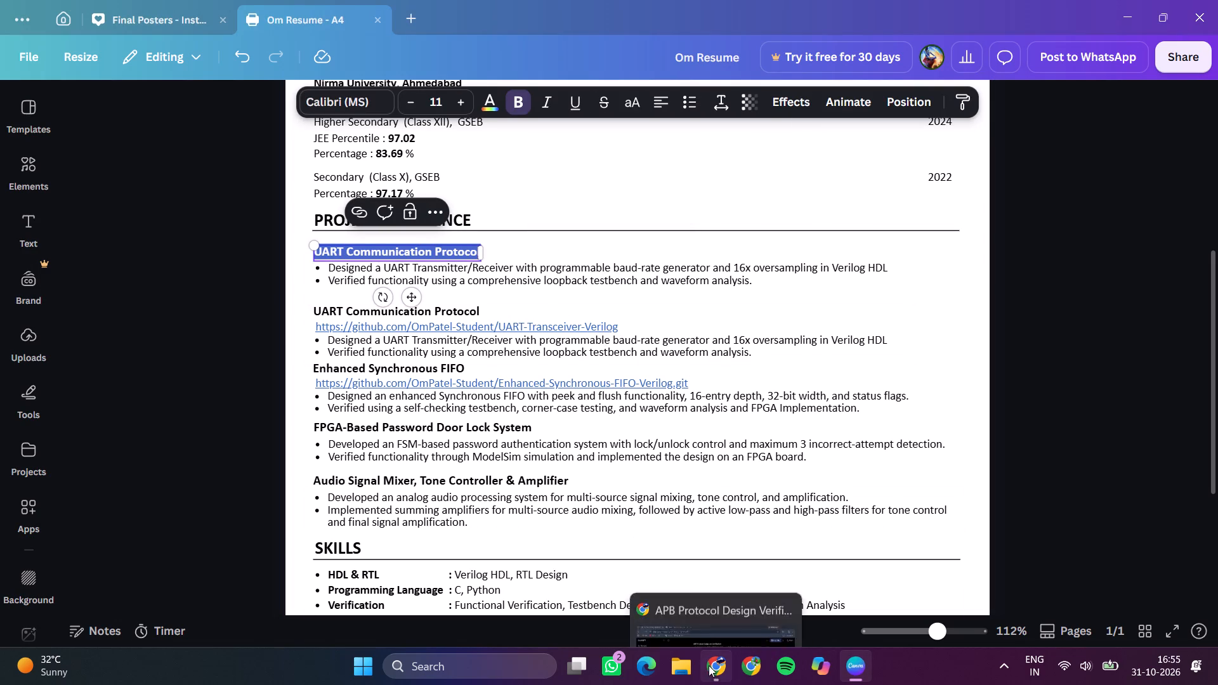
left_click(709, 665)
left_click(644, 613)
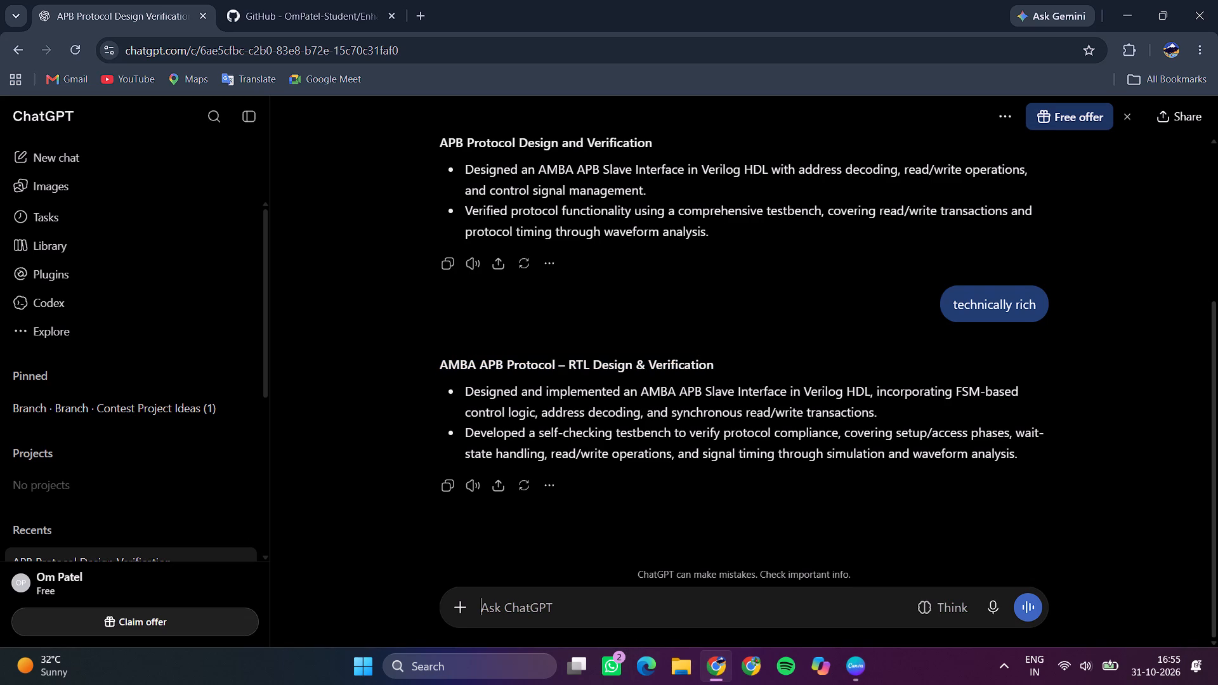
left_click(854, 671)
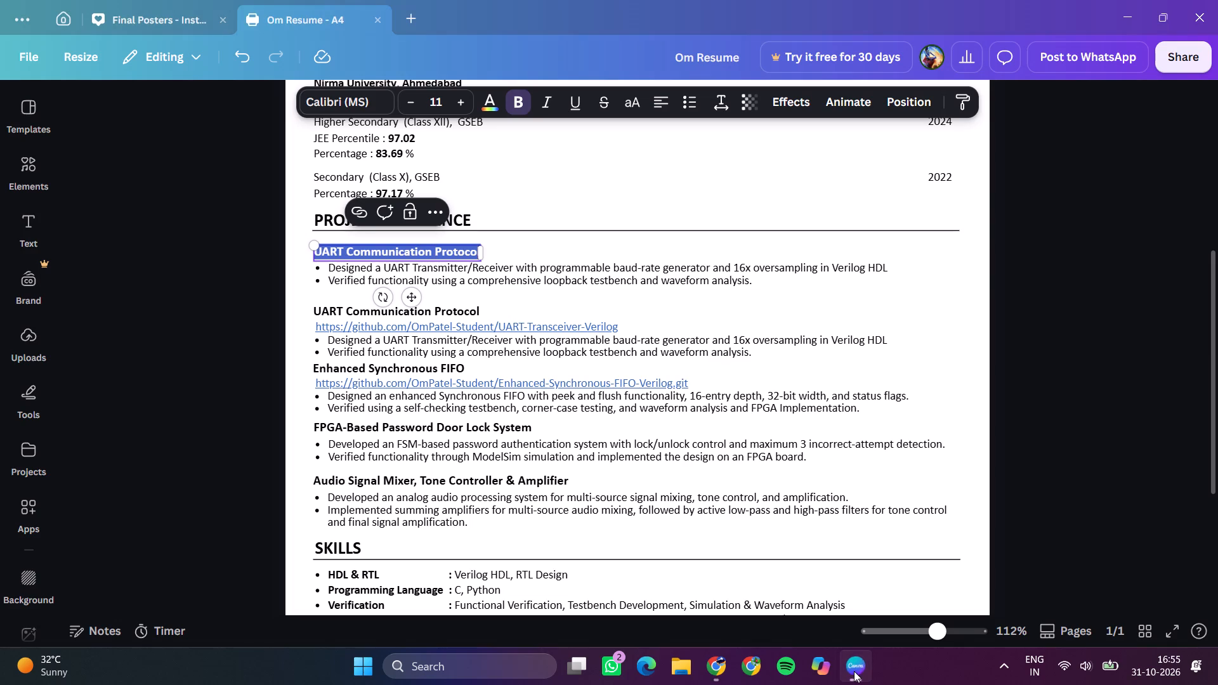
type("AMBA")
key("space")
type("APB")
key("space")
key("p")
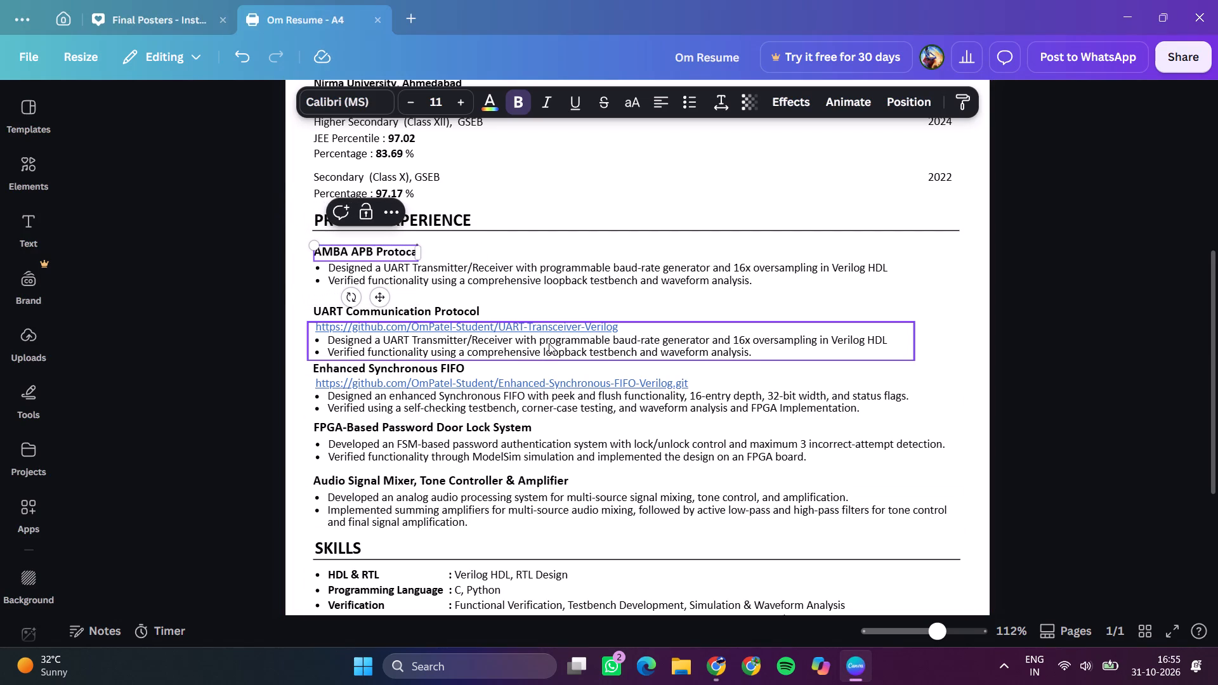
key("BackSpace")
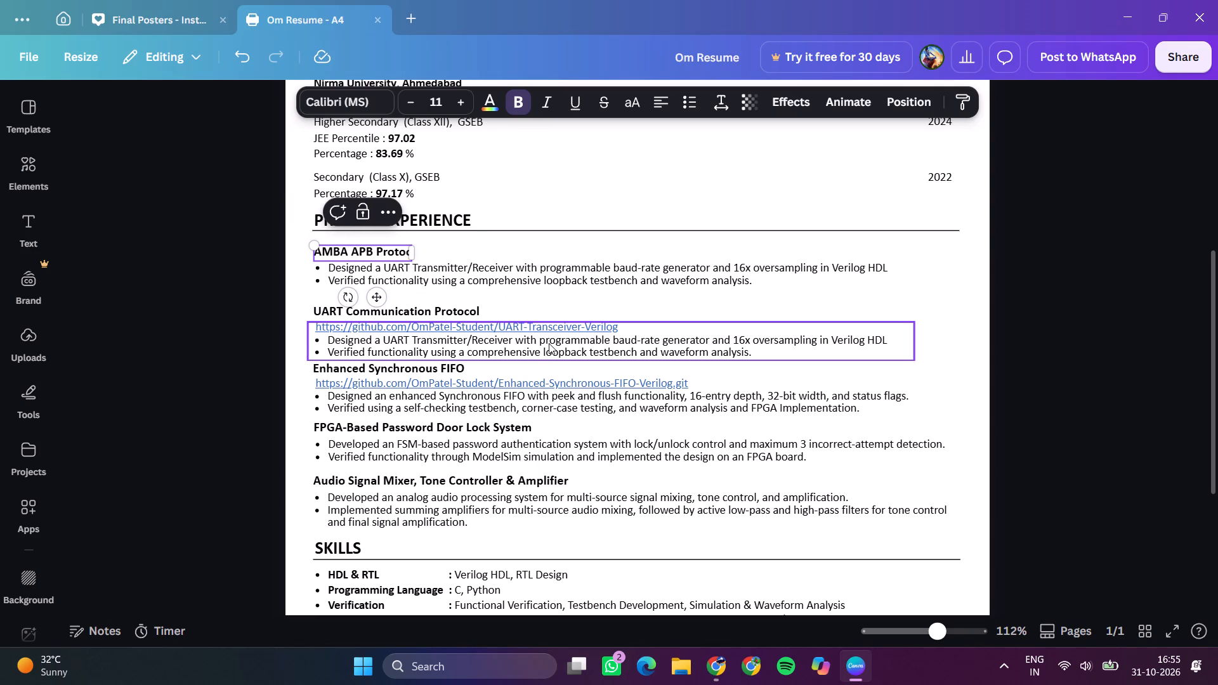
type("ol")
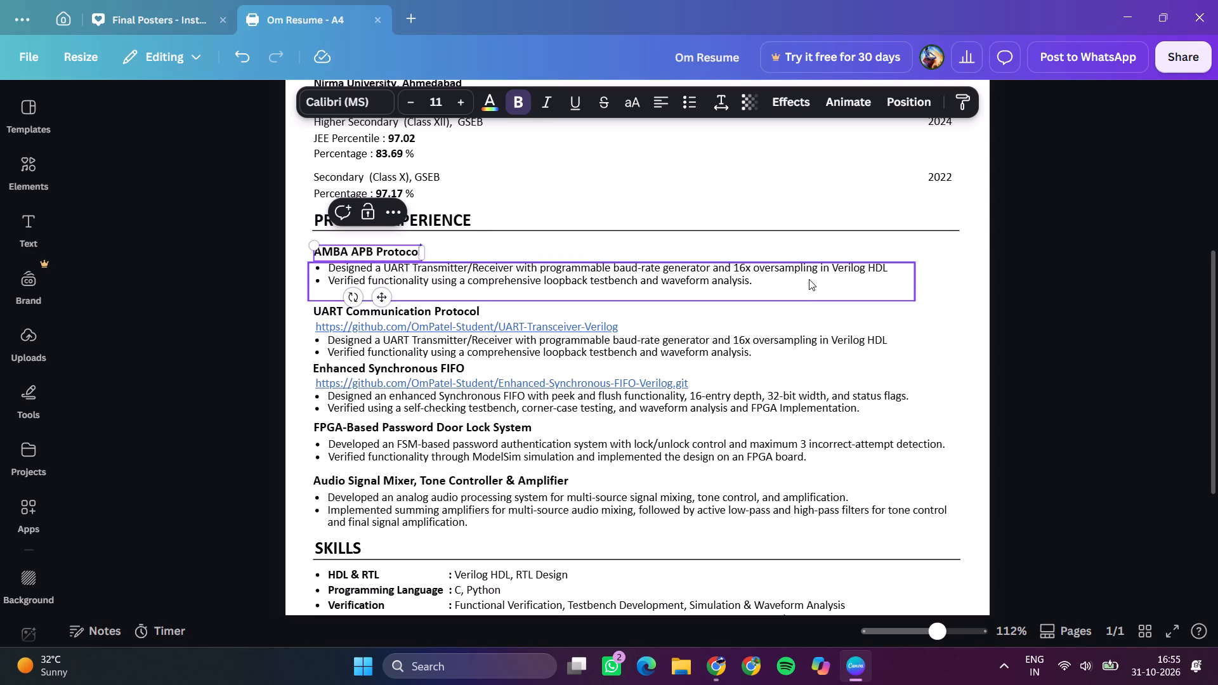
left_click(806, 320)
Switch from Canva to Chrome and open LinkedIn in a new tab.
left_click(722, 678)
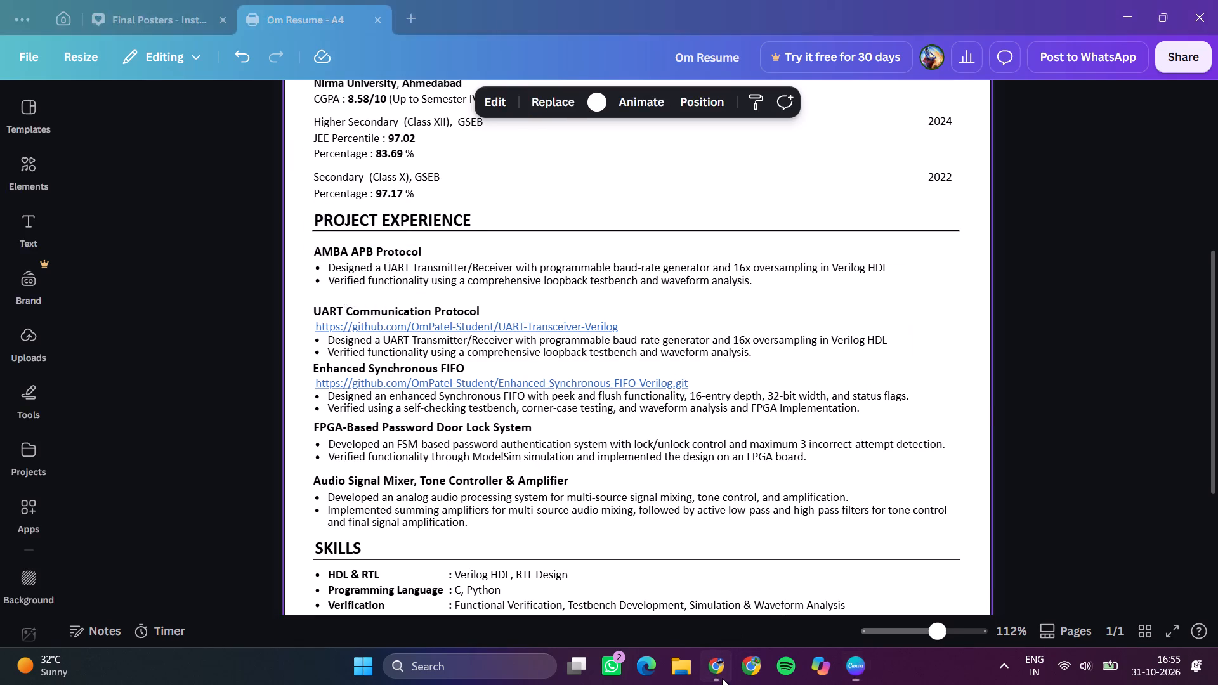
left_click(853, 670)
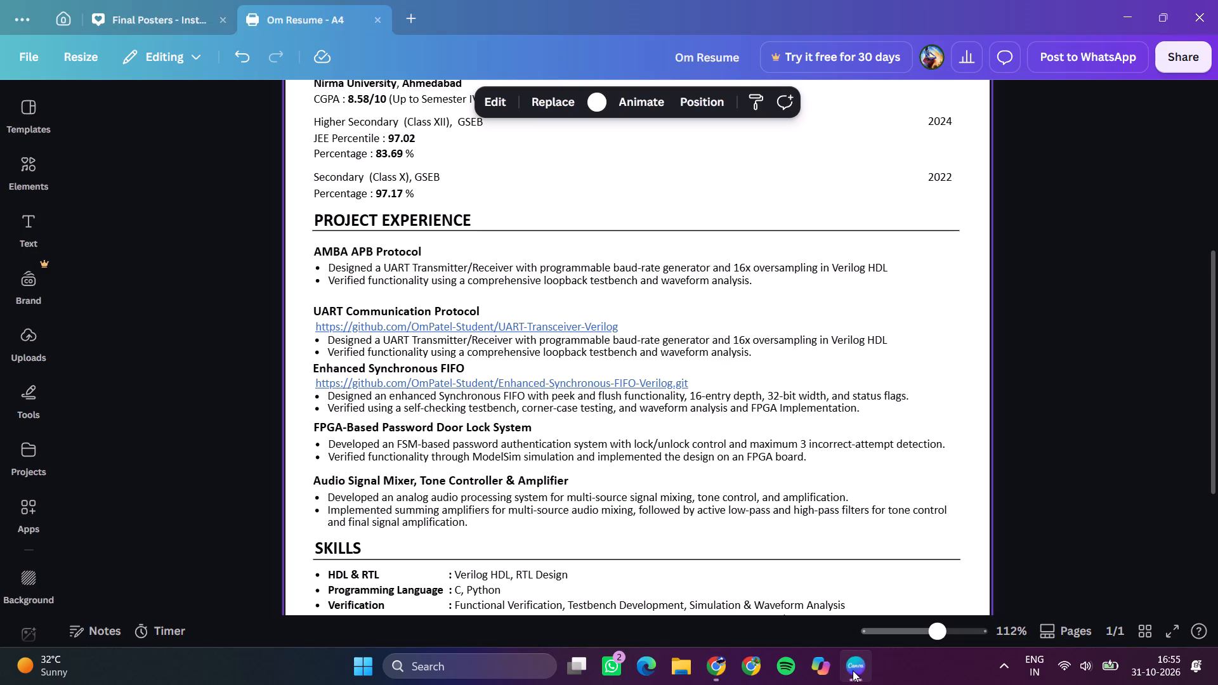
left_click(707, 670)
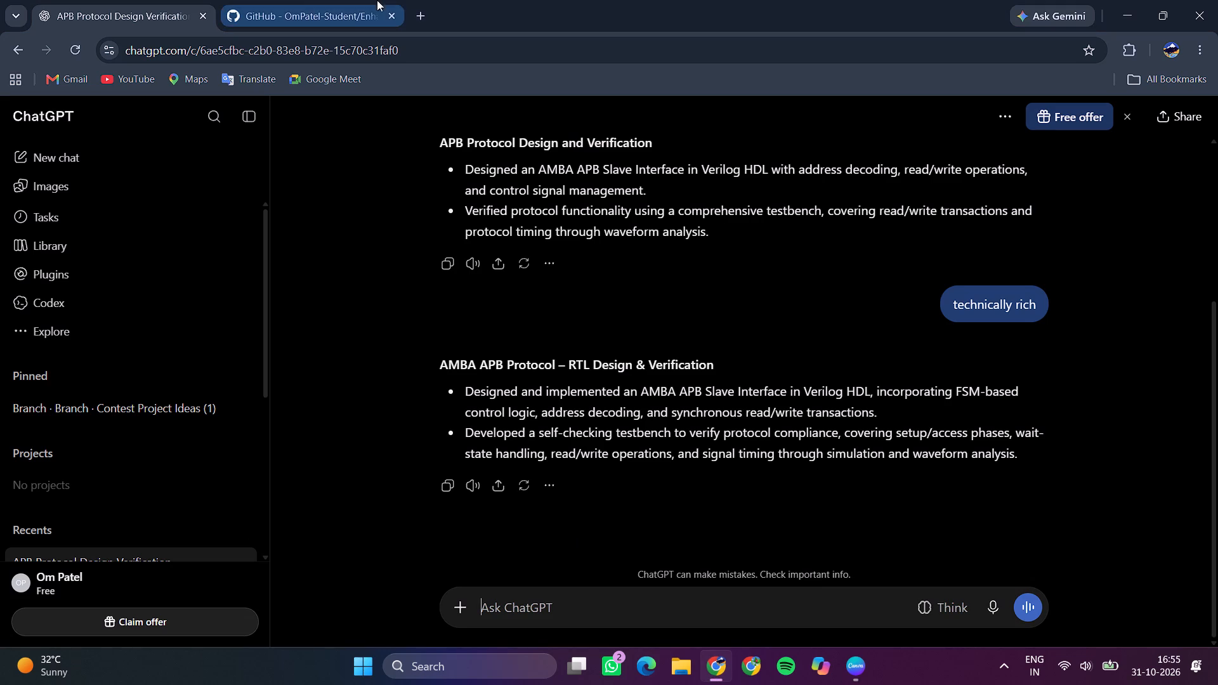
left_click(419, 0)
type("linke")
key("Return")
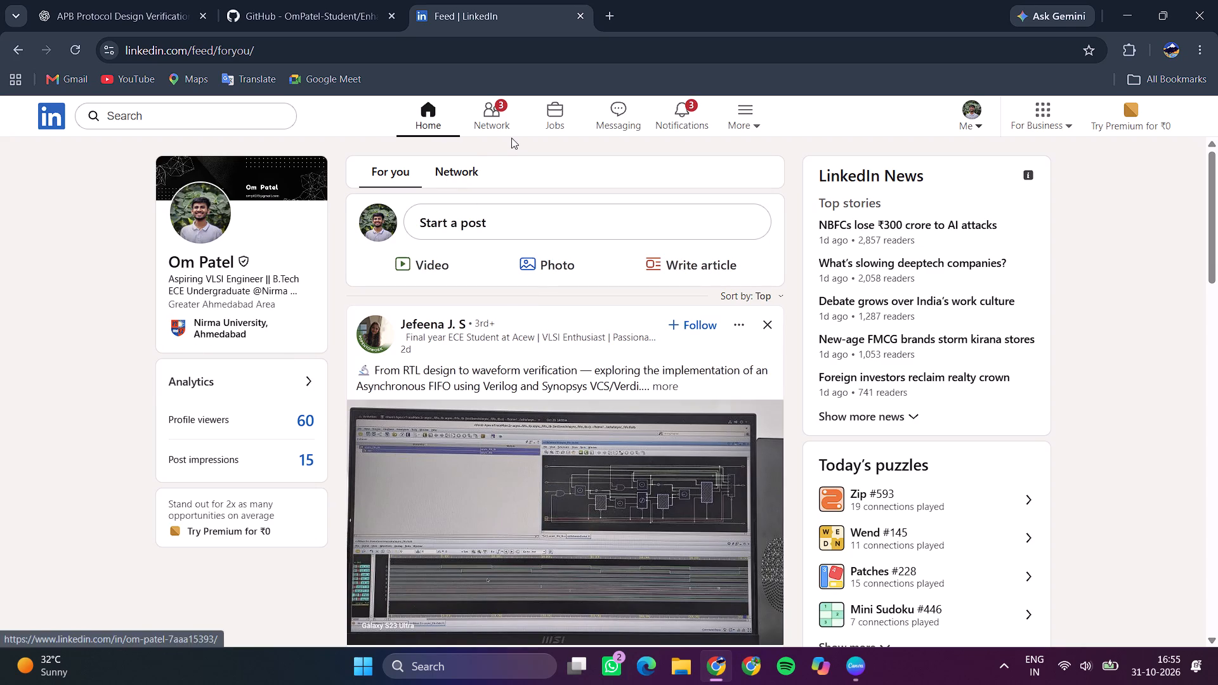
Open the profile of the last person in LinkedIn's recent searches and look through its experience, projects and skills sections.
left_click(186, 119)
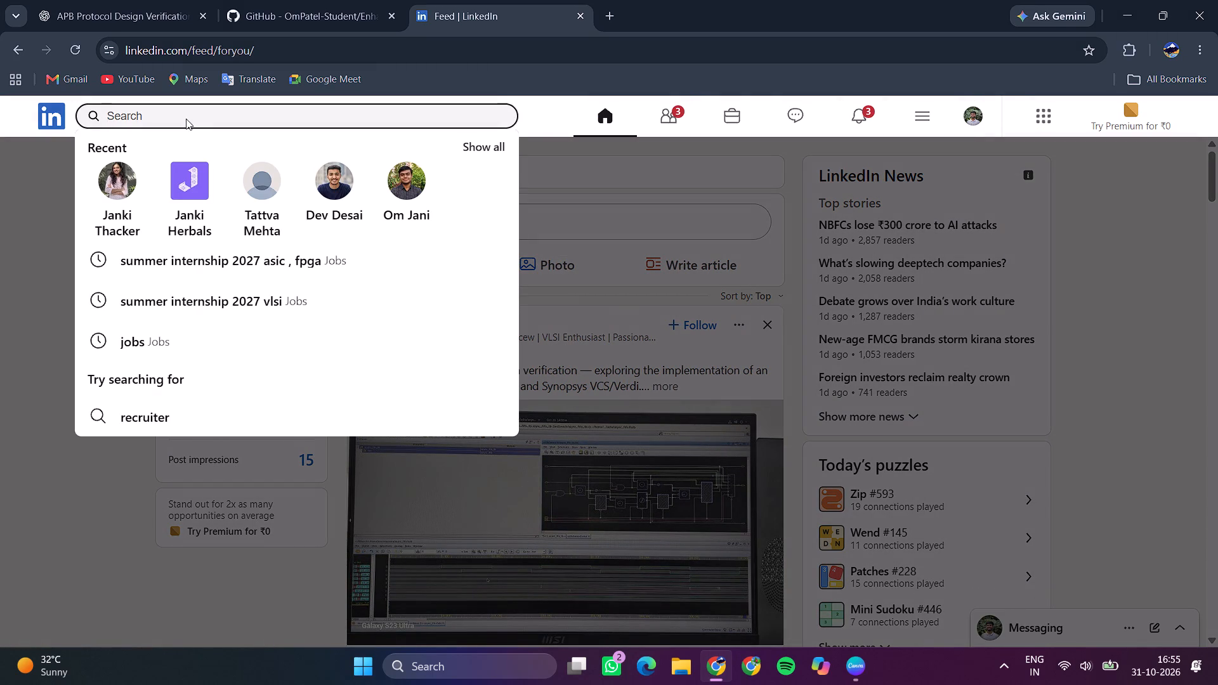
left_click(408, 187)
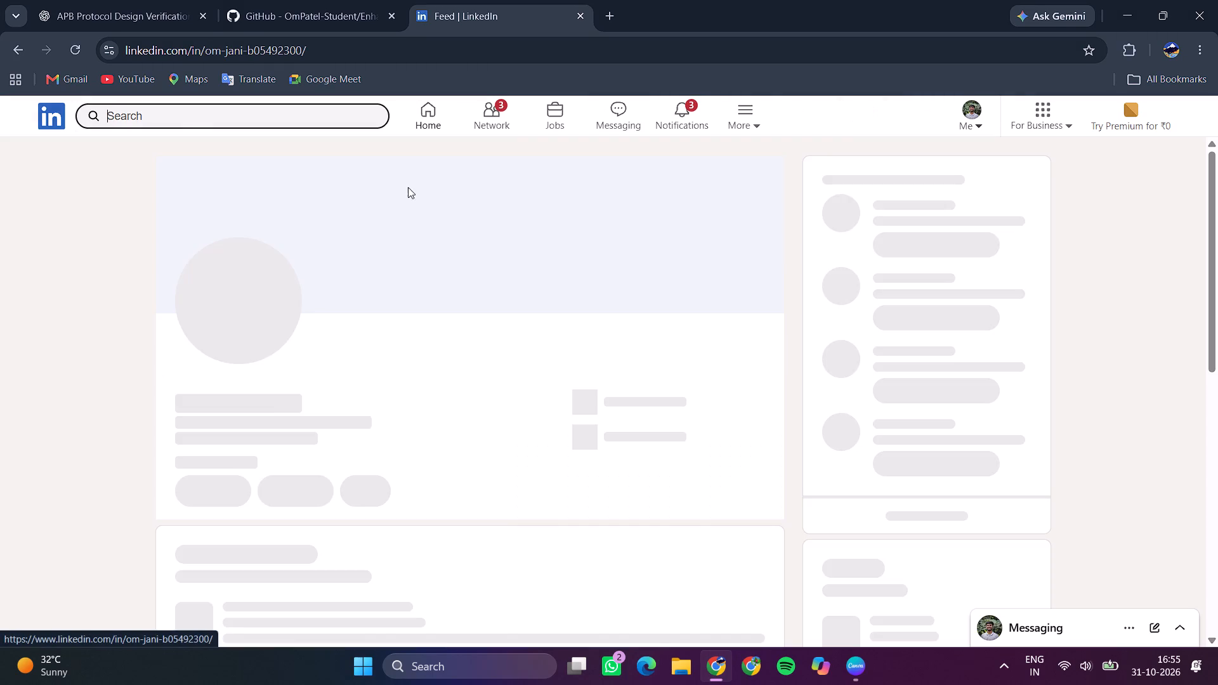
scroll(390, 269, "down", 2)
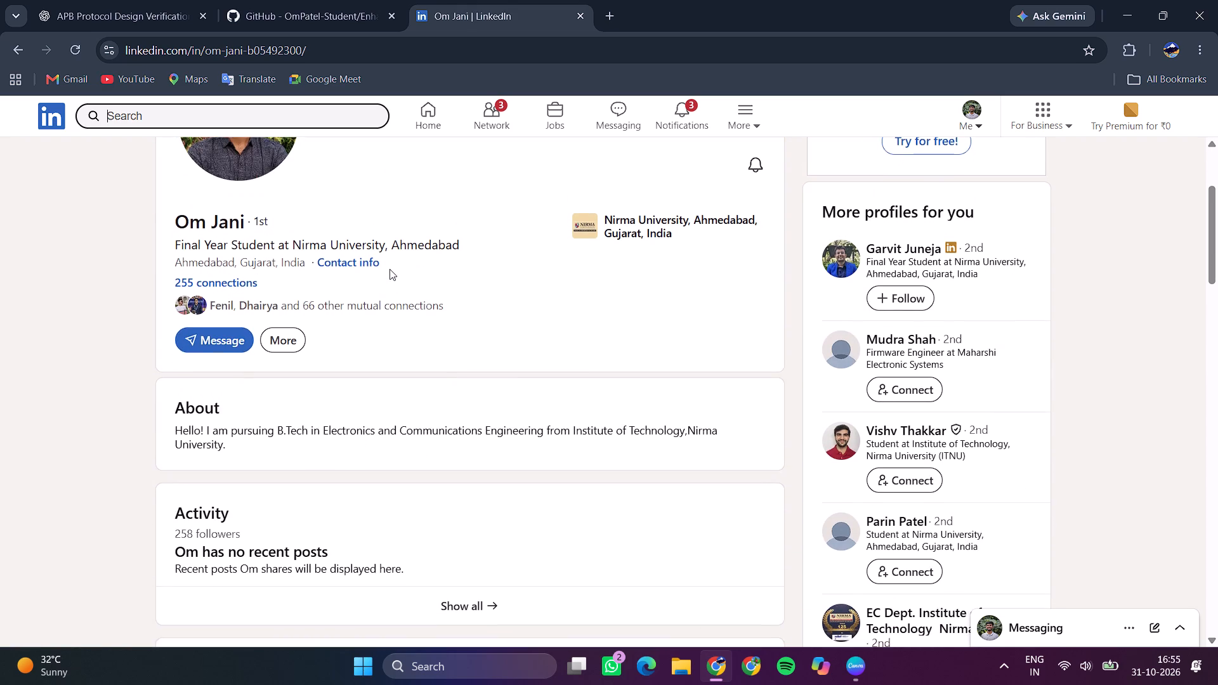
scroll(390, 269, "down", 2)
scroll(390, 269, "up", 1)
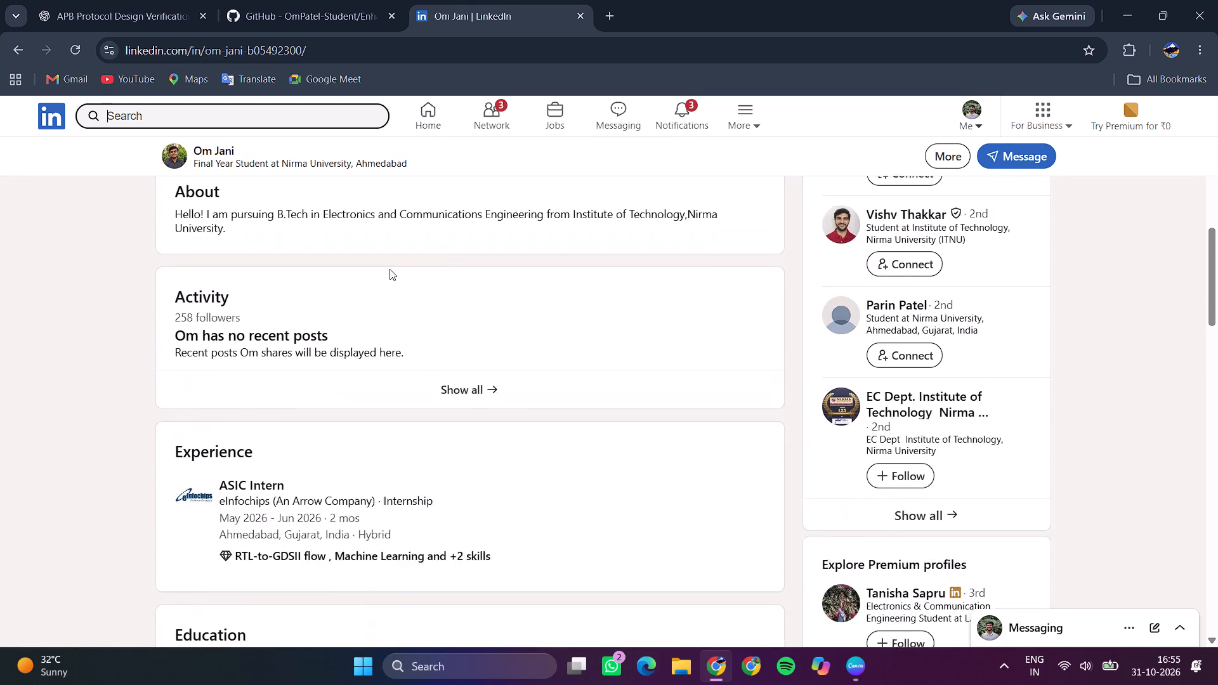
scroll(390, 269, "up", 1)
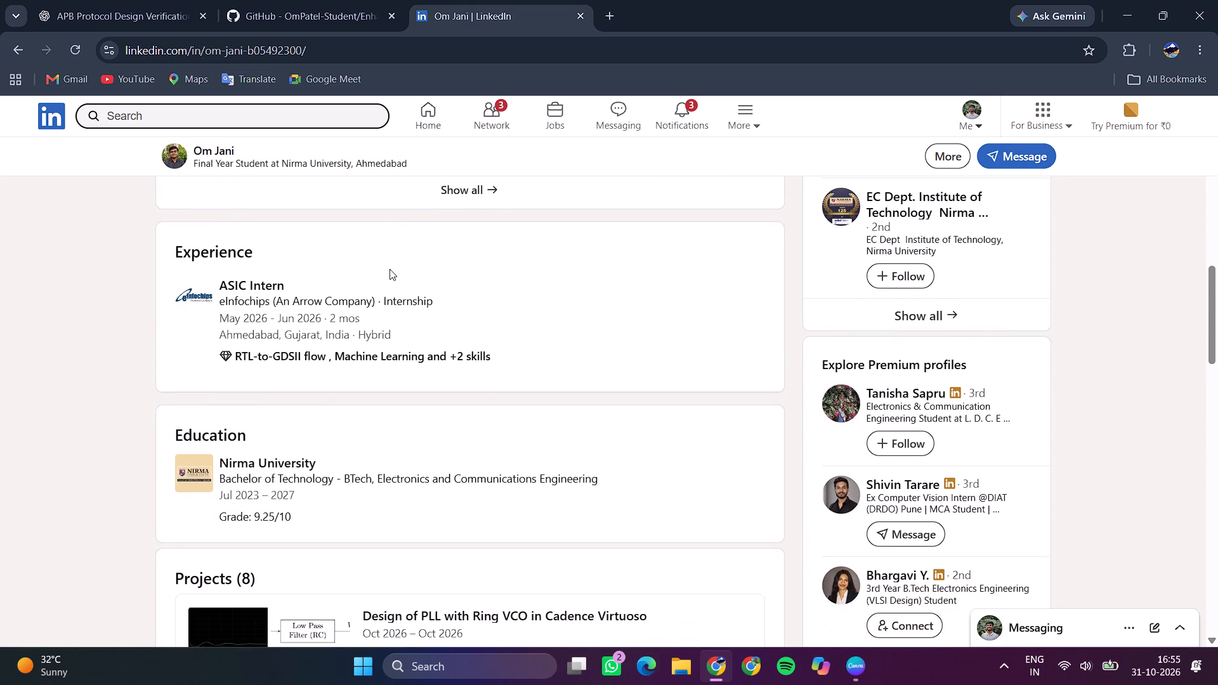
scroll(390, 269, "up", 2)
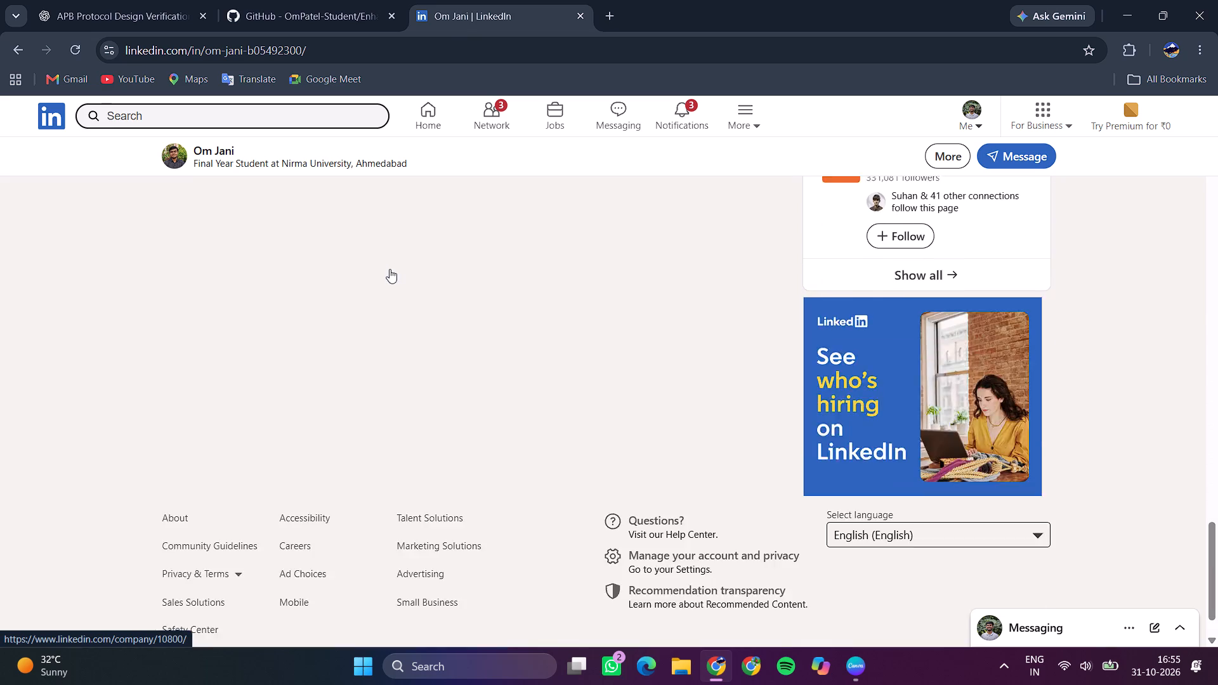
scroll(390, 269, "up", 1)
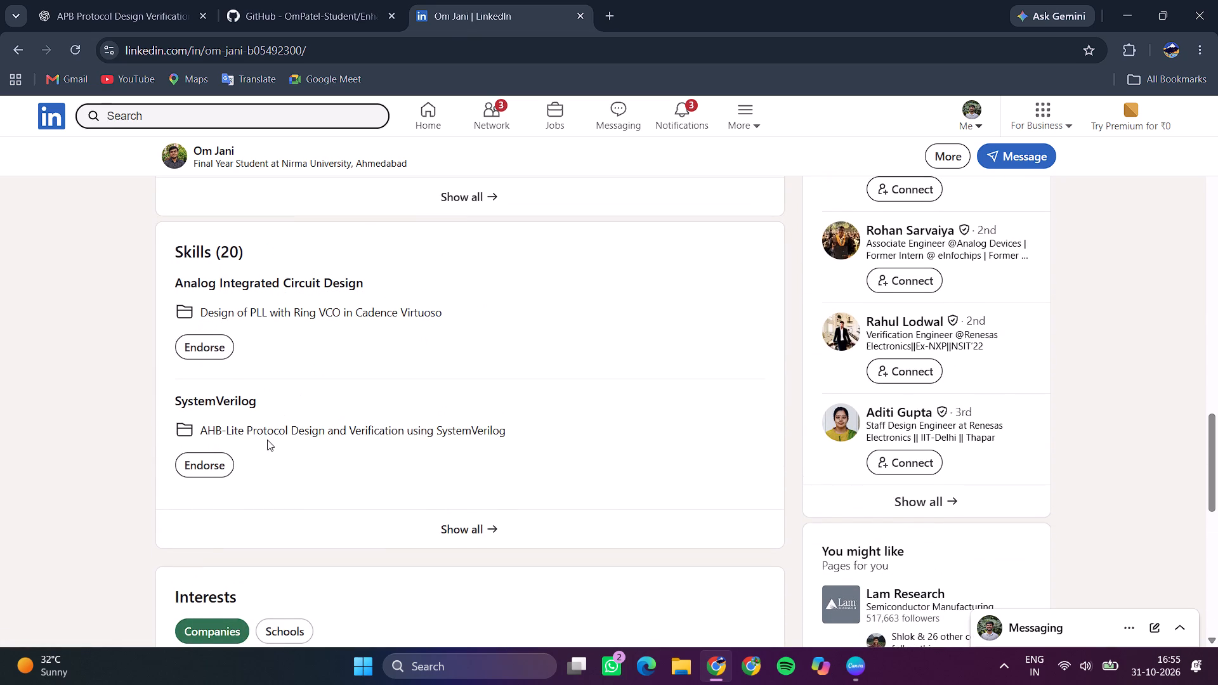
Open the full skills list on this profile and examine the listed skills and their linked projects.
left_click(433, 524)
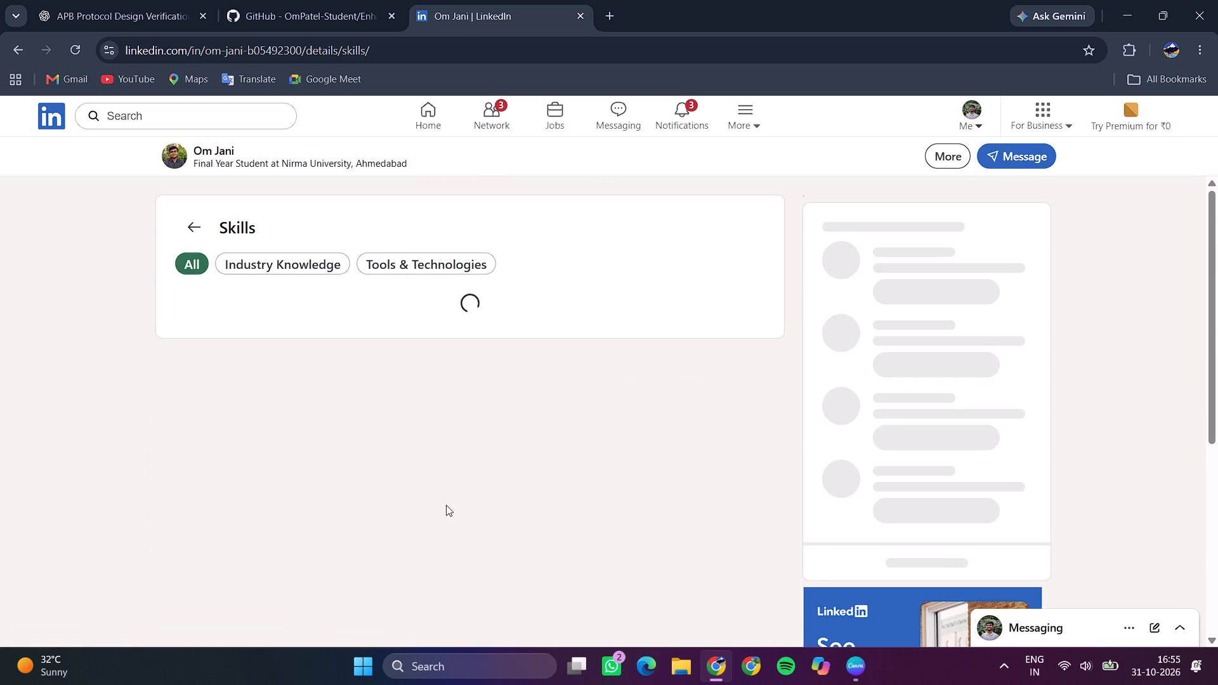
scroll(426, 486, "down", 6)
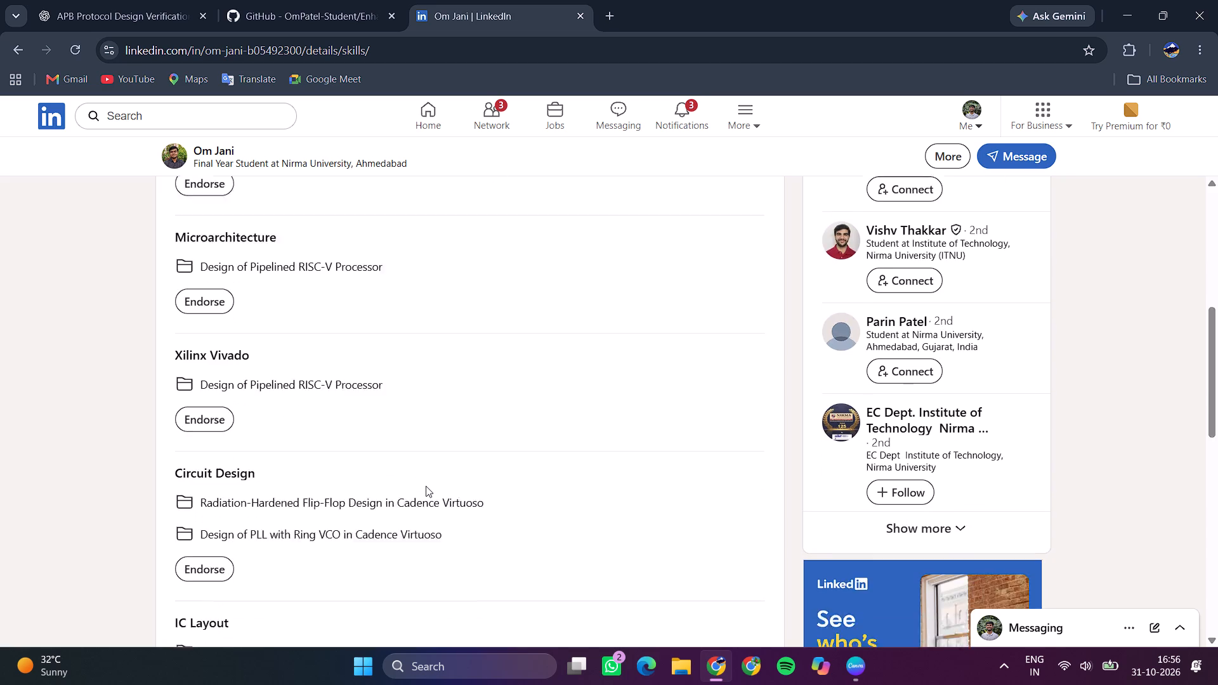
scroll(426, 486, "down", 3)
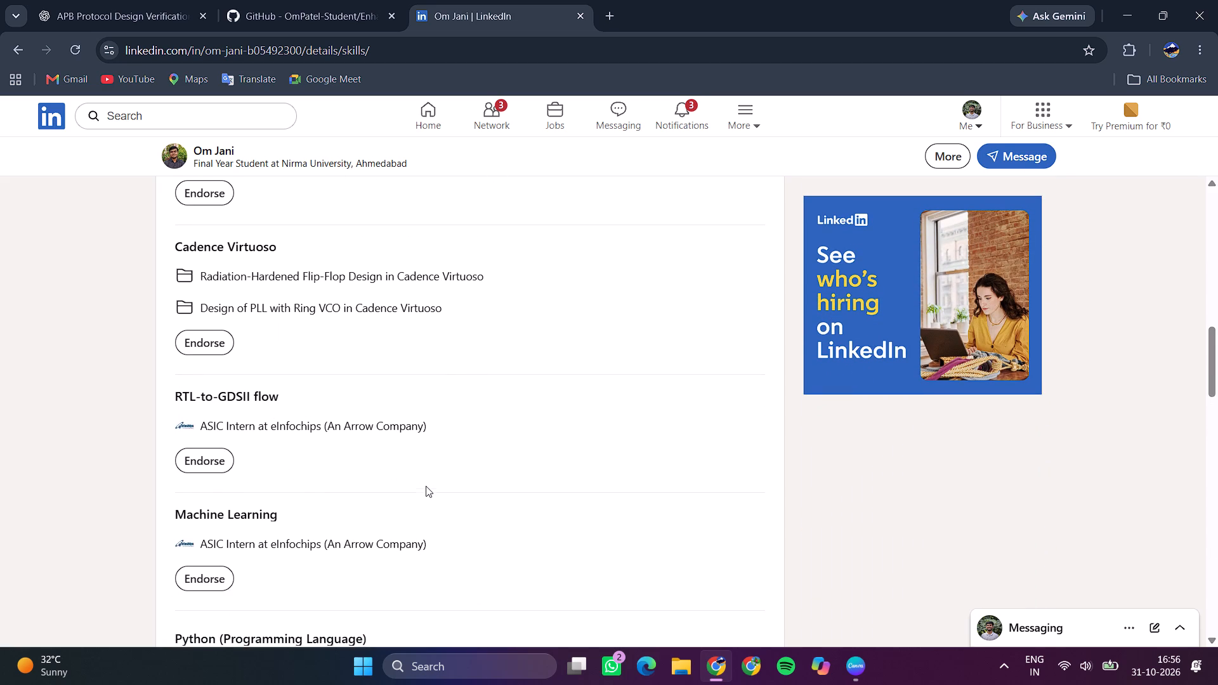
scroll(426, 486, "down", 1)
scroll(426, 486, "up", 7)
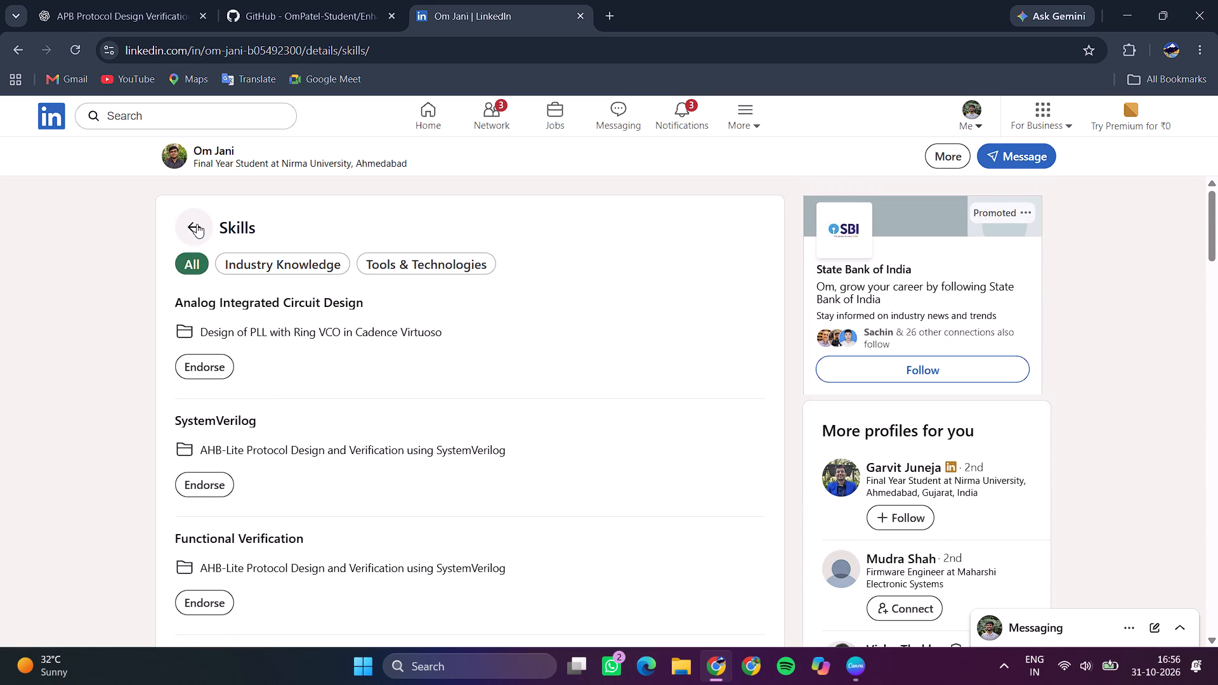
Return to the main profile page and review its projects, including the AHB-Lite protocol entry, along with education and experience.
left_click(197, 224)
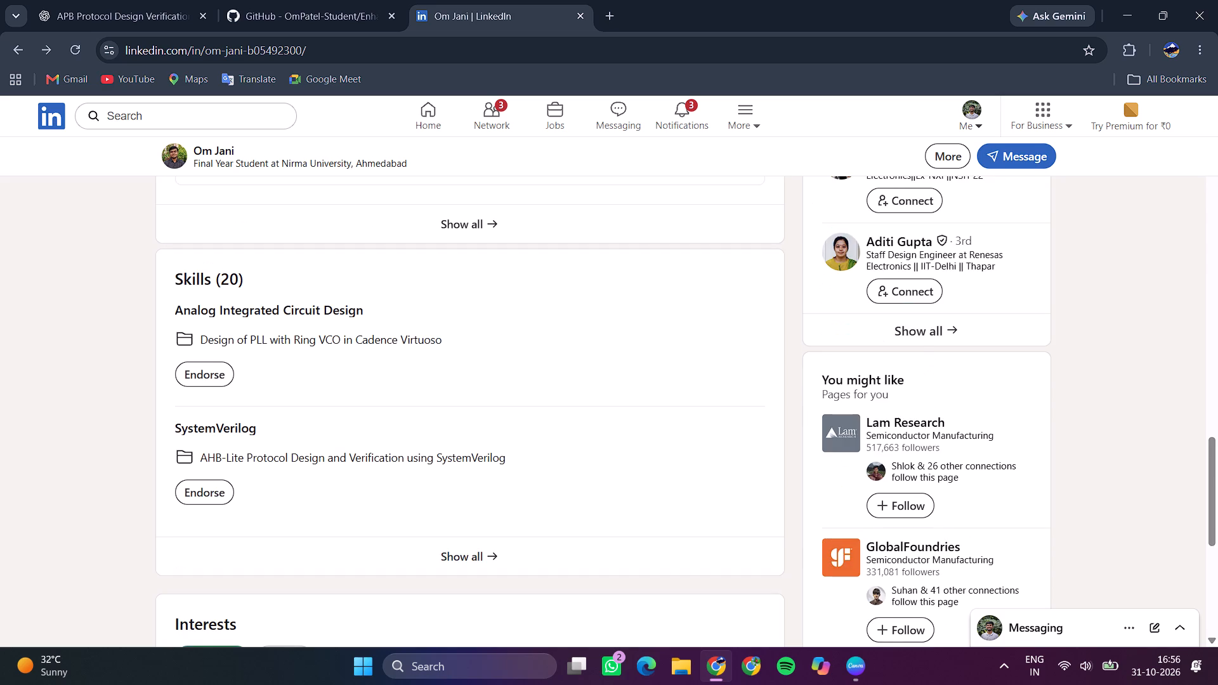
scroll(351, 405, "down", 3)
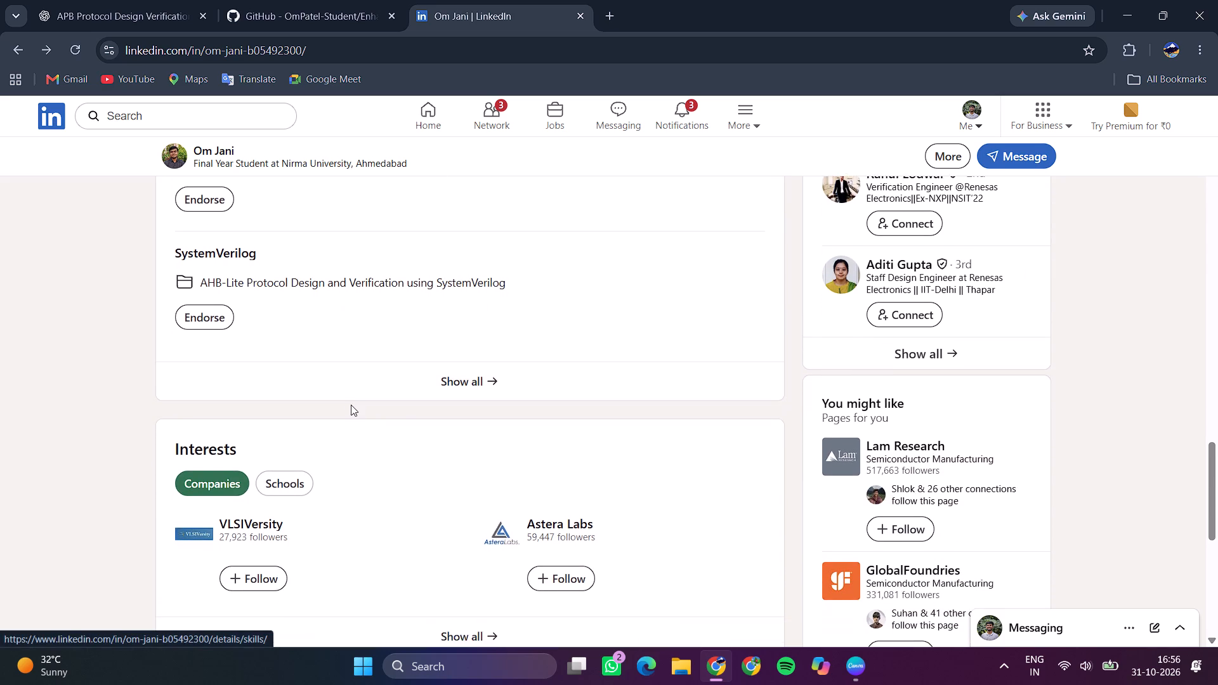
scroll(351, 405, "up", 2)
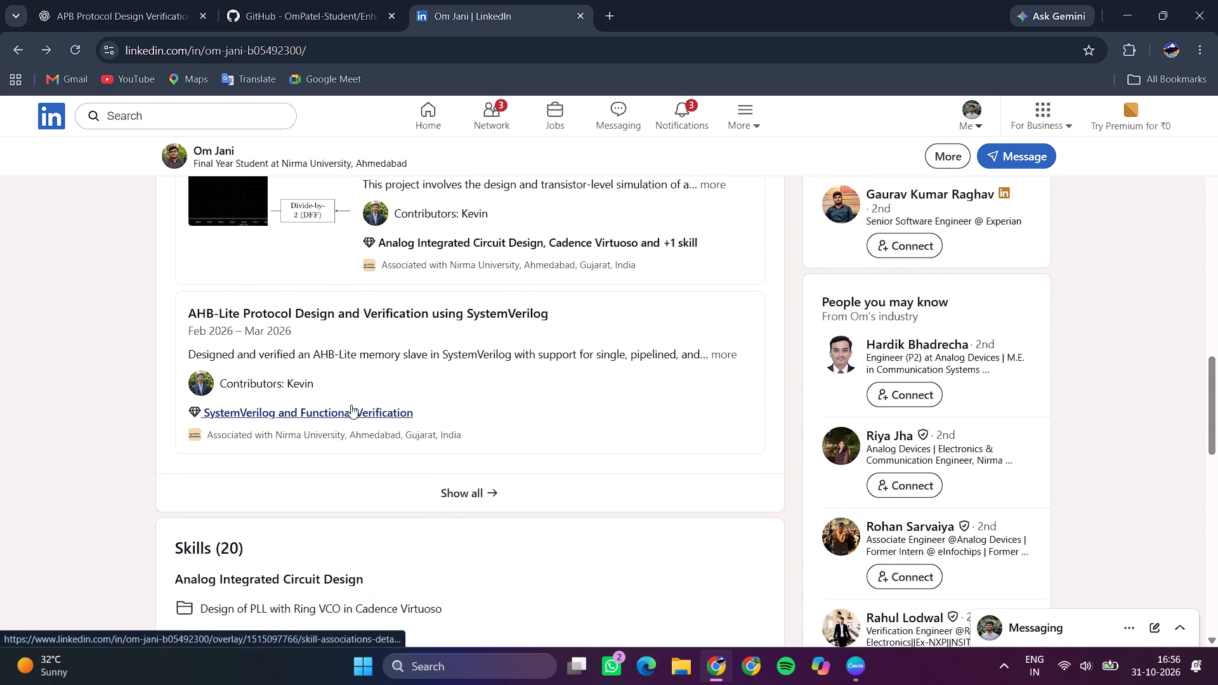
triple_click(369, 318)
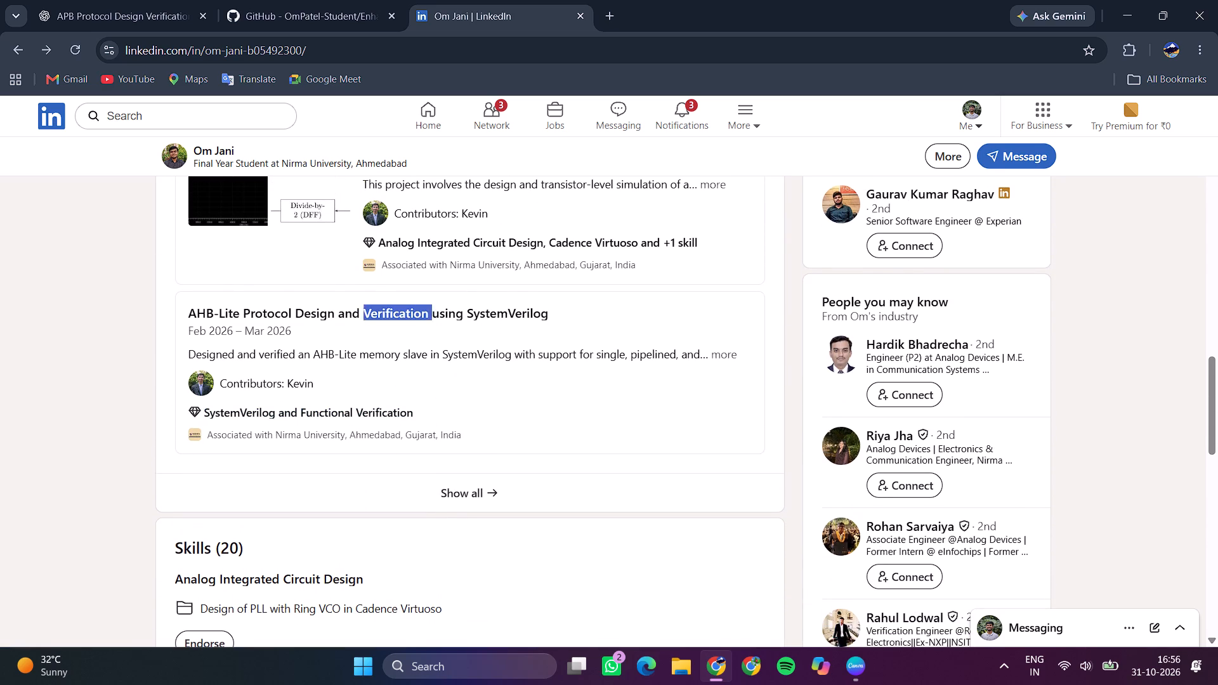
scroll(369, 318, "up", 1)
left_click(156, 401)
scroll(156, 401, "up", 1)
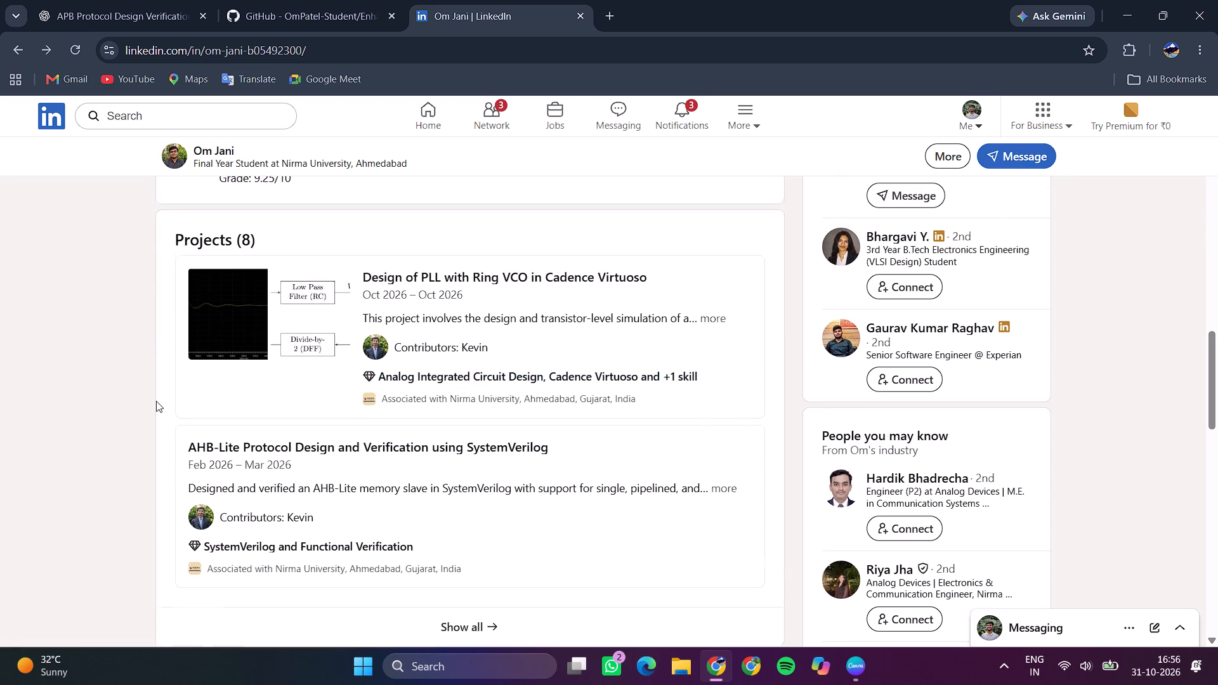
scroll(156, 401, "up", 5)
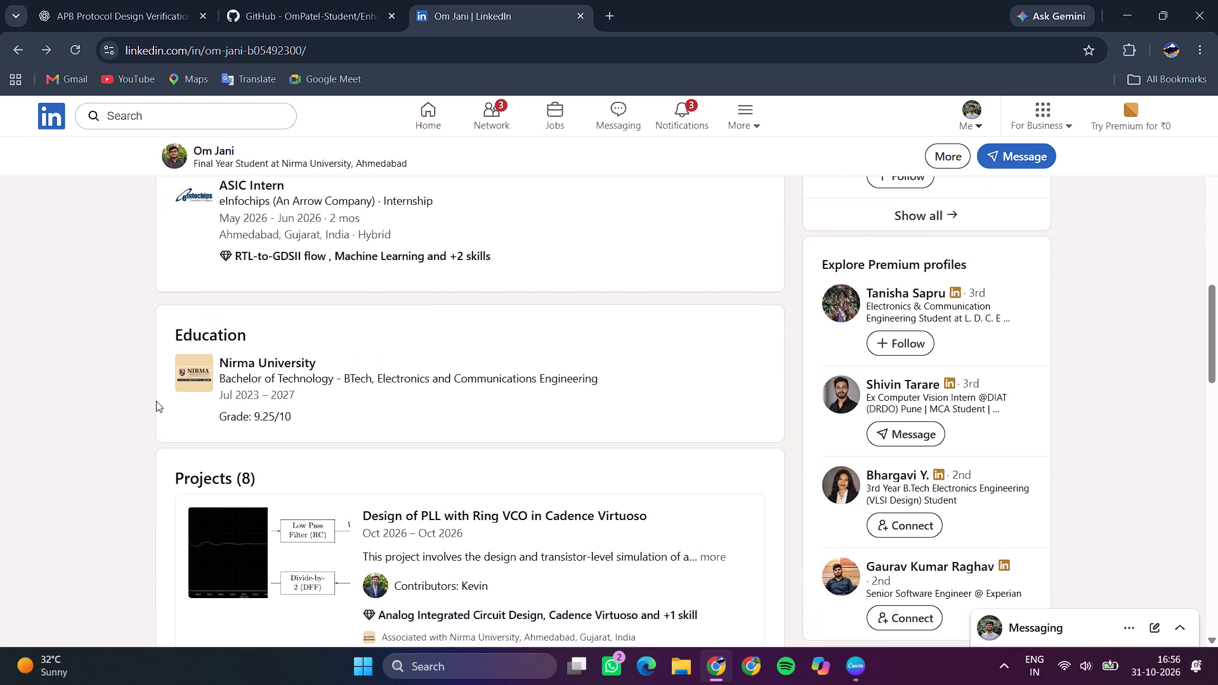
scroll(156, 401, "up", 2)
scroll(156, 401, "down", 1)
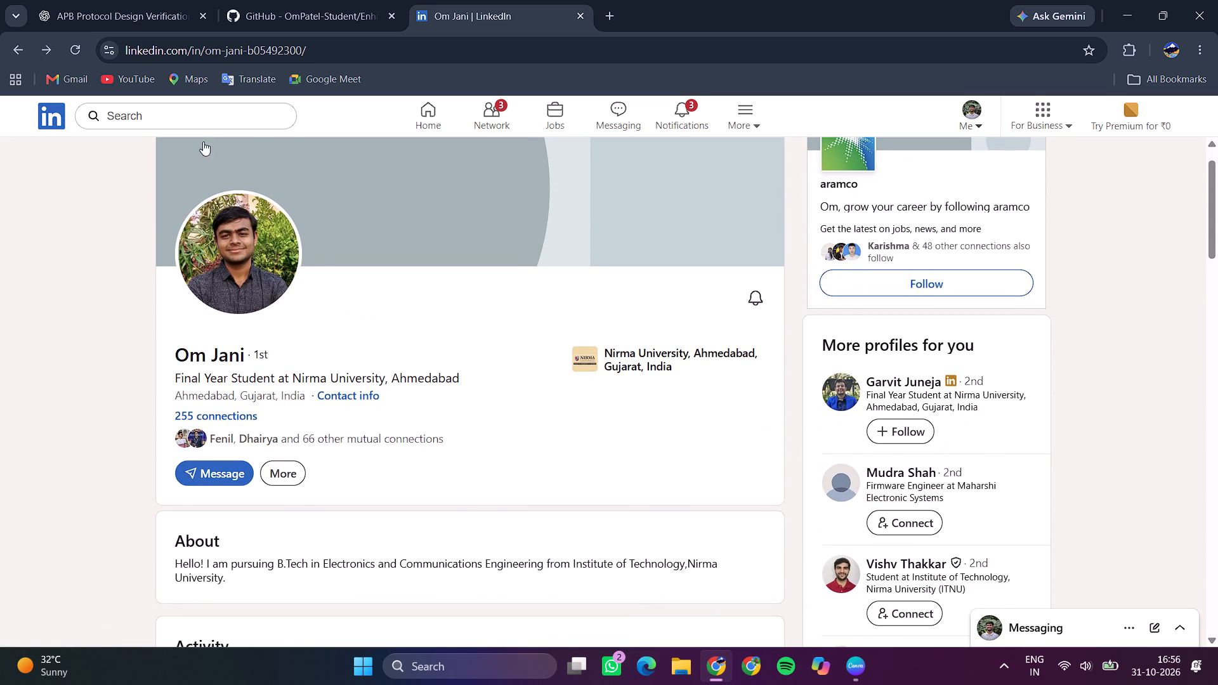
Open the profile of the fourth person in LinkedIn's recent searches and show their complete project list.
left_click(204, 114)
left_click(334, 183)
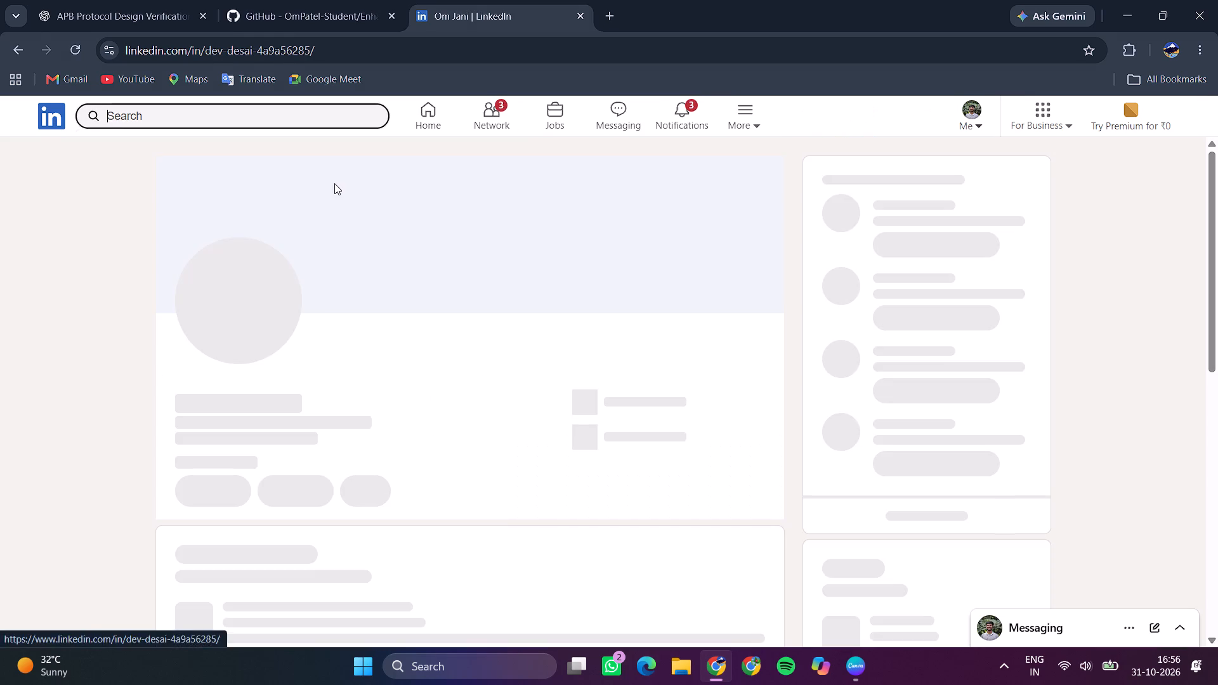
scroll(308, 387, "down", 3)
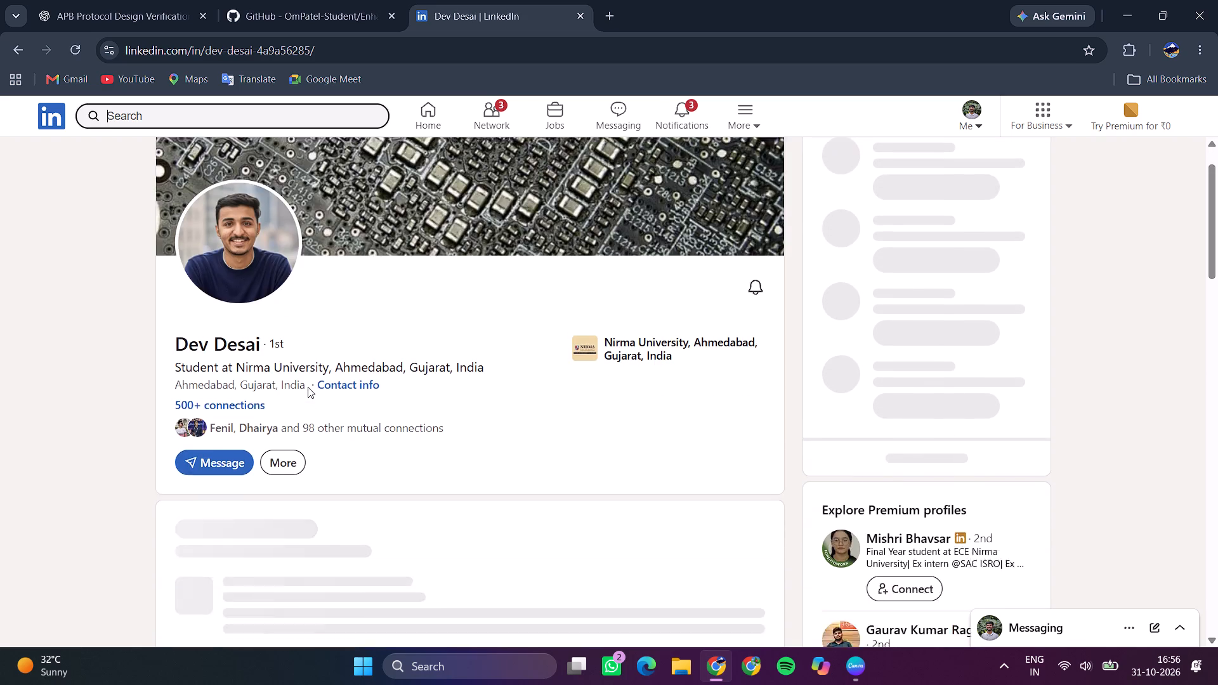
scroll(308, 387, "down", 4)
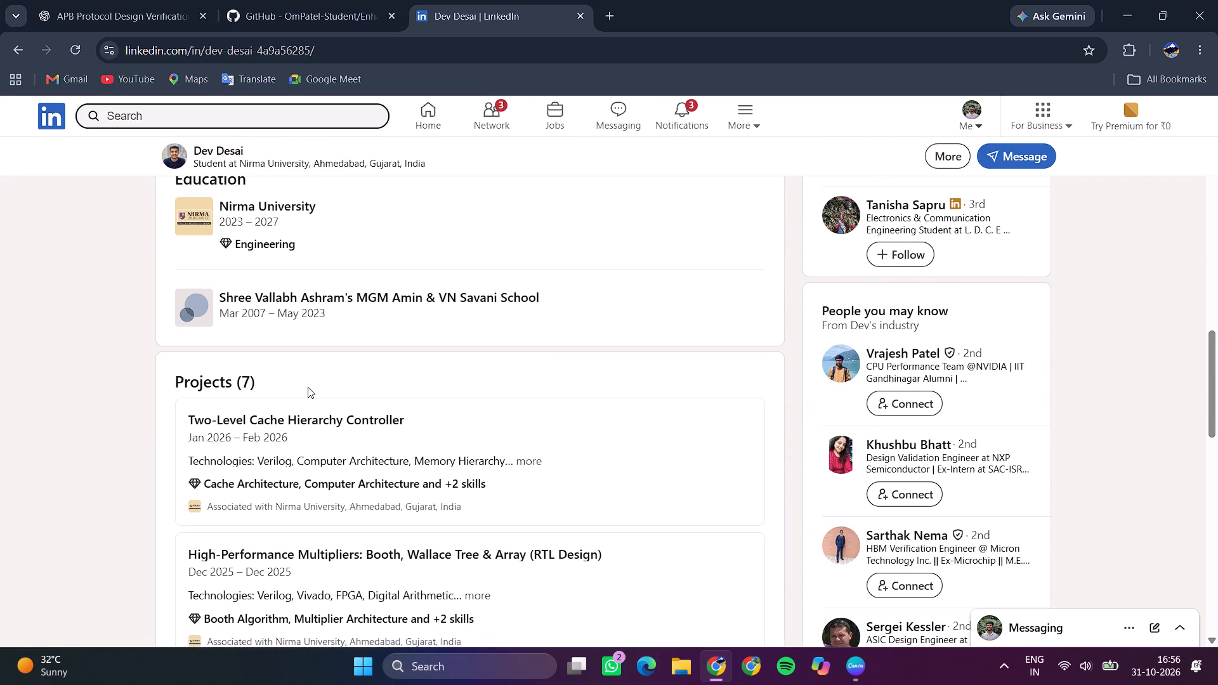
scroll(308, 387, "down", 2)
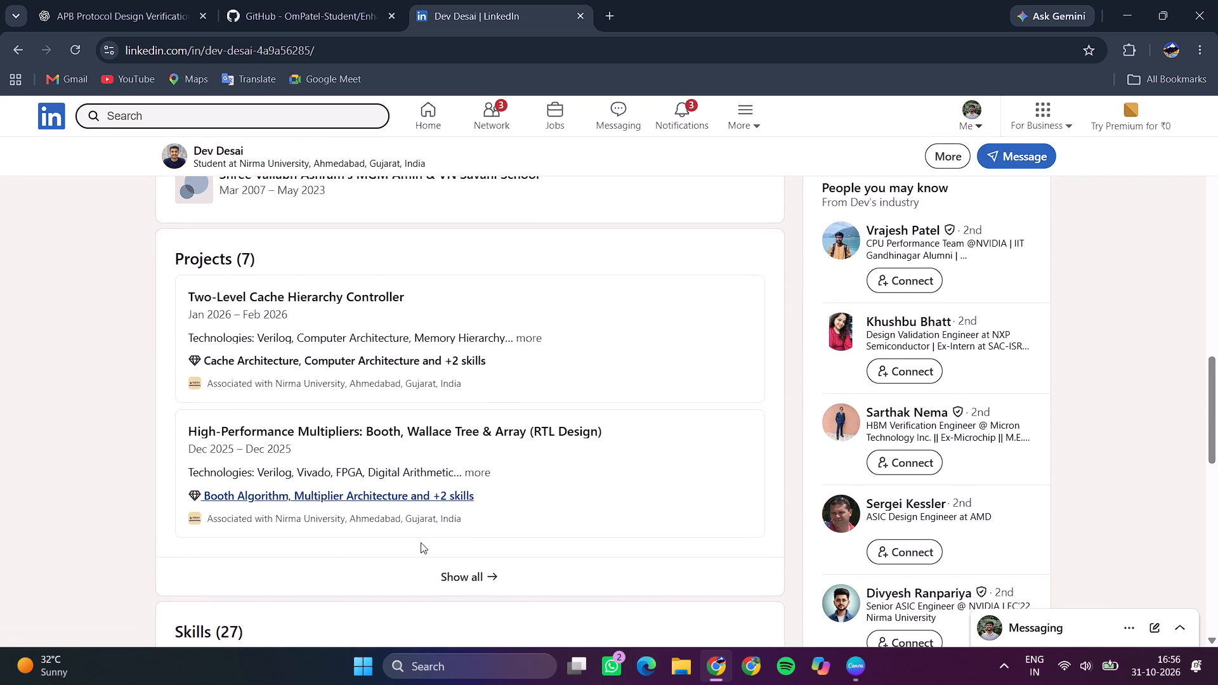
left_click(432, 569)
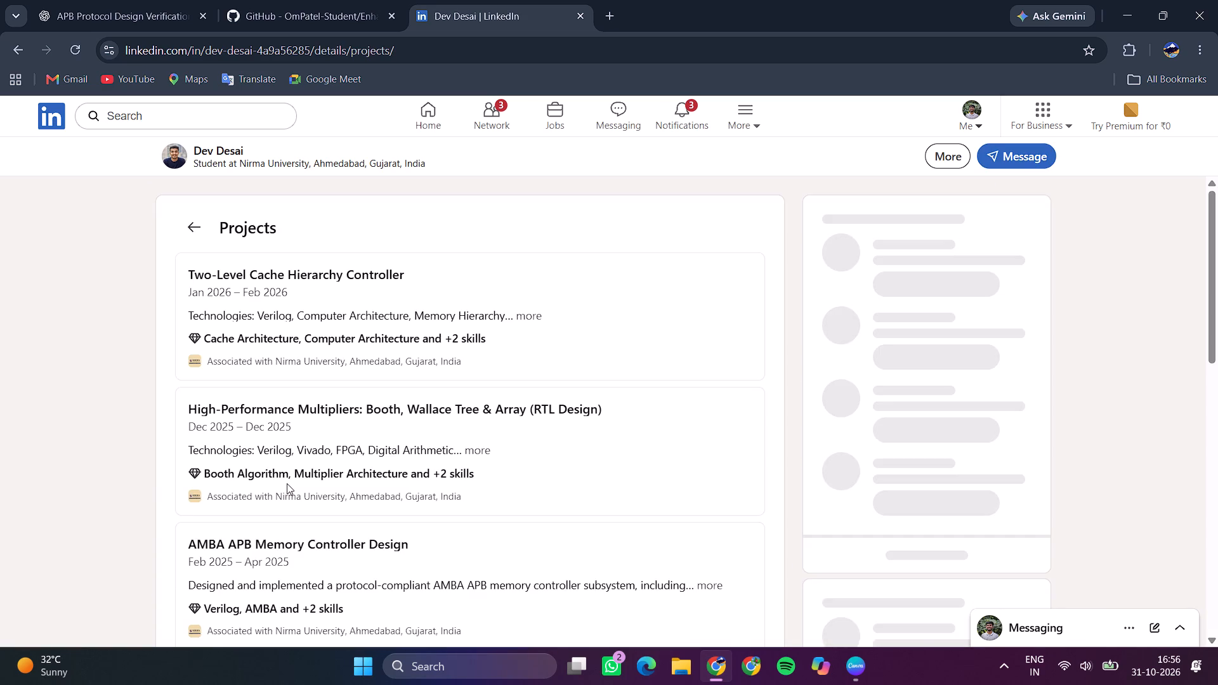
Expand the "AMBA APB Memory Controller Design" project and examine its title, description and key highlights.
scroll(287, 483, "down", 1)
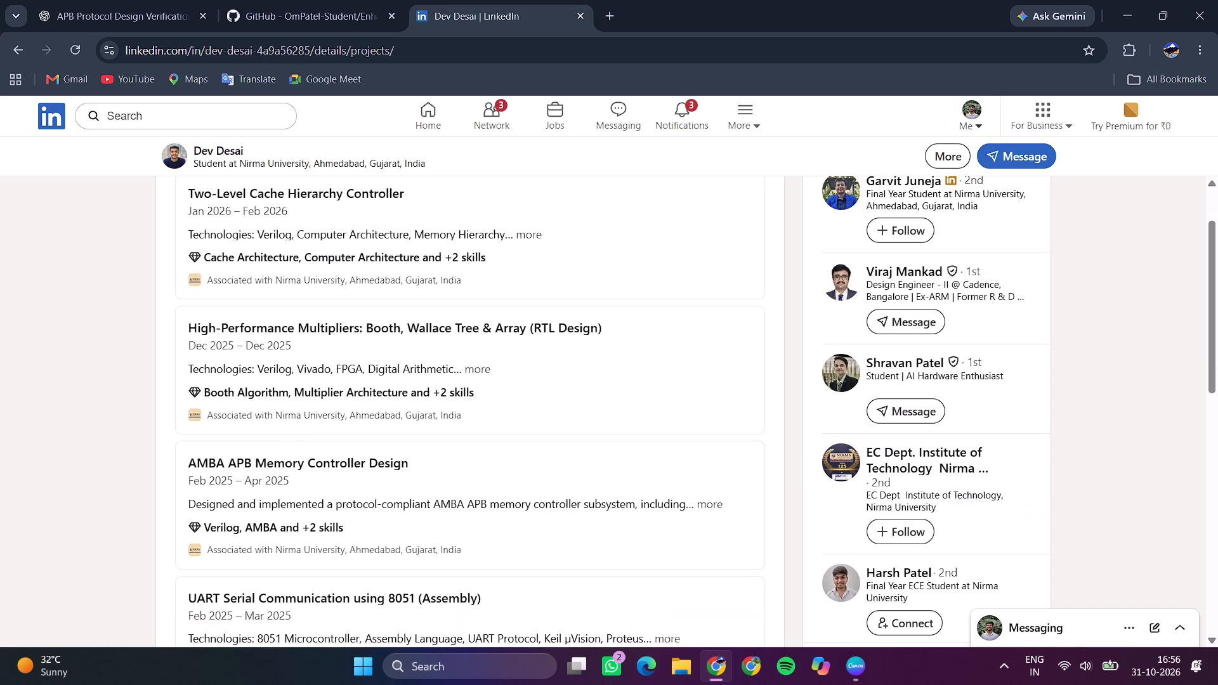
double_click(363, 496)
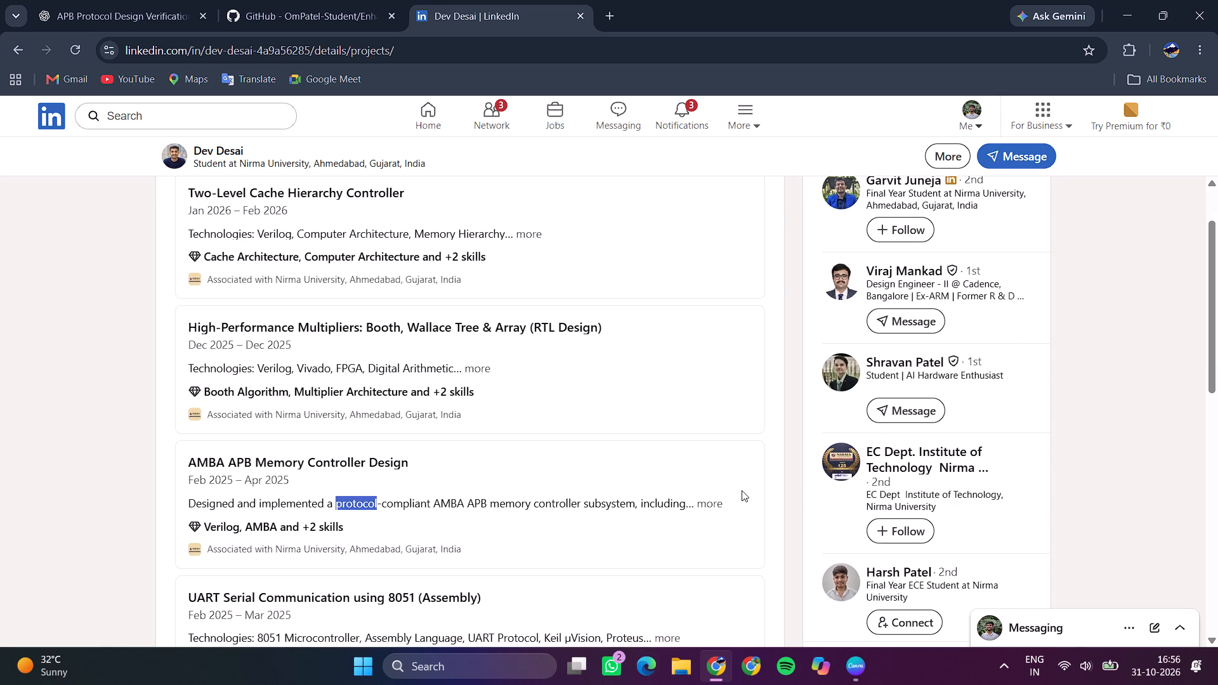
left_click(717, 503)
scroll(506, 512, "down", 1)
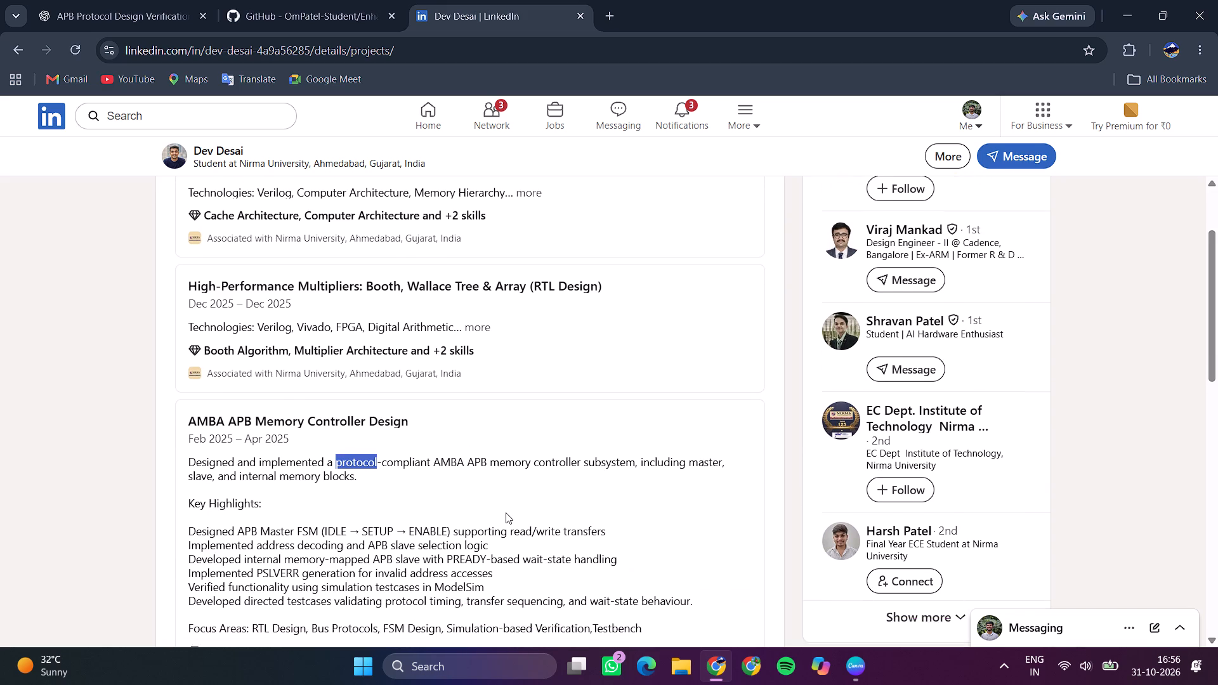
scroll(506, 512, "down", 1)
left_click(403, 480)
scroll(403, 480, "down", 1)
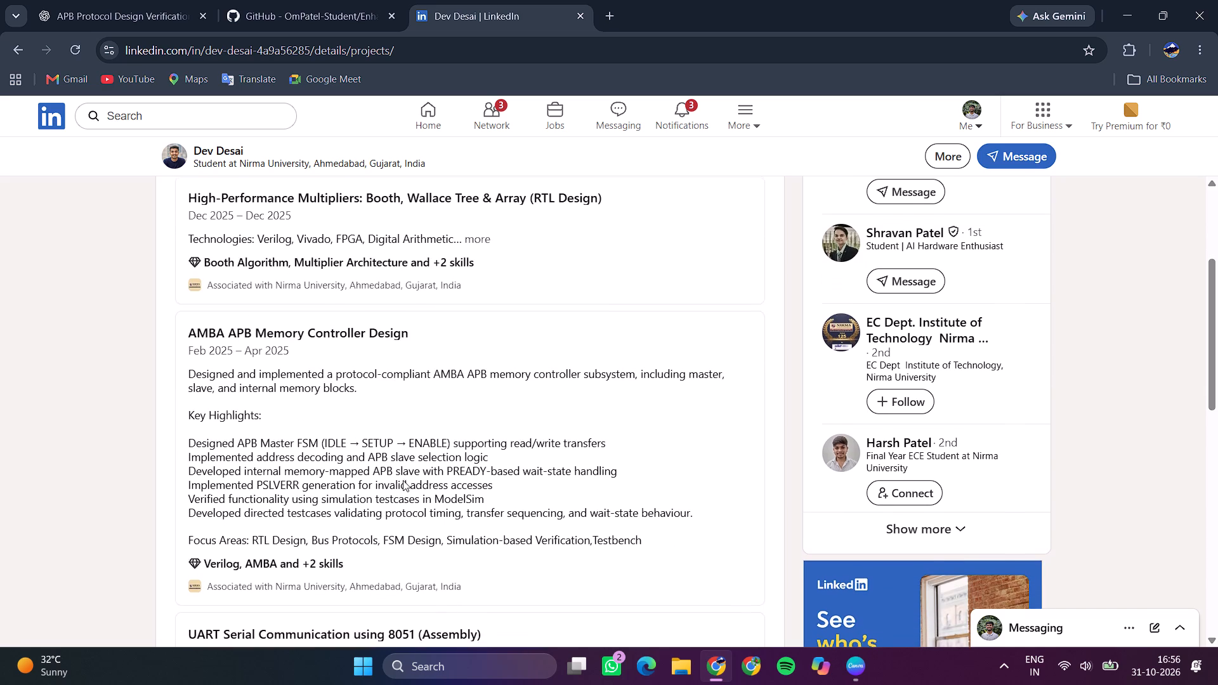
scroll(403, 480, "down", 1)
double_click(328, 391)
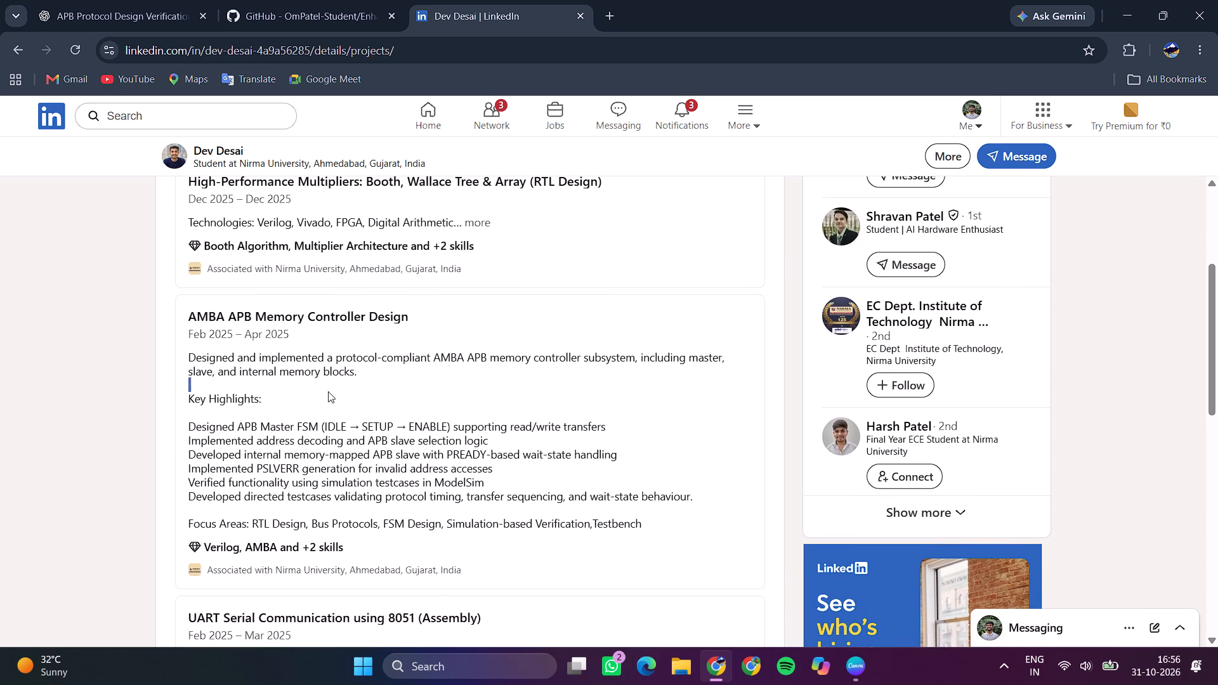
triple_click(318, 317)
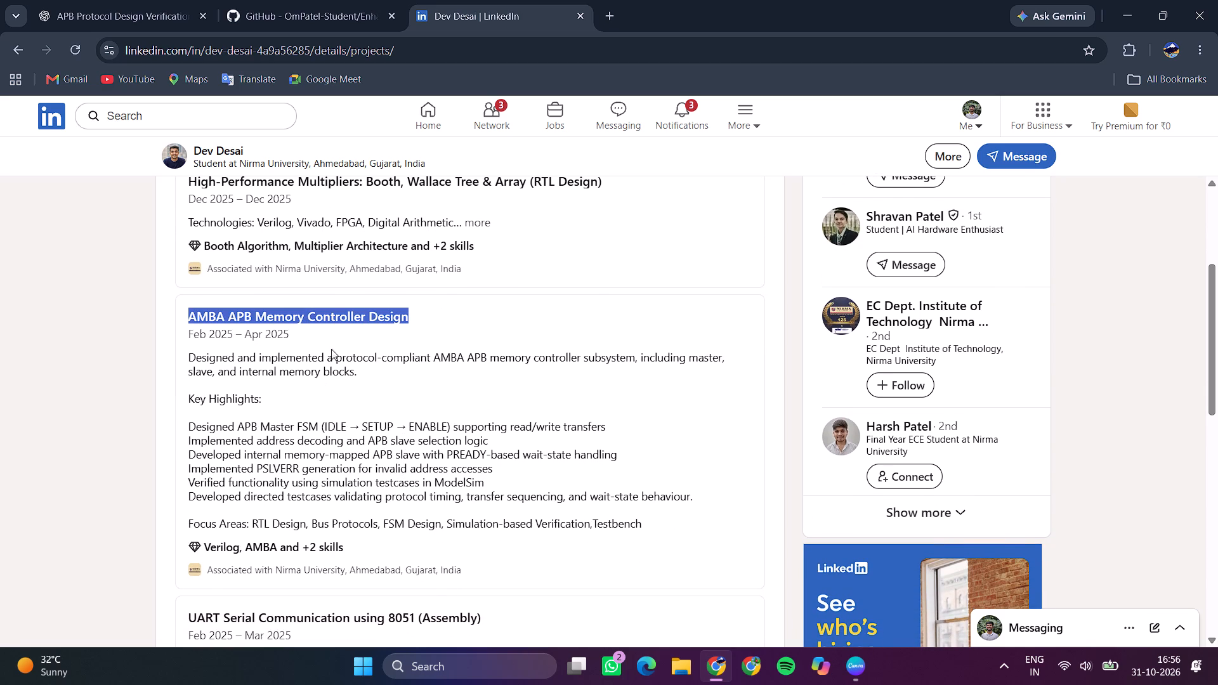
left_click(358, 409)
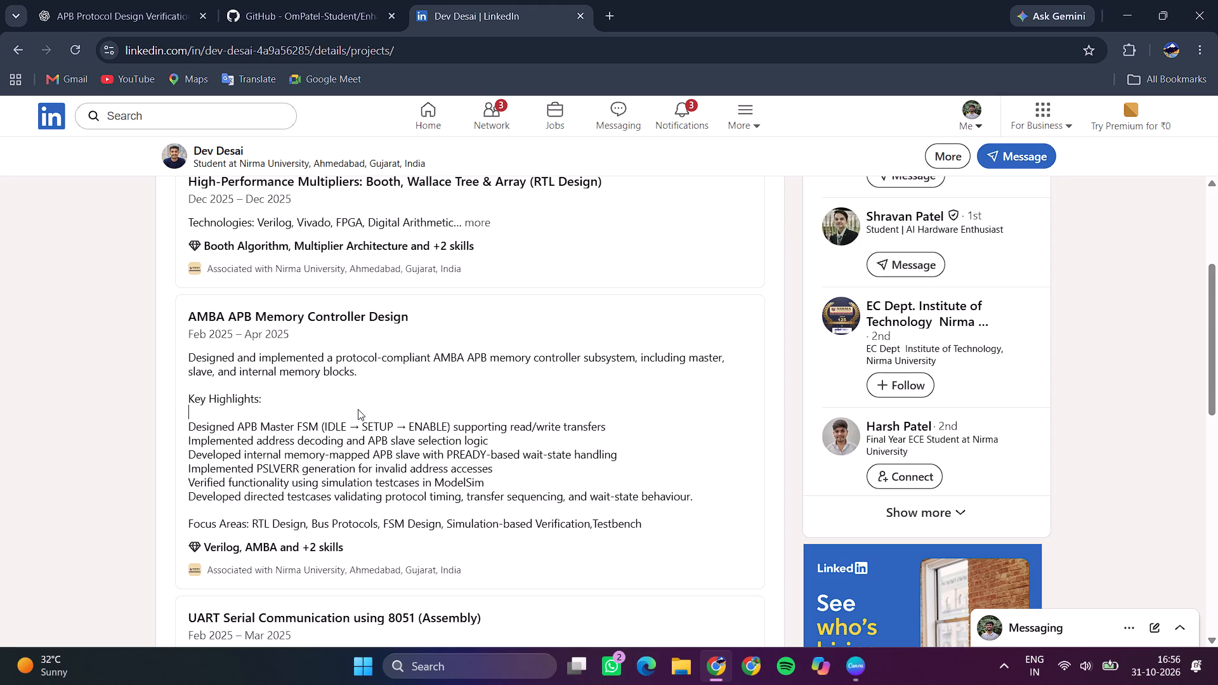
triple_click(339, 311)
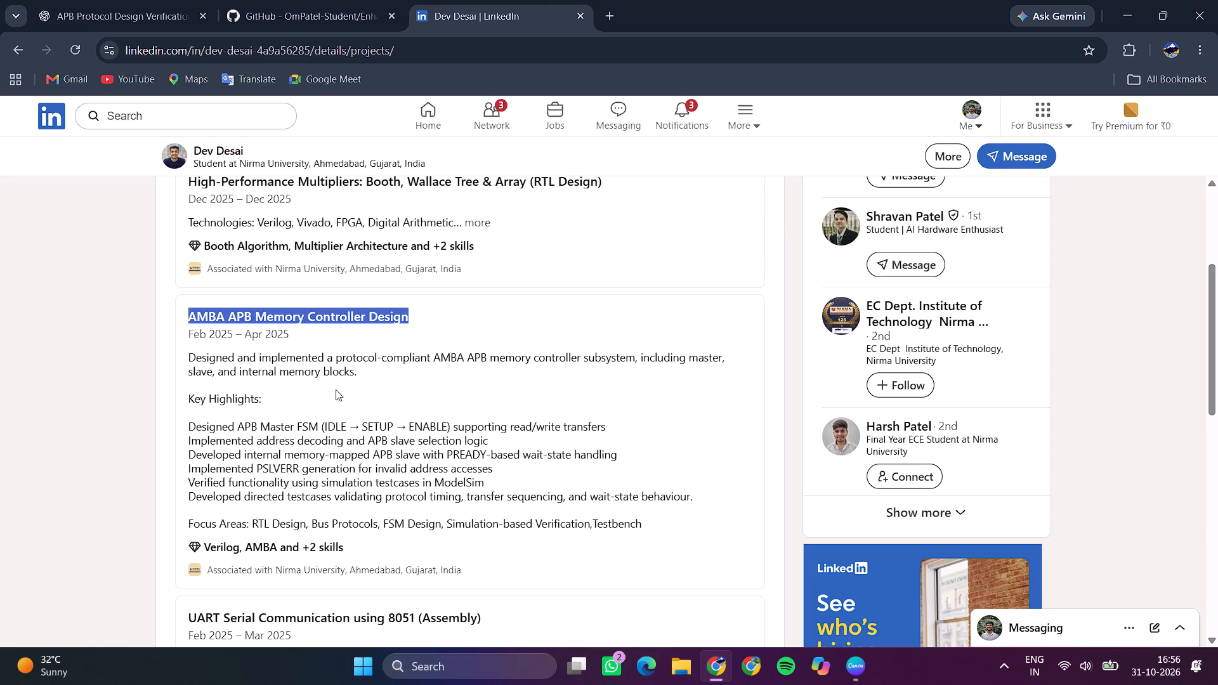
Copy the project title "AMBA APB Memory Controller Design" from LinkedIn, then switch to Canva and close the Final Posters design.
key("ctrl+c")
left_click(842, 672)
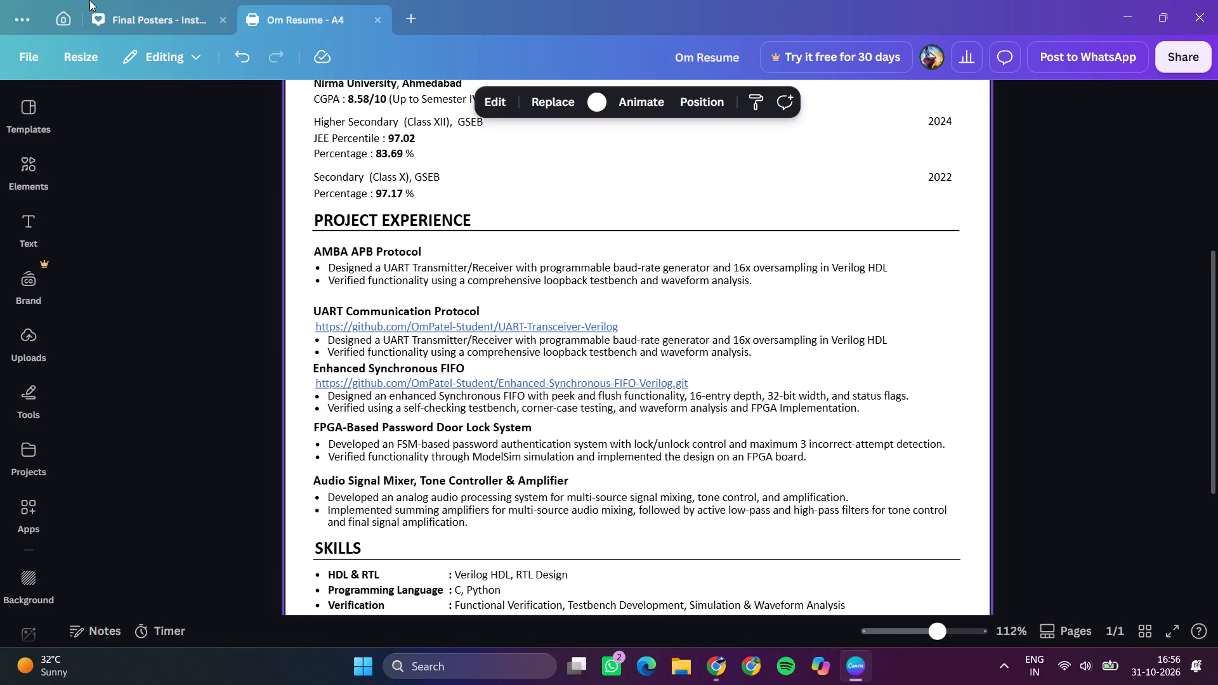
left_click(155, 16)
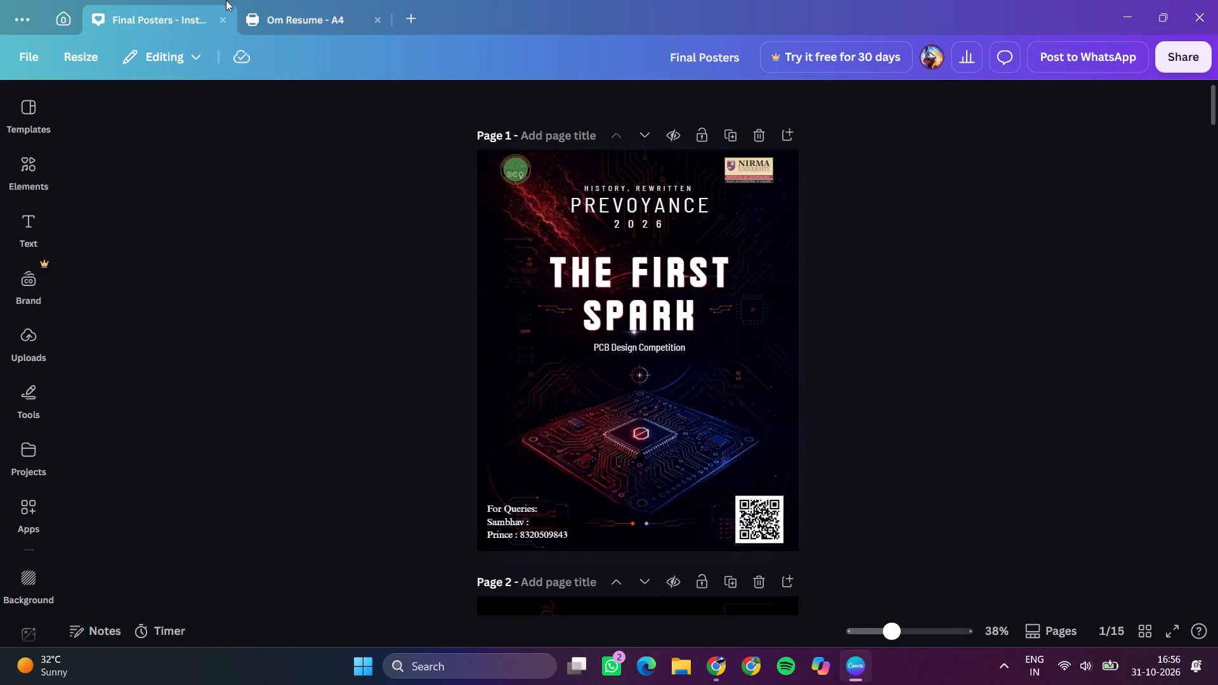
left_click(223, 18)
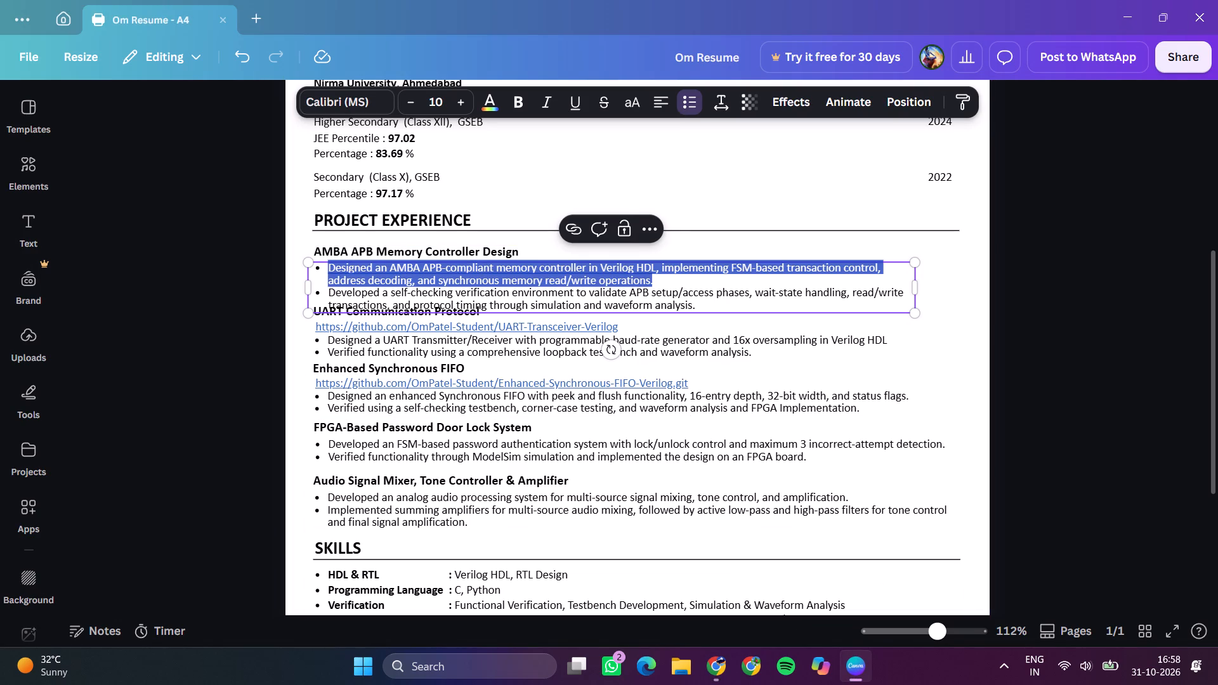
left_click_drag(735, 304, 714, 287)
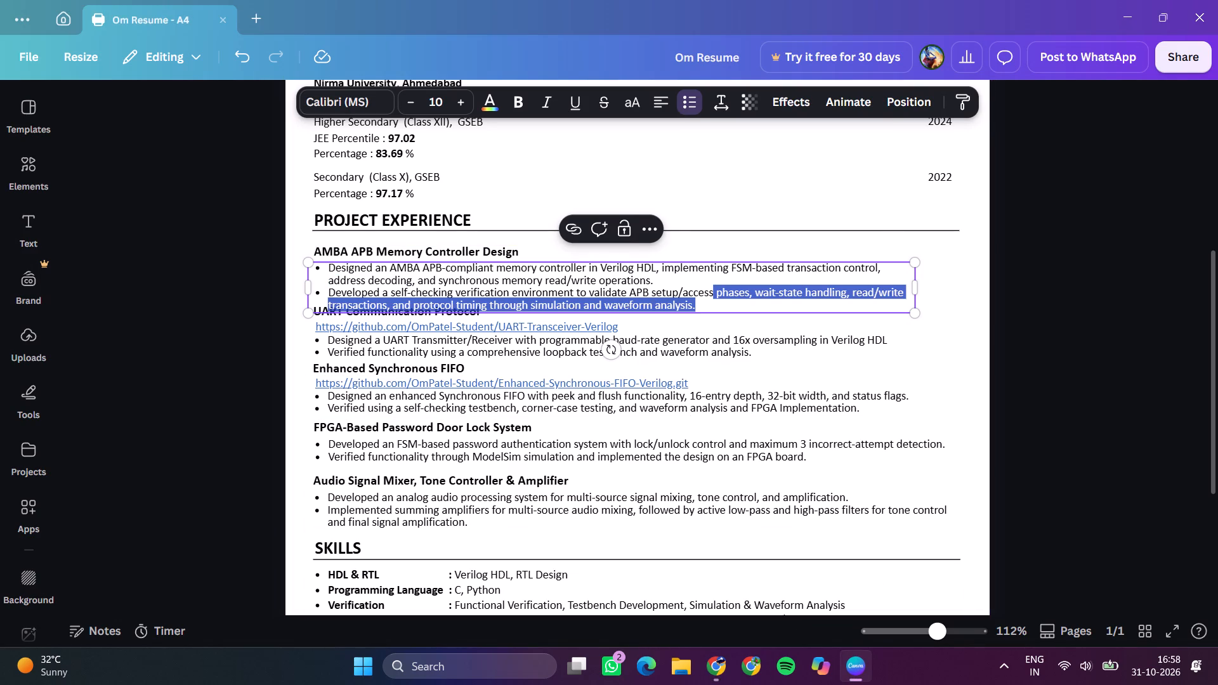
left_click_drag(714, 287, 323, 294)
key("ctrl+v")
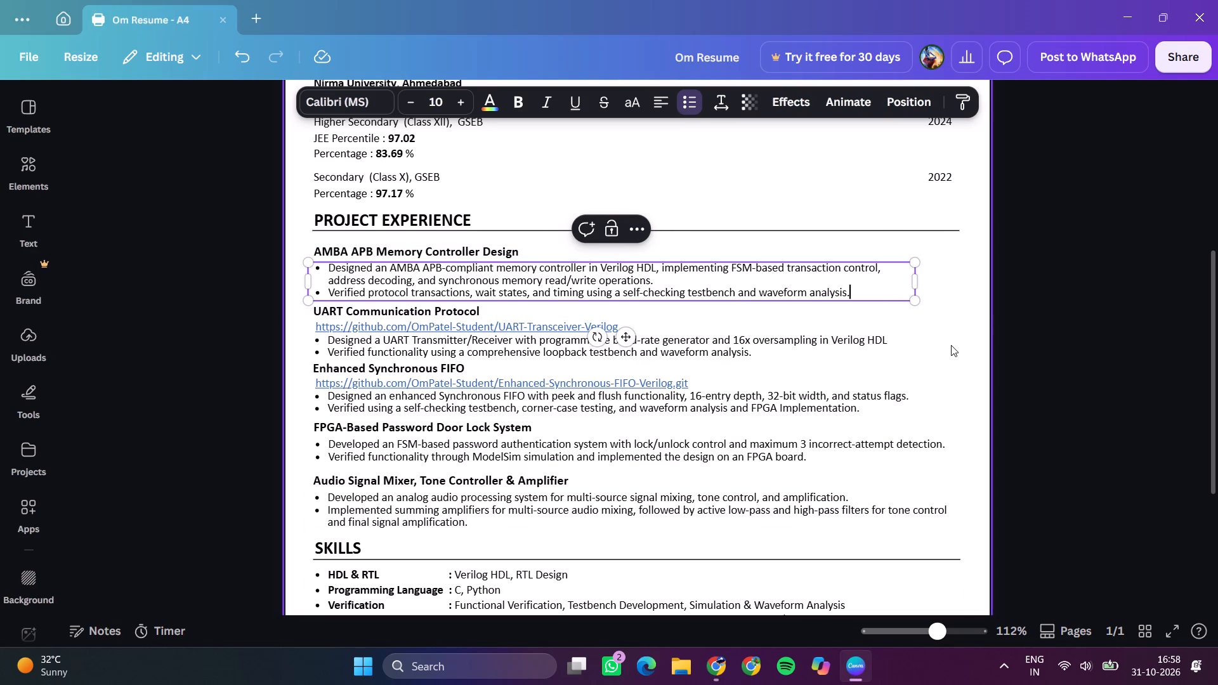
left_click(951, 345)
Widen the AMBA APB entry's bullet text box to about 19.2, towards the page's right margin.
left_click(874, 280)
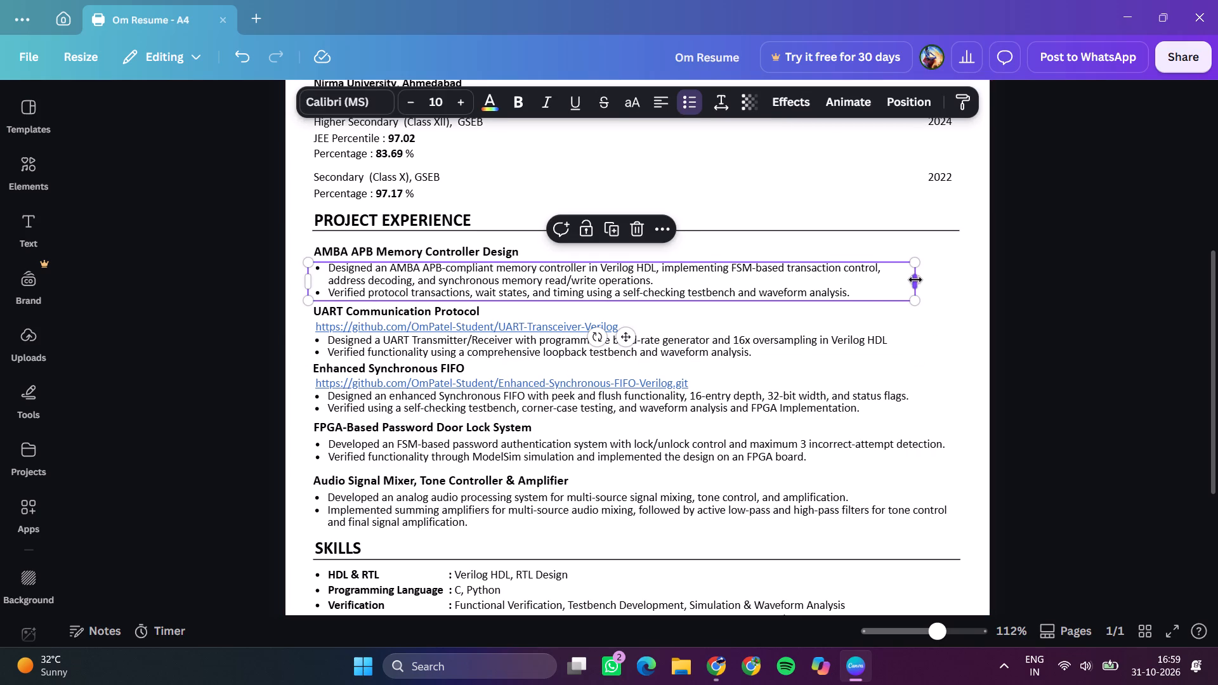
left_click_drag(915, 280, 960, 276)
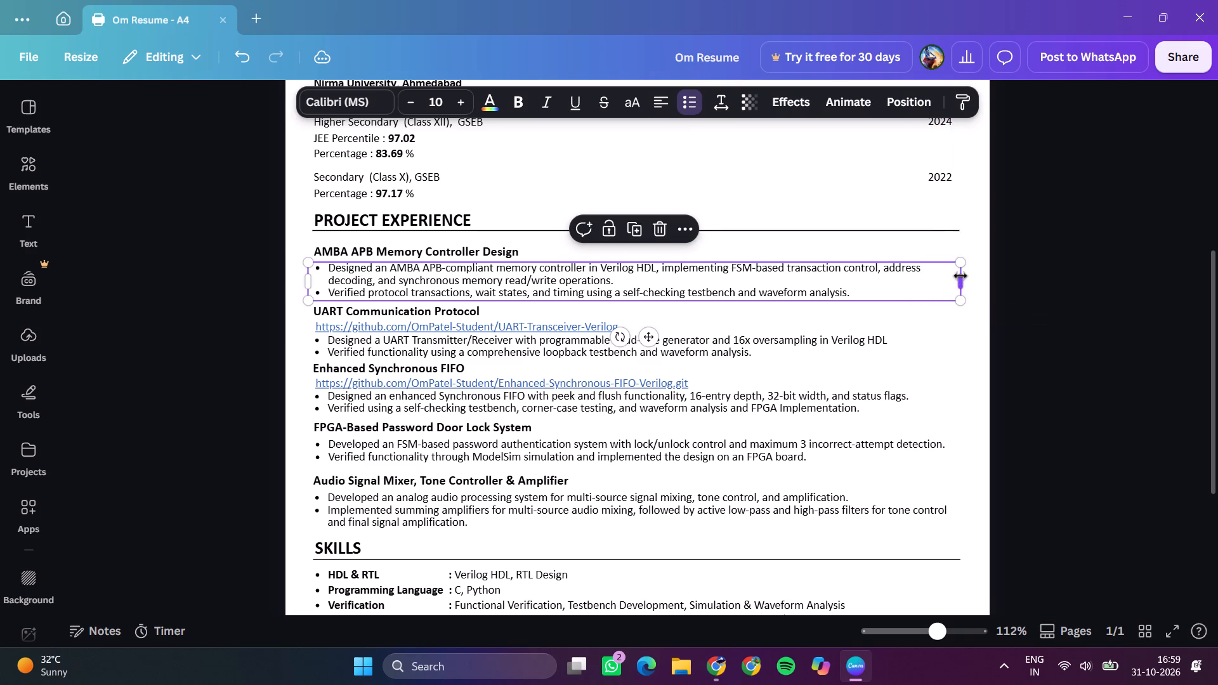
left_click(960, 276)
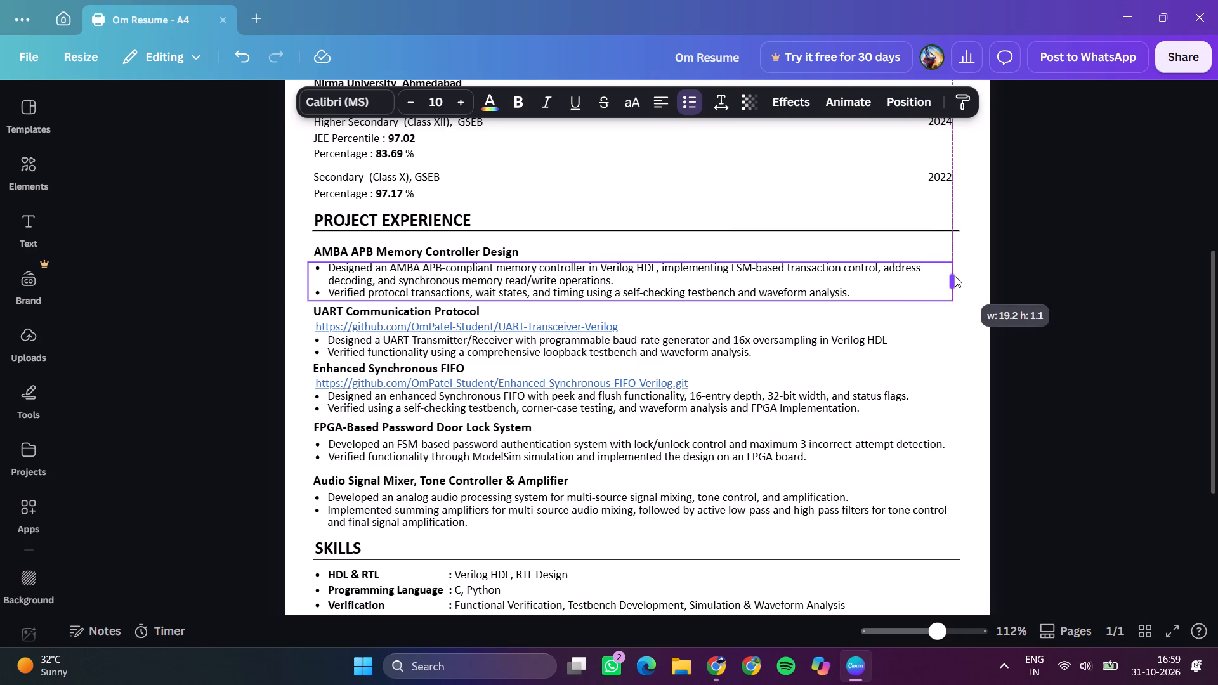
left_click(955, 327)
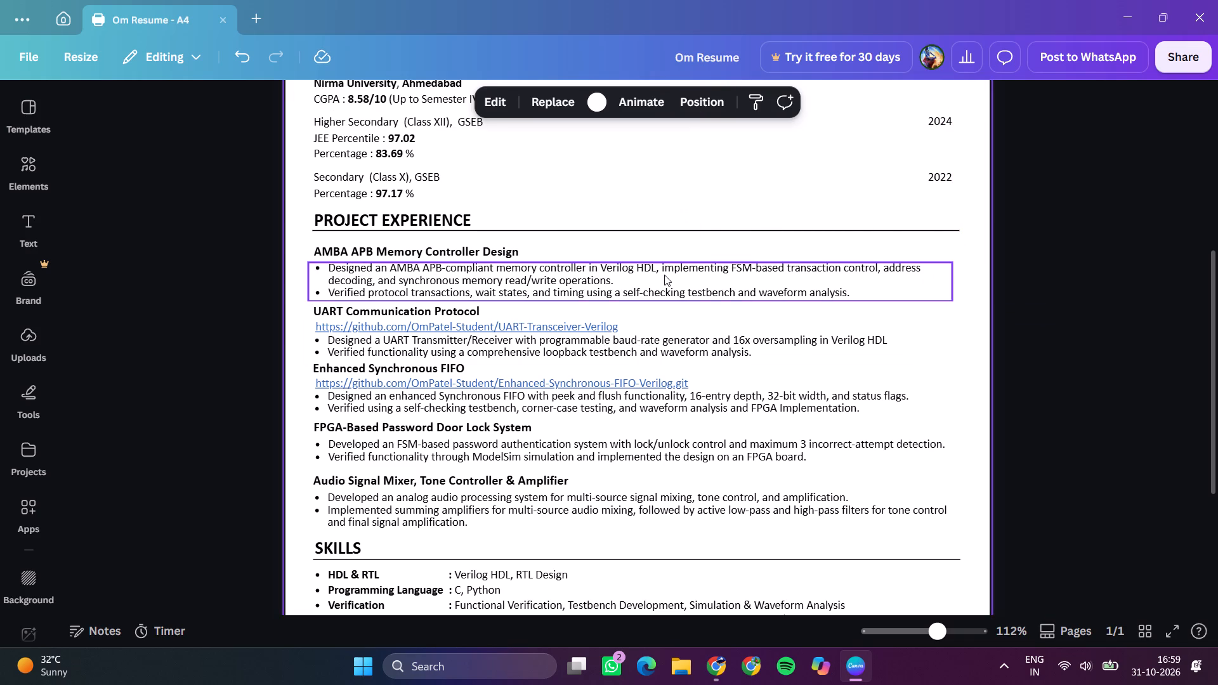
Review the layout of the whole resume page, from the summary down to the professional profiles.
left_click(718, 553)
left_click(170, 430)
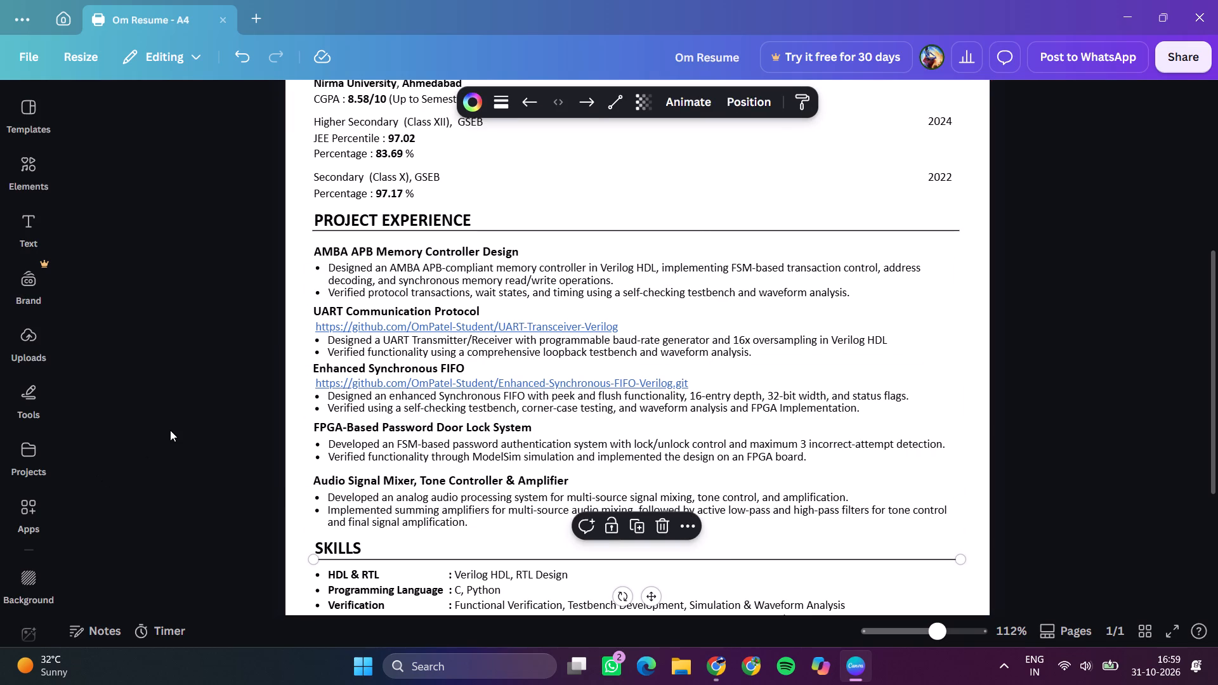
scroll(170, 430, "down", 5)
scroll(170, 430, "up", 3)
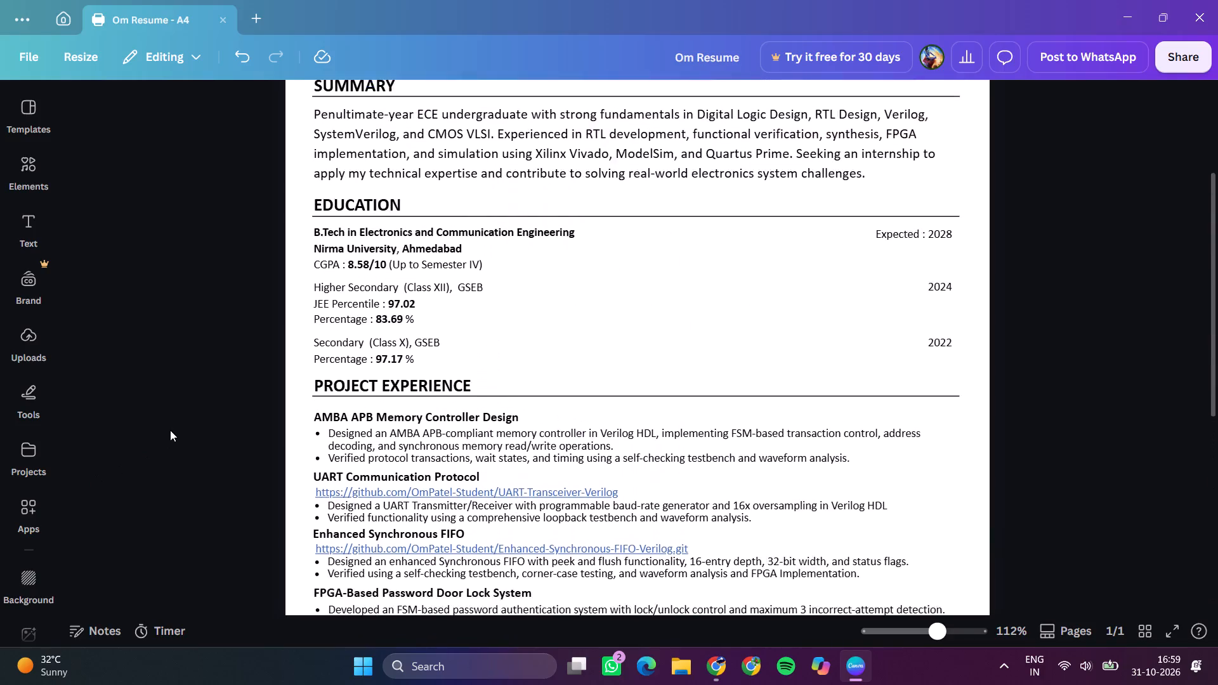
left_click(170, 430)
scroll(170, 430, "up", 2)
scroll(170, 430, "down", 4)
scroll(170, 430, "up", 2)
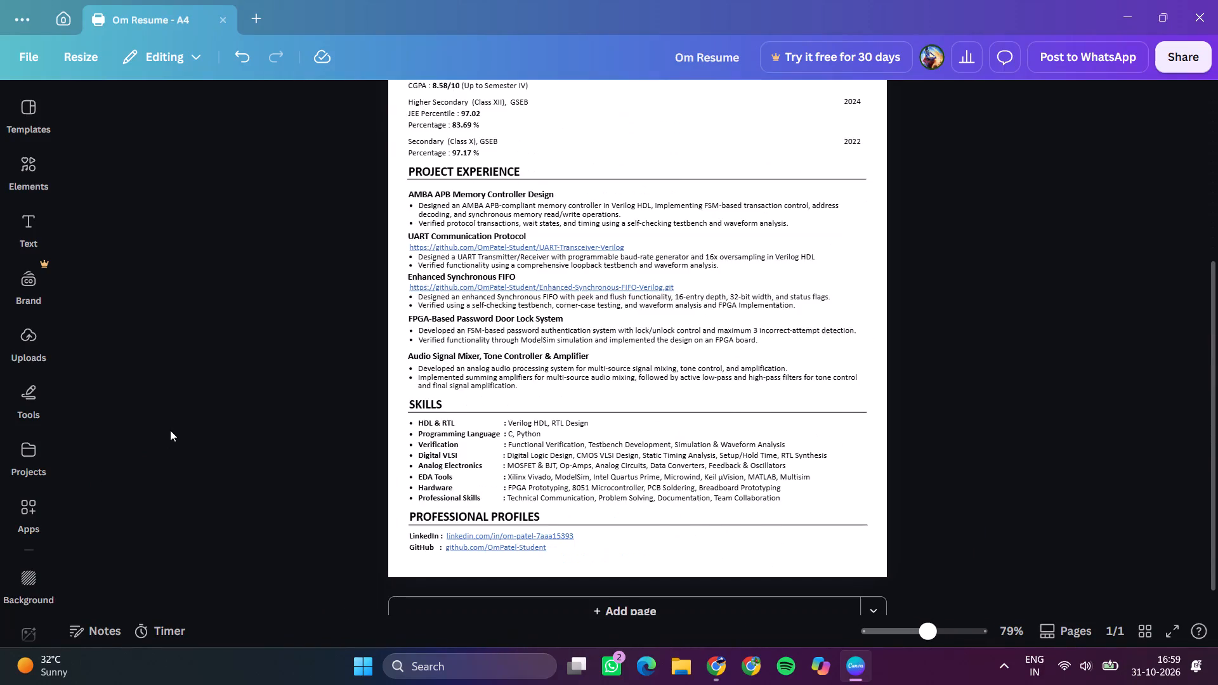
scroll(170, 430, "up", 3)
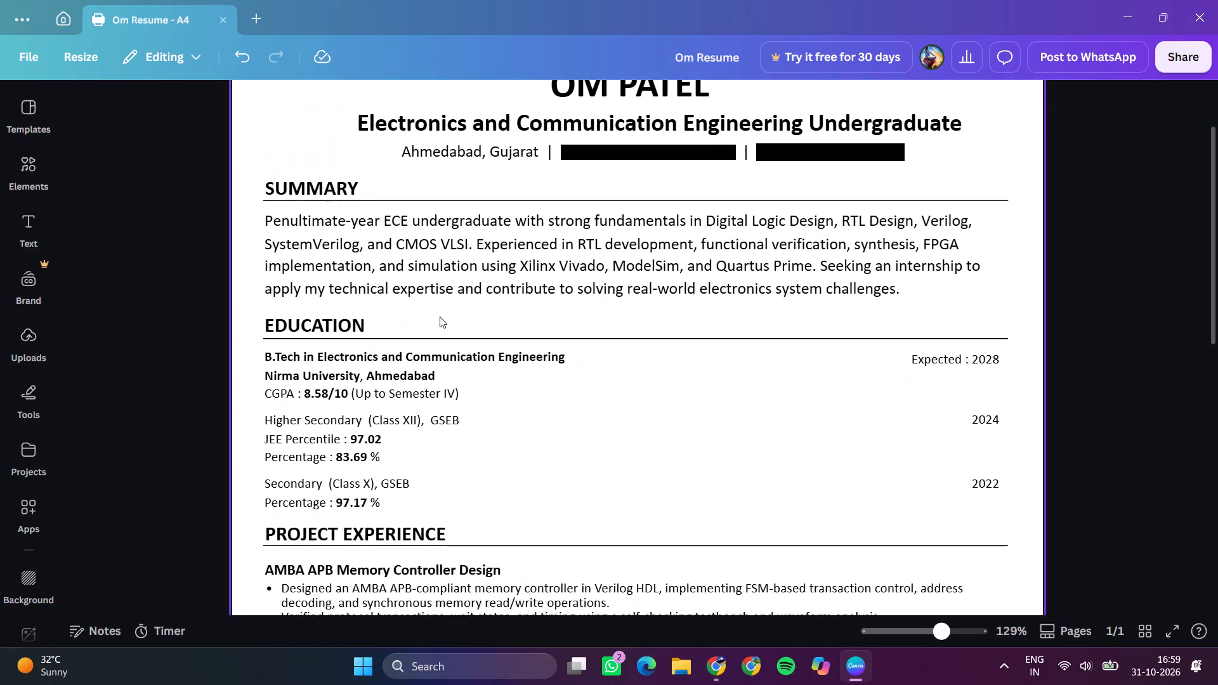
Capitalise "synthesis" as "Synthesis" in the resume's summary paragraph.
left_click(671, 264)
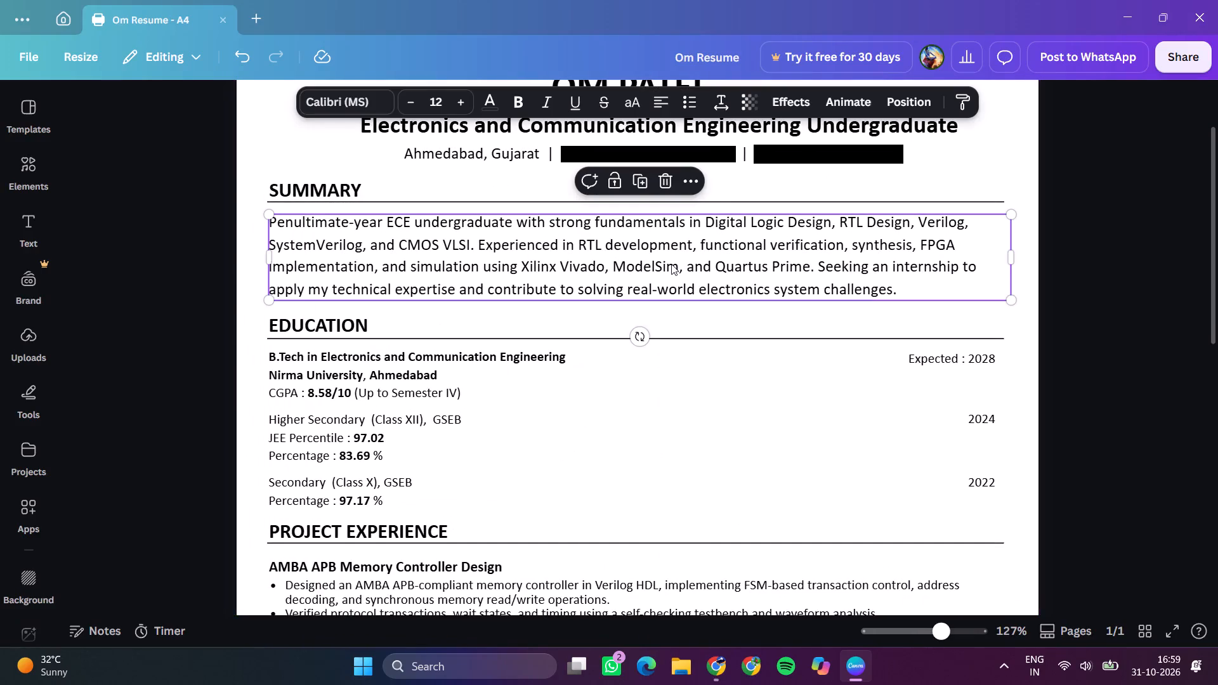
left_click(683, 264)
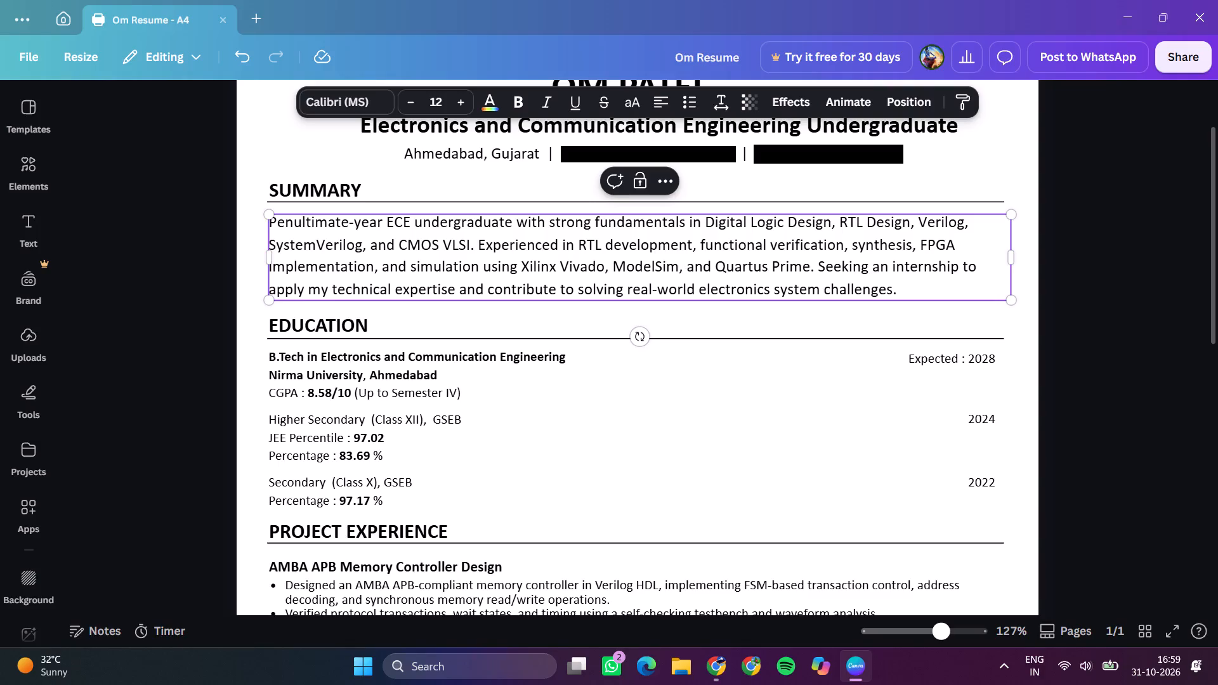
left_click(860, 249)
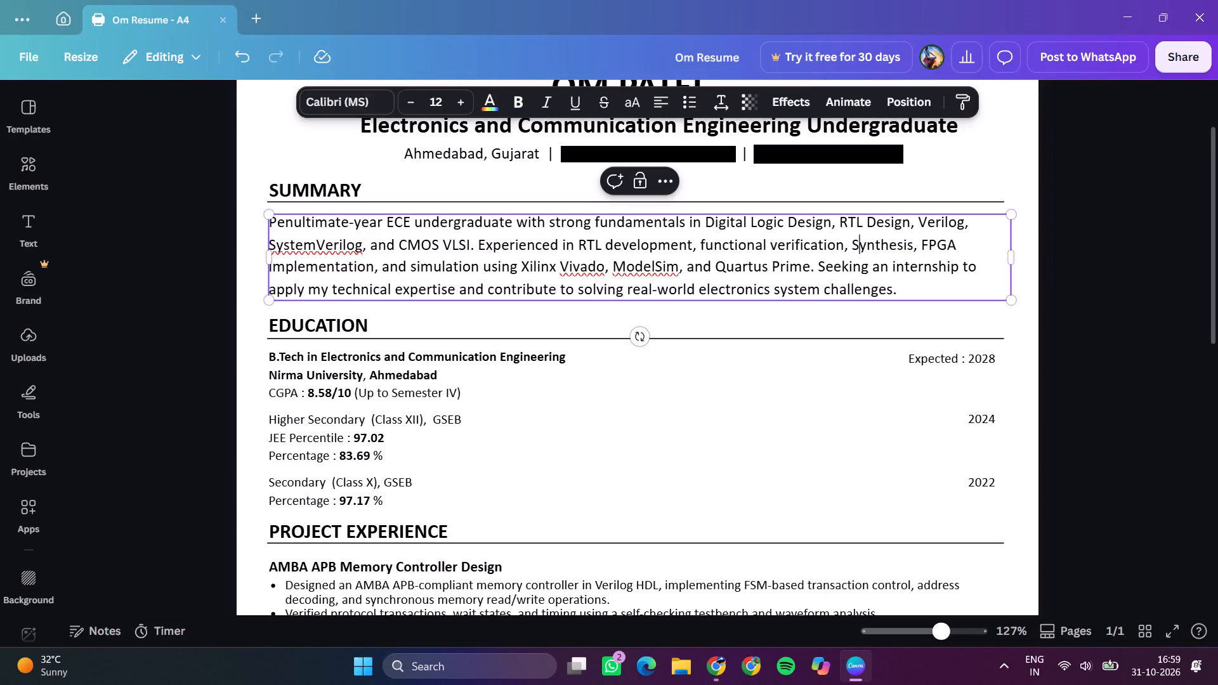
Replace "Quartus Prime" with "Microwind" in the summary's list of simulation tools.
left_click(608, 264)
left_click(678, 270)
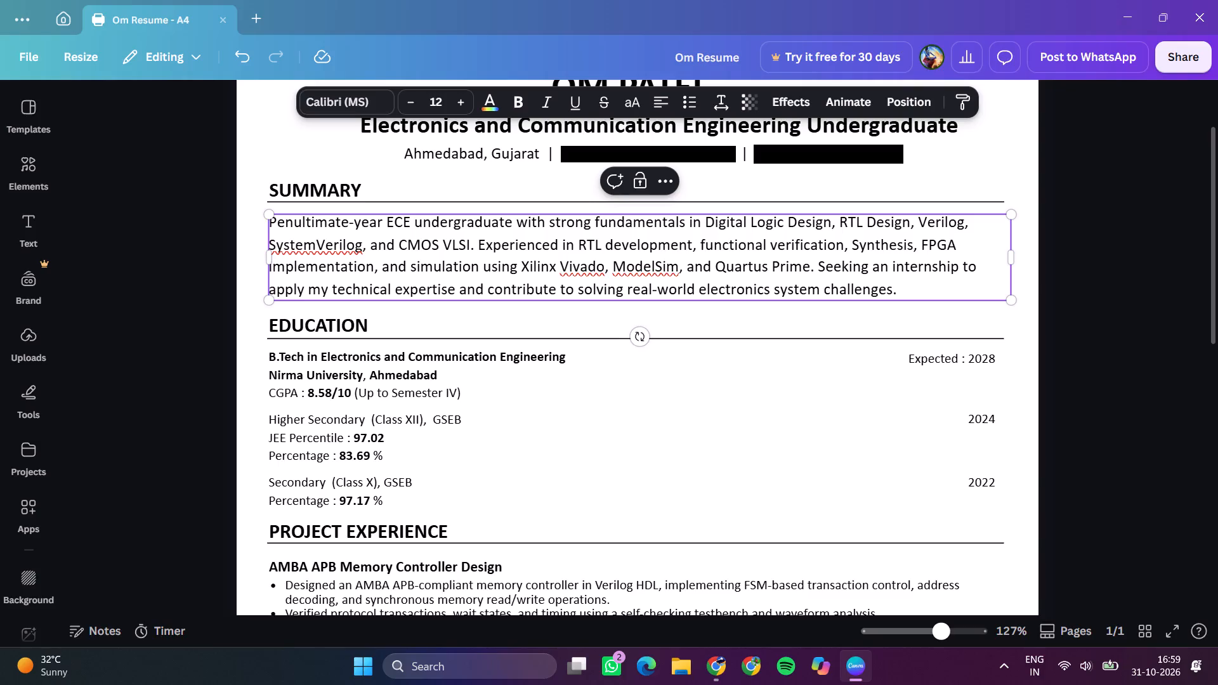
left_click(808, 264)
key("BackSpace")
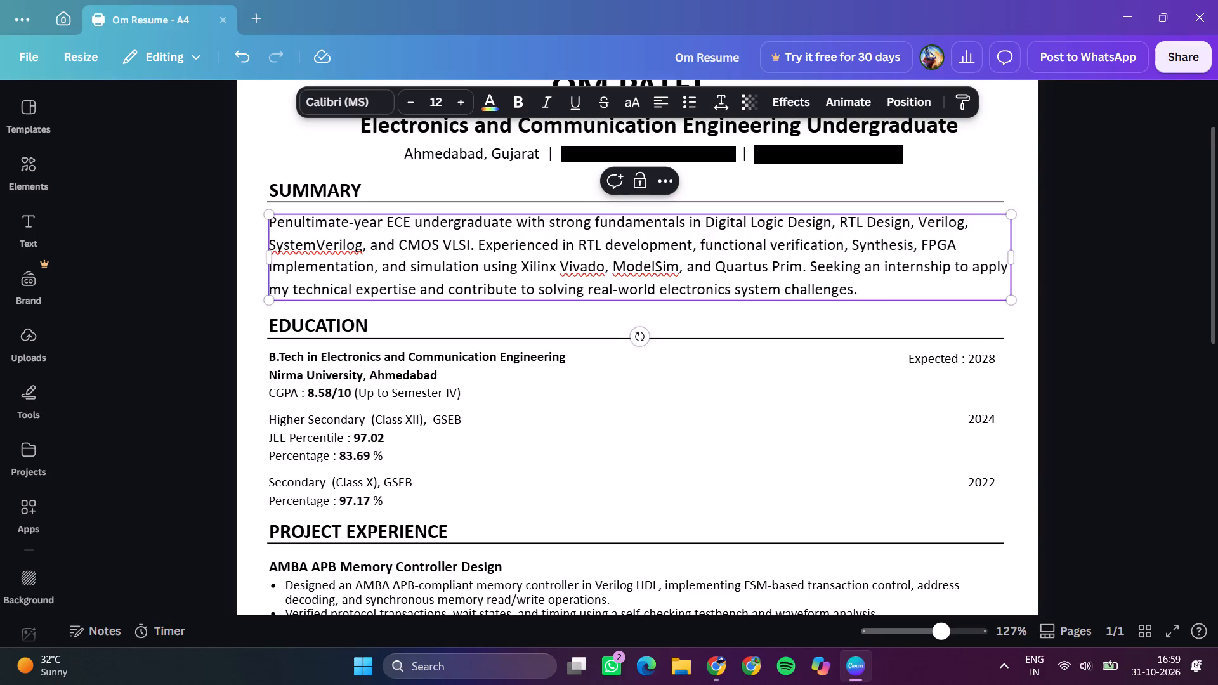
key("BackSpace")
key("BackSpace")
key("BackSpace")
key("BackSpace")
key("BackSpace")
key("BackSpace")
key("BackSpace")
key("BackSpace")
key("BackSpace")
key("BackSpace")
key("BackSpace")
key("BackSpace")
key("BackSpace")
key("BackSpace")
key("BackSpace")
key("BackSpace")
key("BackSpace")
key("BackSpace")
key("BackSpace")
key("BackSpace")
key("BackSpace")
key("BackSpace")
key("BackSpace")
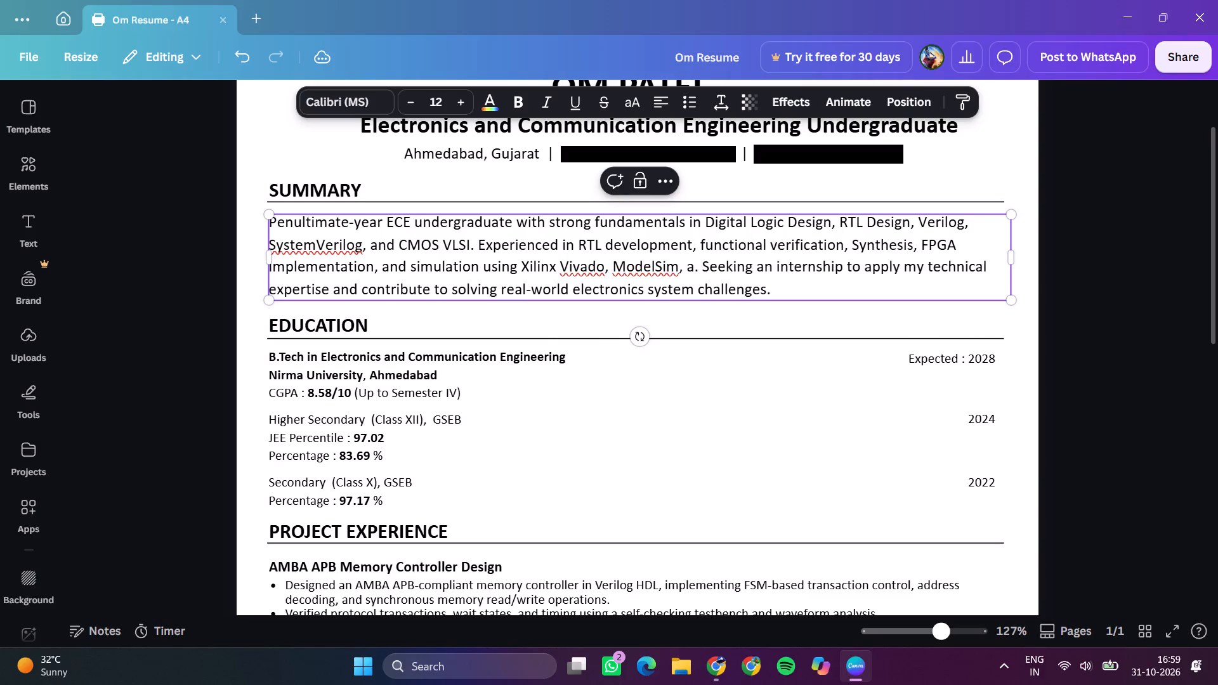
key("BackSpace")
type("and")
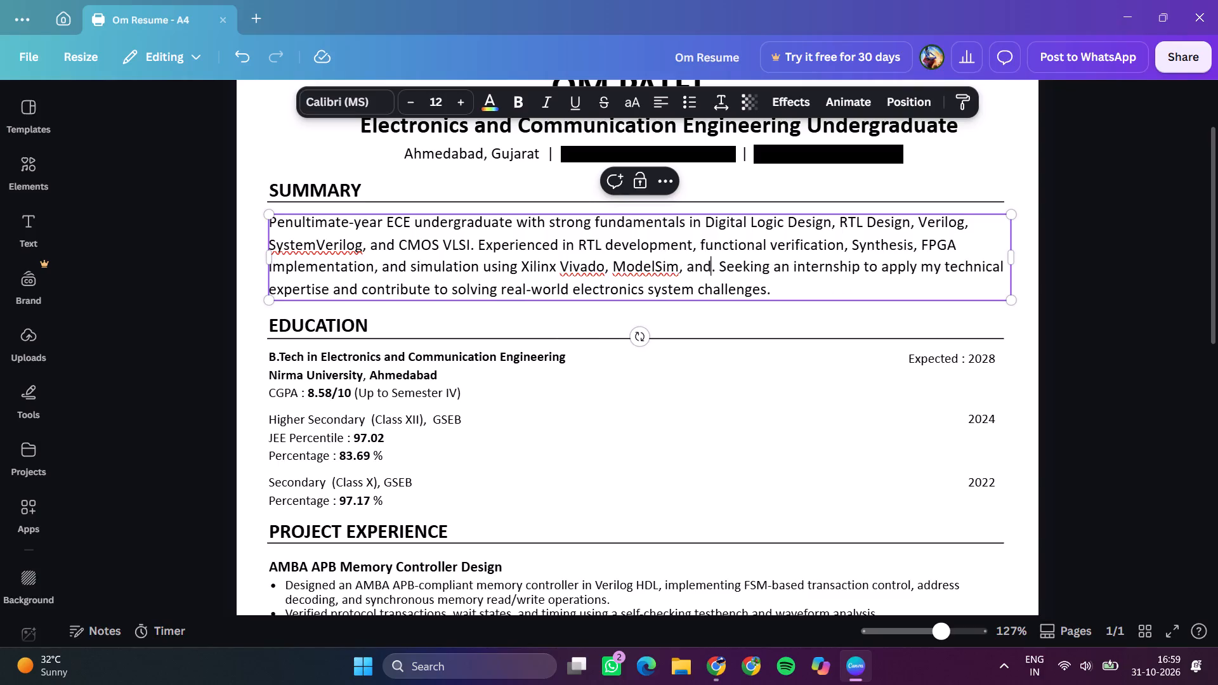
key("space")
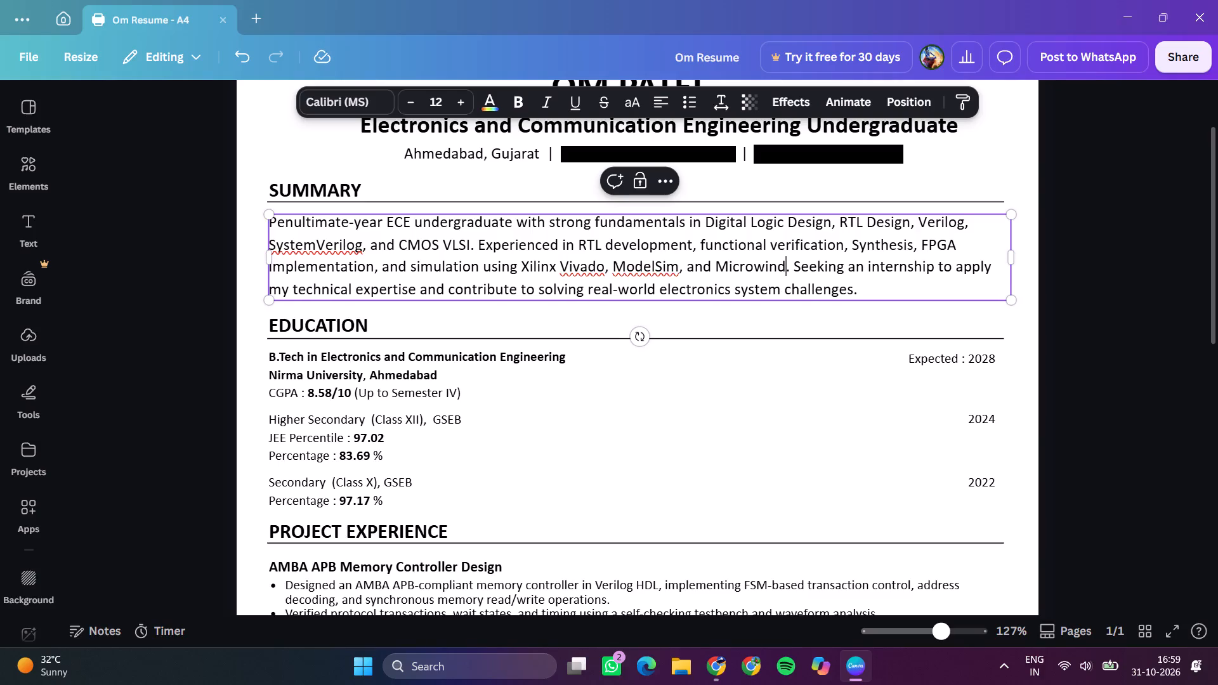
left_click(876, 289)
Remove "SystemVerilog" and its comma from the fundamentals listed in the summary, leaving "Verilog, and CMOS VLSI".
left_click(364, 247)
key("BackSpace")
key("BackSpace")
key("BackSpace")
key("BackSpace")
key("BackSpace")
key("BackSpace")
key("BackSpace")
key("BackSpace")
key("BackSpace")
key("BackSpace")
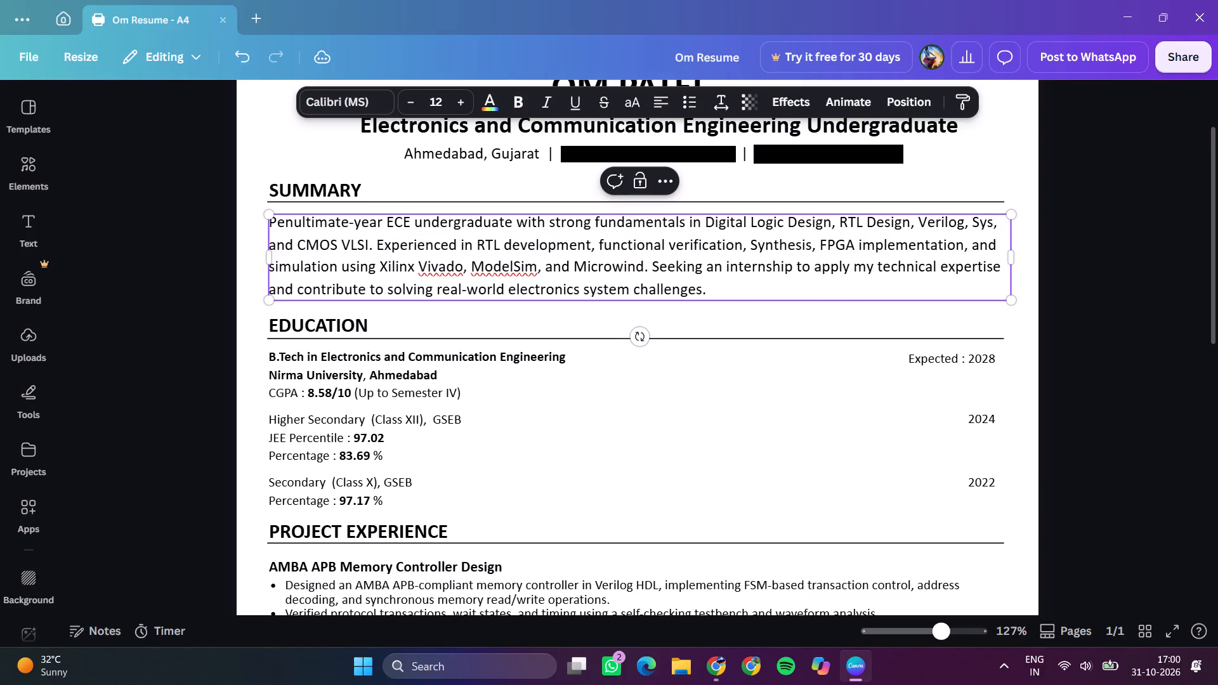
key("BackSpace")
key("BackSpace")
key("BackSpace")
key("BackSpace")
key("BackSpace")
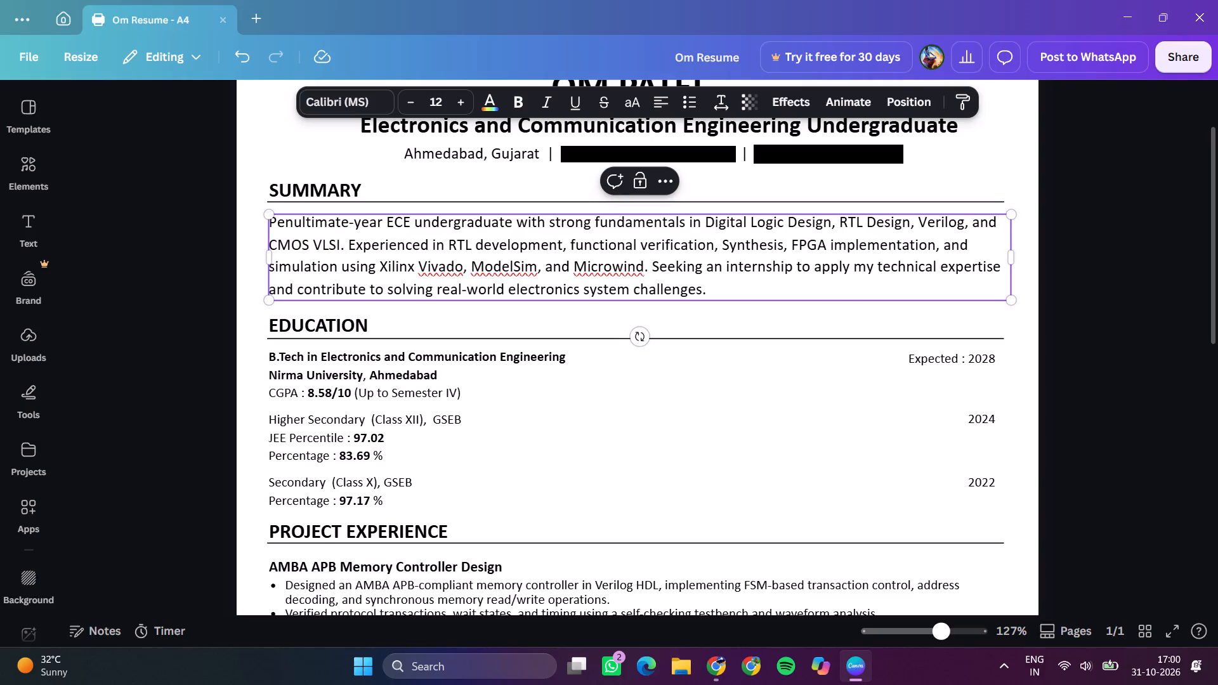
Add "Design" after "CMOS VLSI" in the resume's summary paragraph.
scroll(576, 473, "down", 5)
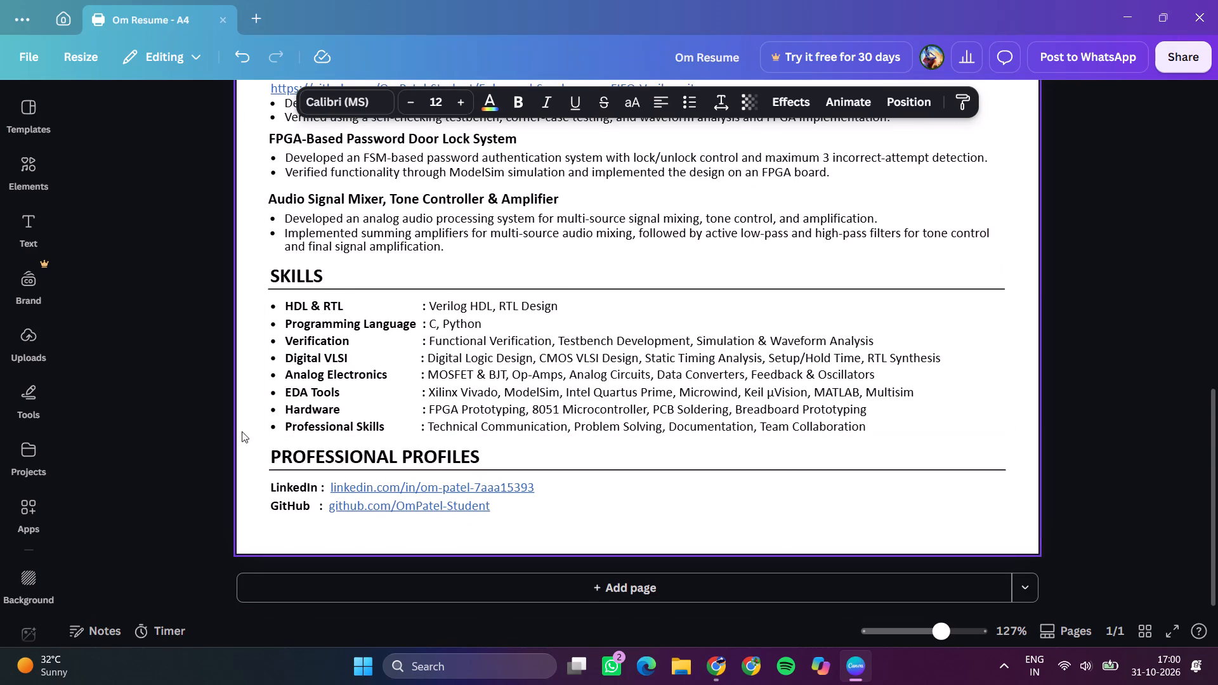
left_click(242, 431)
scroll(187, 440, "up", 1)
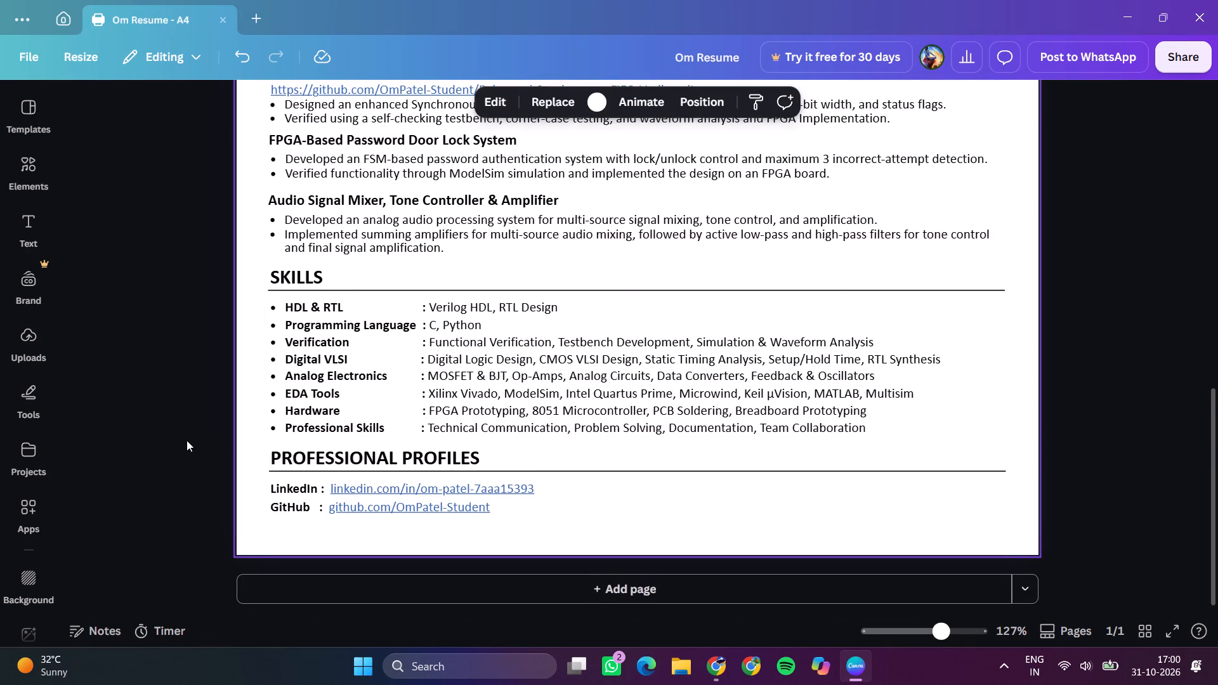
scroll(187, 440, "up", 1)
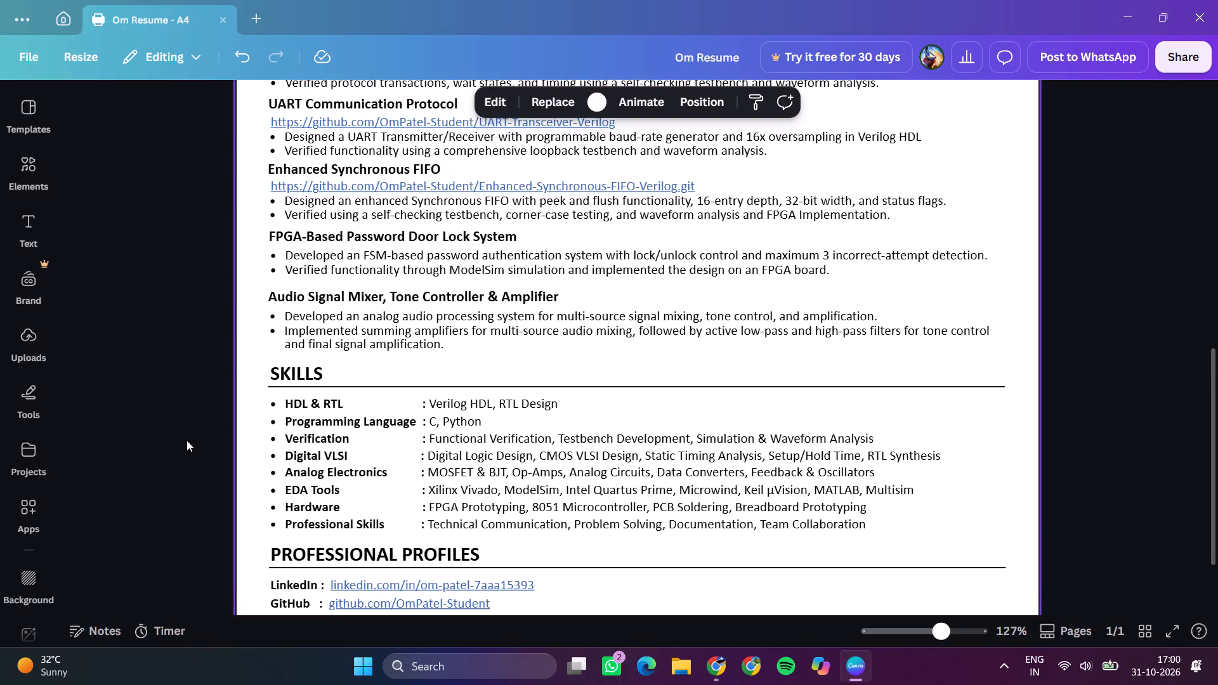
scroll(187, 440, "up", 4)
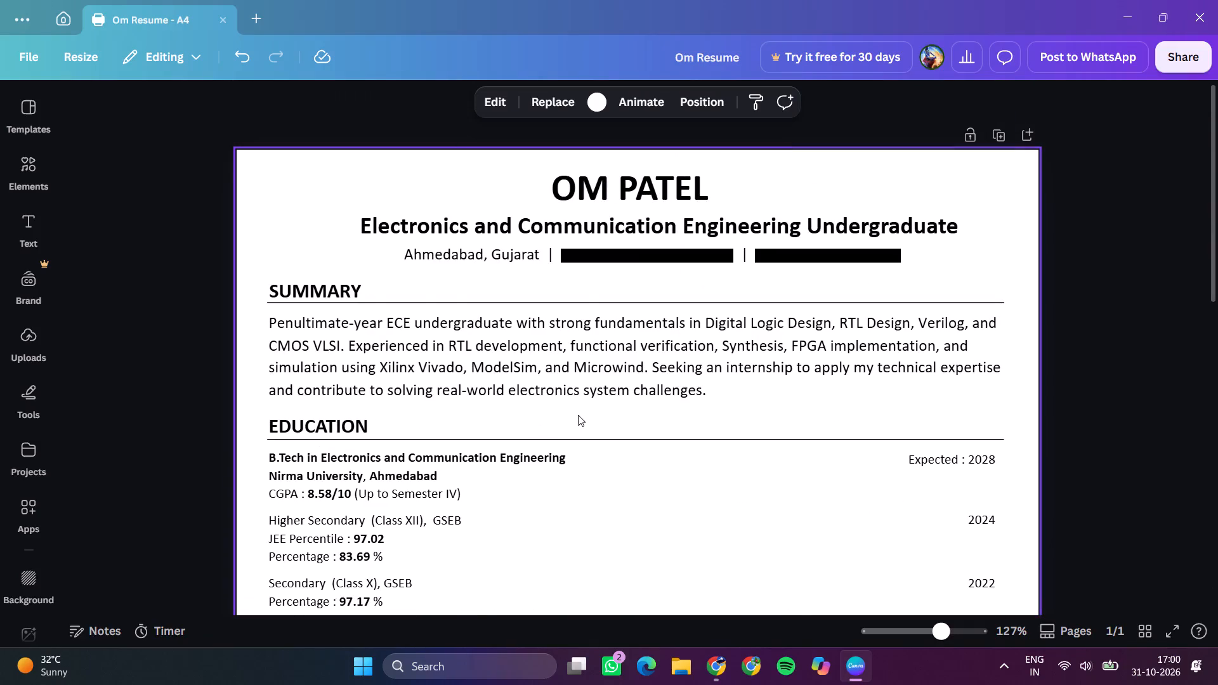
left_click(693, 353)
left_click(693, 353)
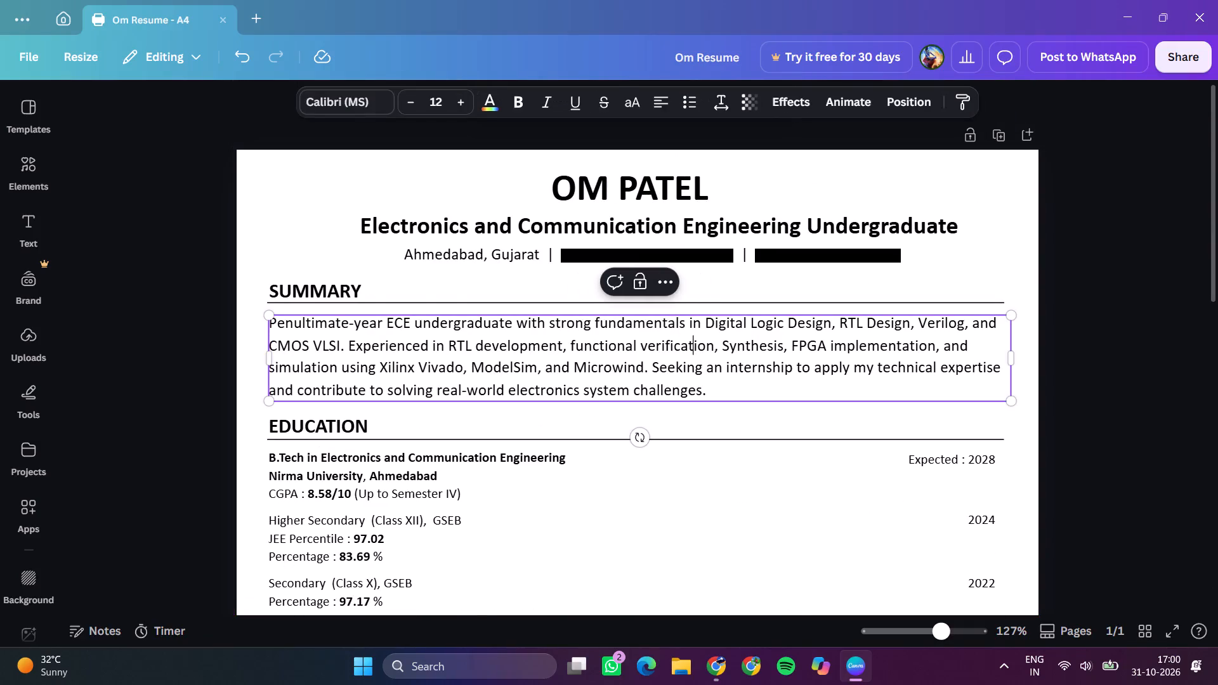
left_click(379, 344)
left_click(341, 346)
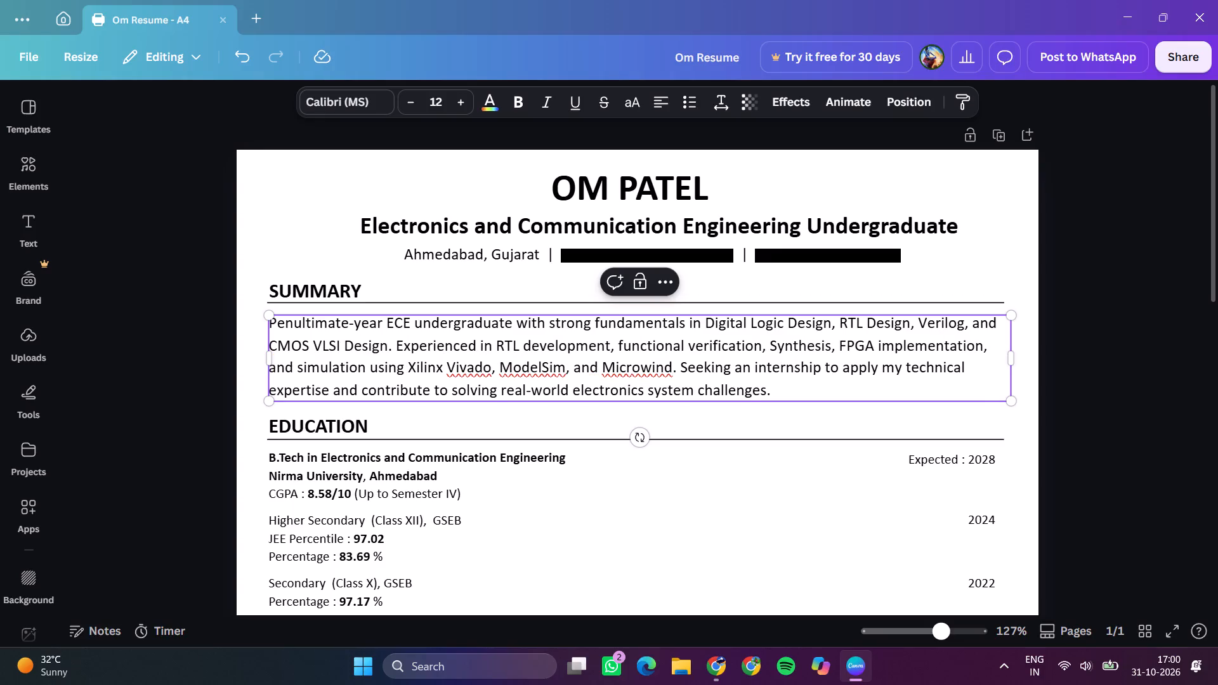
Delete the word "and" before "Microwind" in the summary's list of simulation tools.
left_click(683, 370)
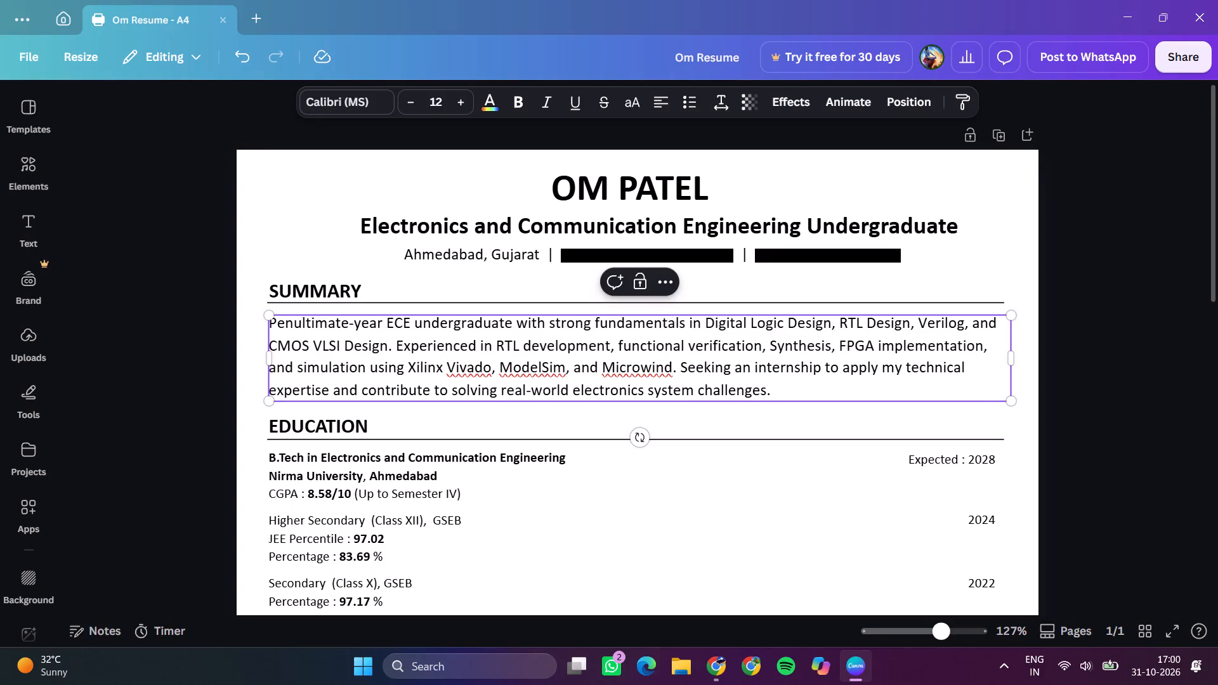
left_click(672, 368)
key("Left")
key("Left")
key("Left")
key("Left")
key("Left")
key("Left")
key("Left")
key("Left")
key("Left")
key("Left")
key("Left")
key("BackSpace")
key("BackSpace")
key("BackSpace")
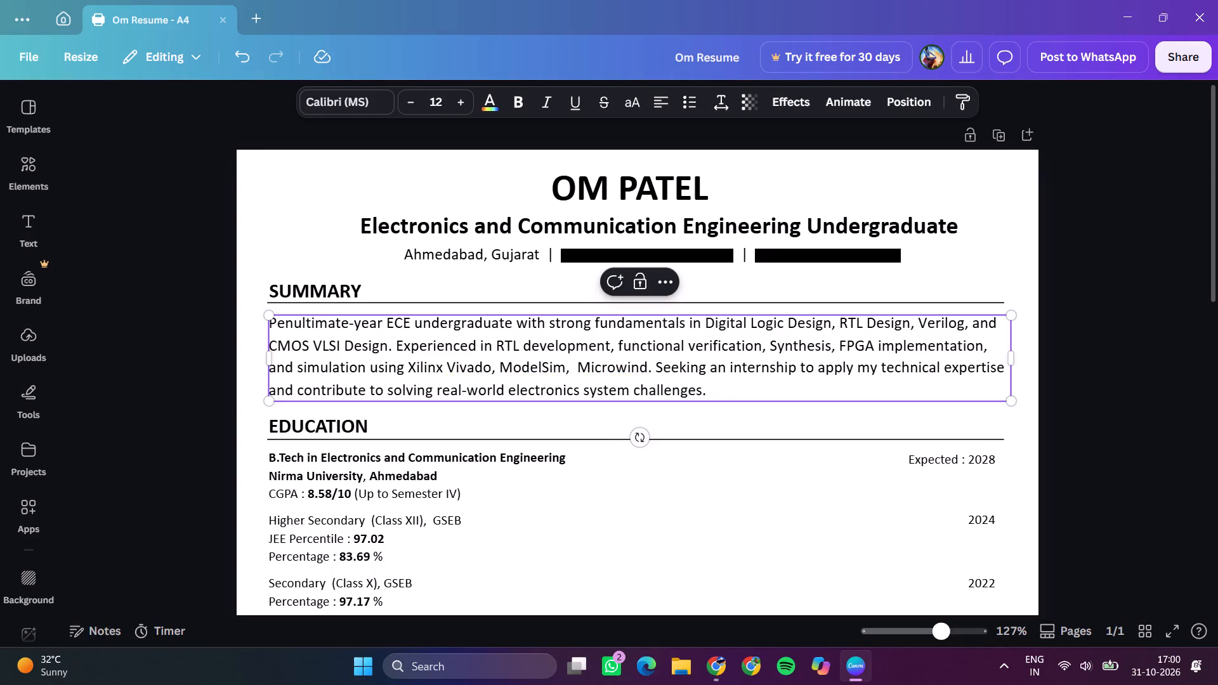
key("BackSpace")
Extend the summary's tool list after "Microwind" with ", and MATLAB".
key("Right")
key("Right")
key("Right")
key("Right")
key("Right")
key("Right")
key("Right")
key("Right")
key("Right")
key("Right")
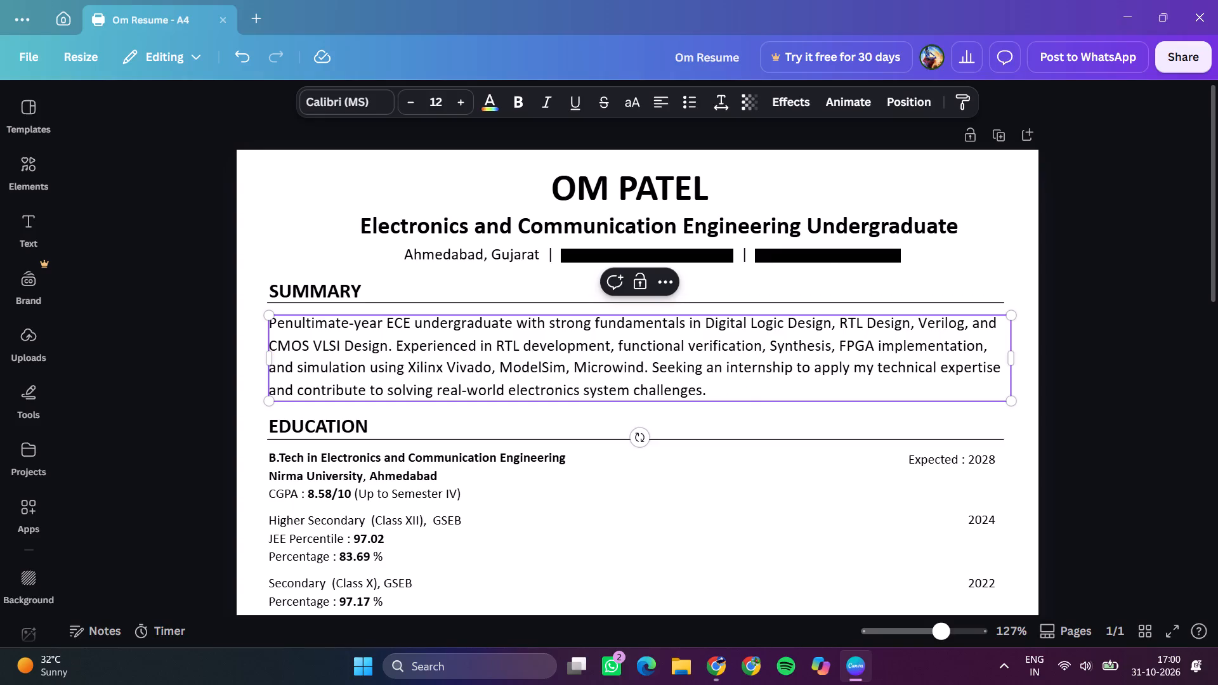
type("MATLAB")
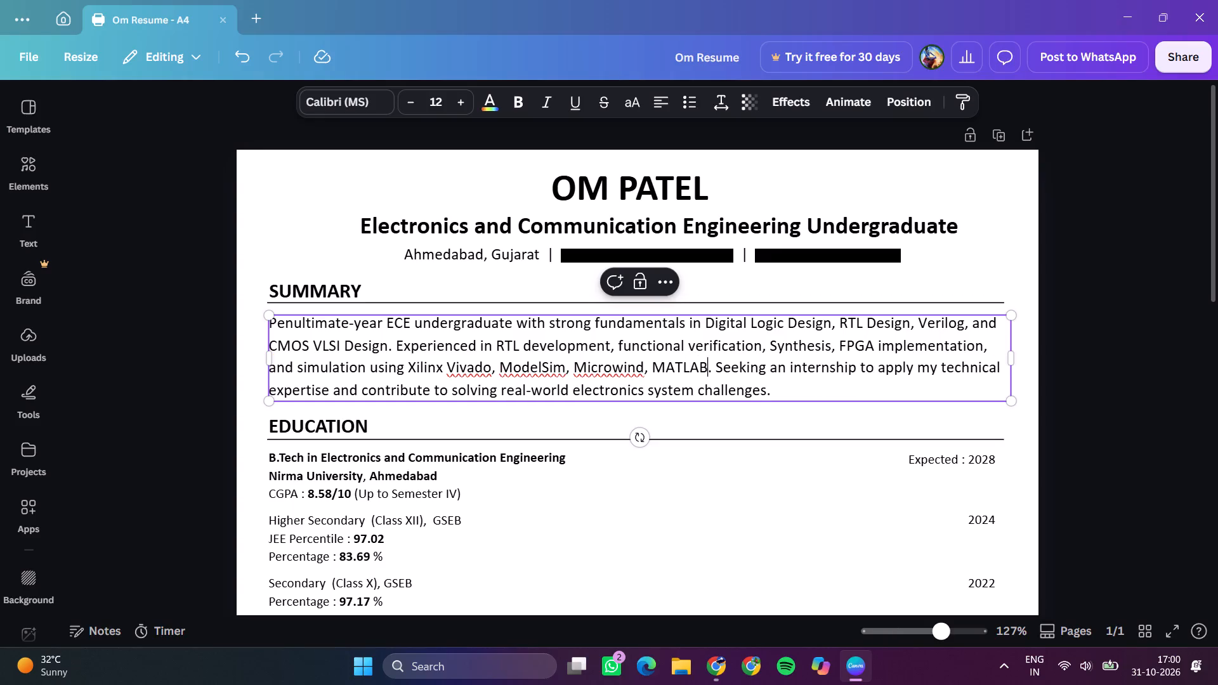
left_click(648, 368)
key("space")
type("and")
left_click(855, 385)
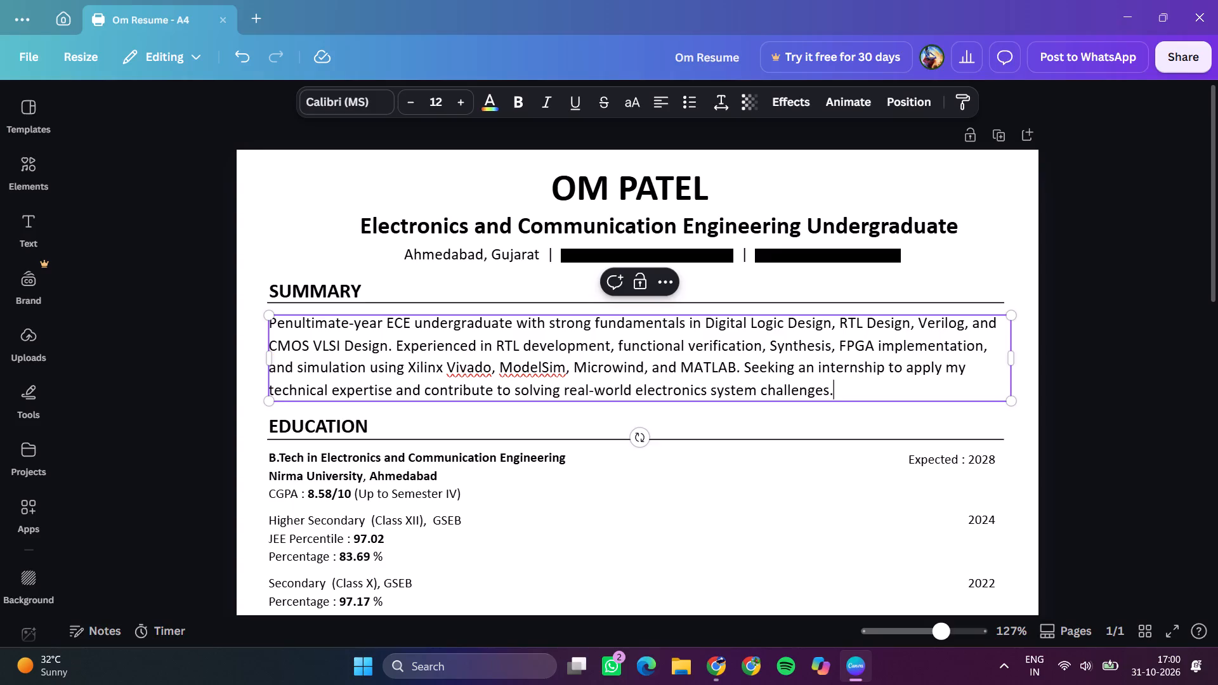
left_click(839, 428)
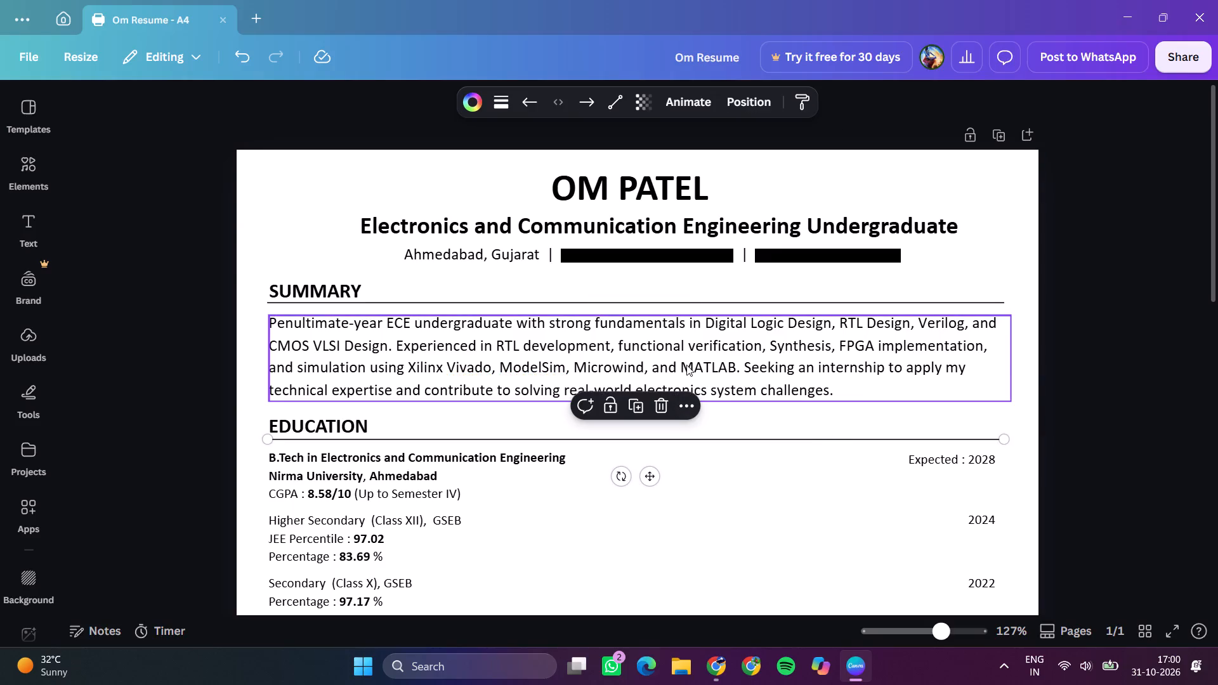
Move "ModelSim" behind "Microwind" in the summary so the tools read "Xilinx Vivado, Microwind, ModelSim, and MATLAB".
left_click(615, 367)
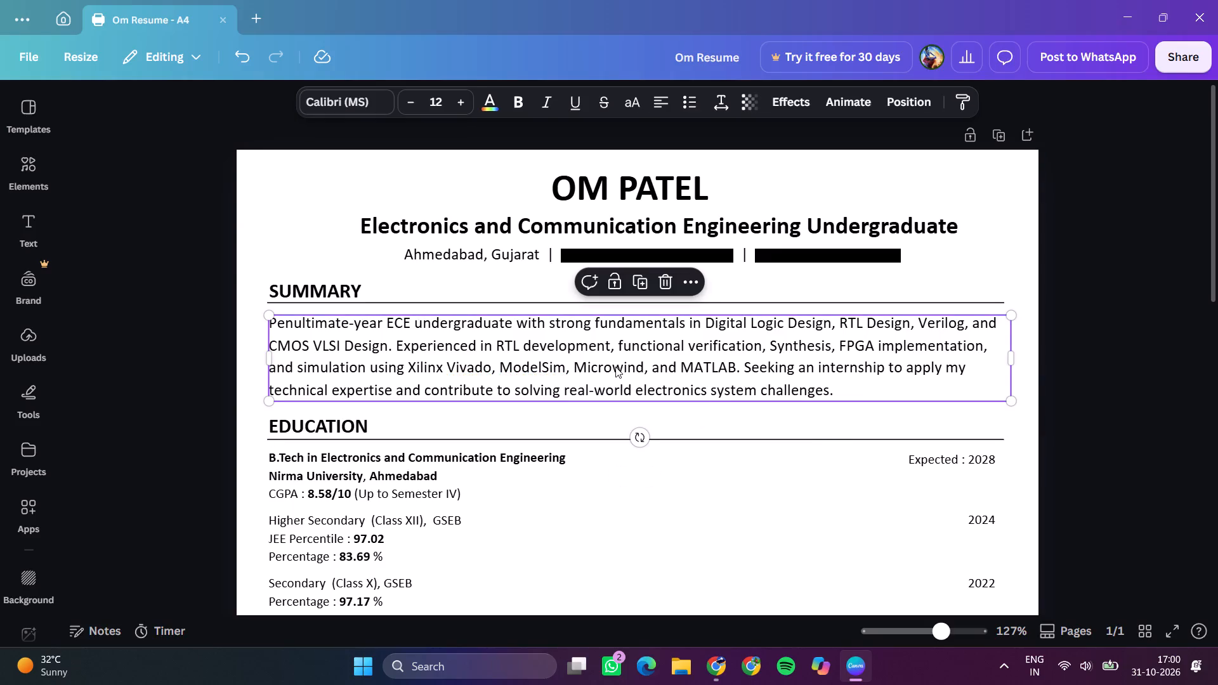
left_click(598, 367)
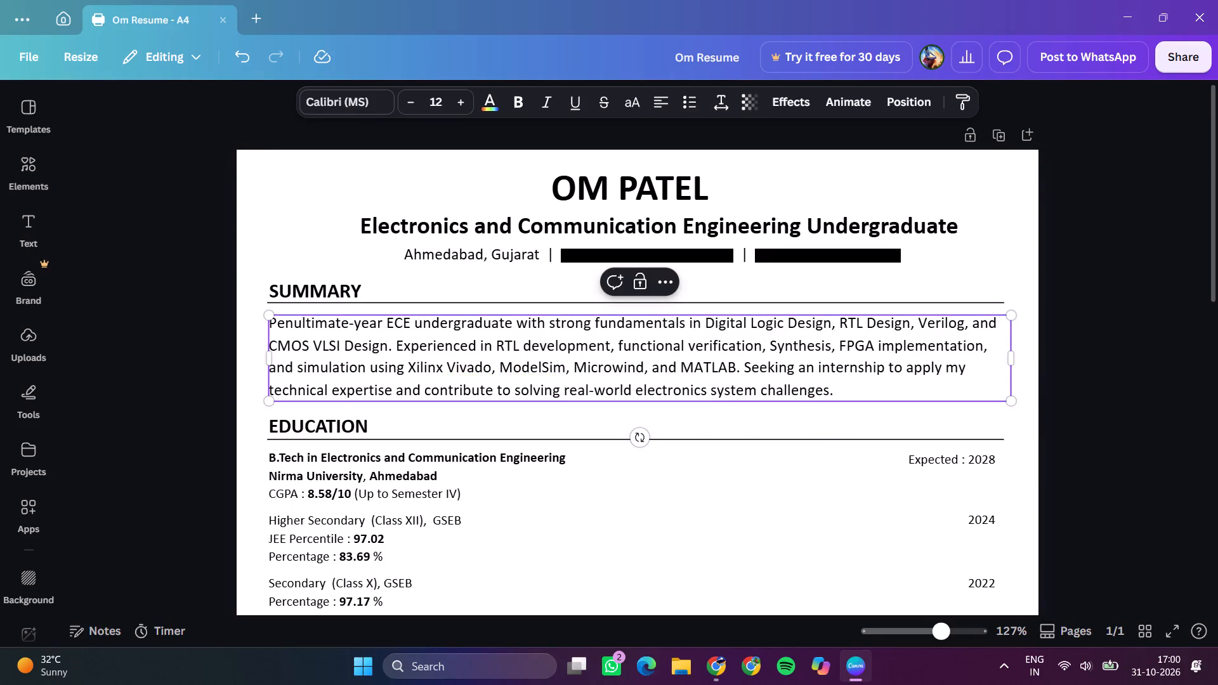
left_click_drag(573, 369, 504, 367)
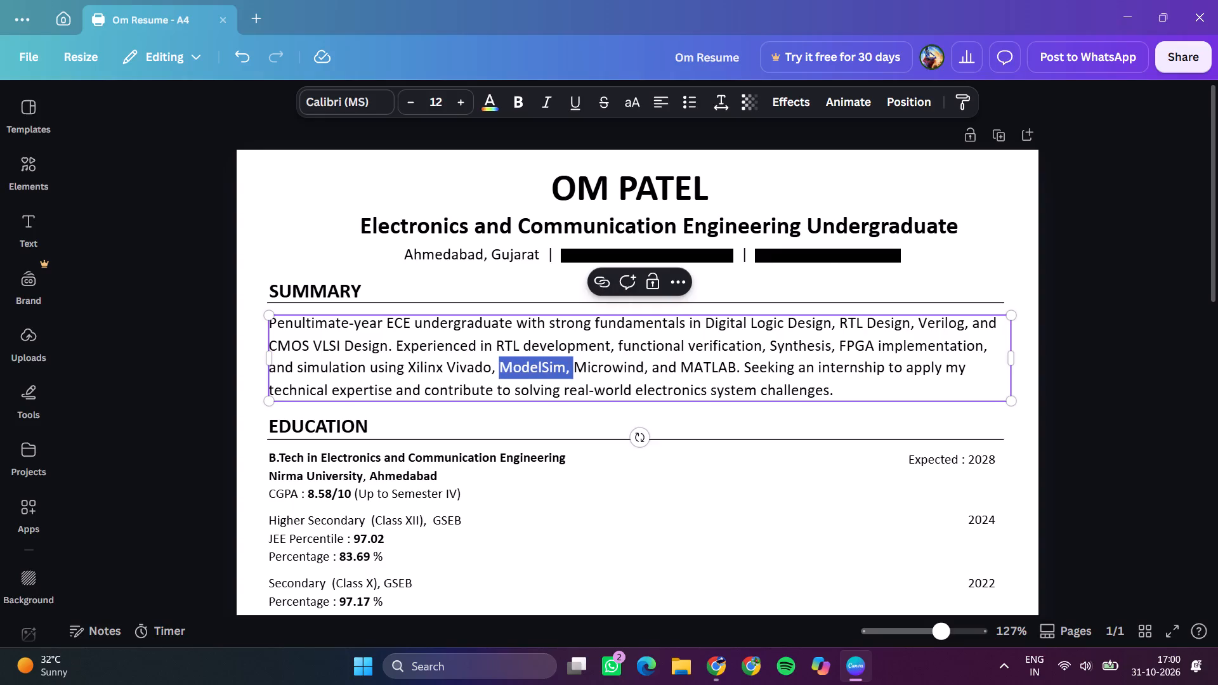
key("ctrl+c")
key("BackSpace")
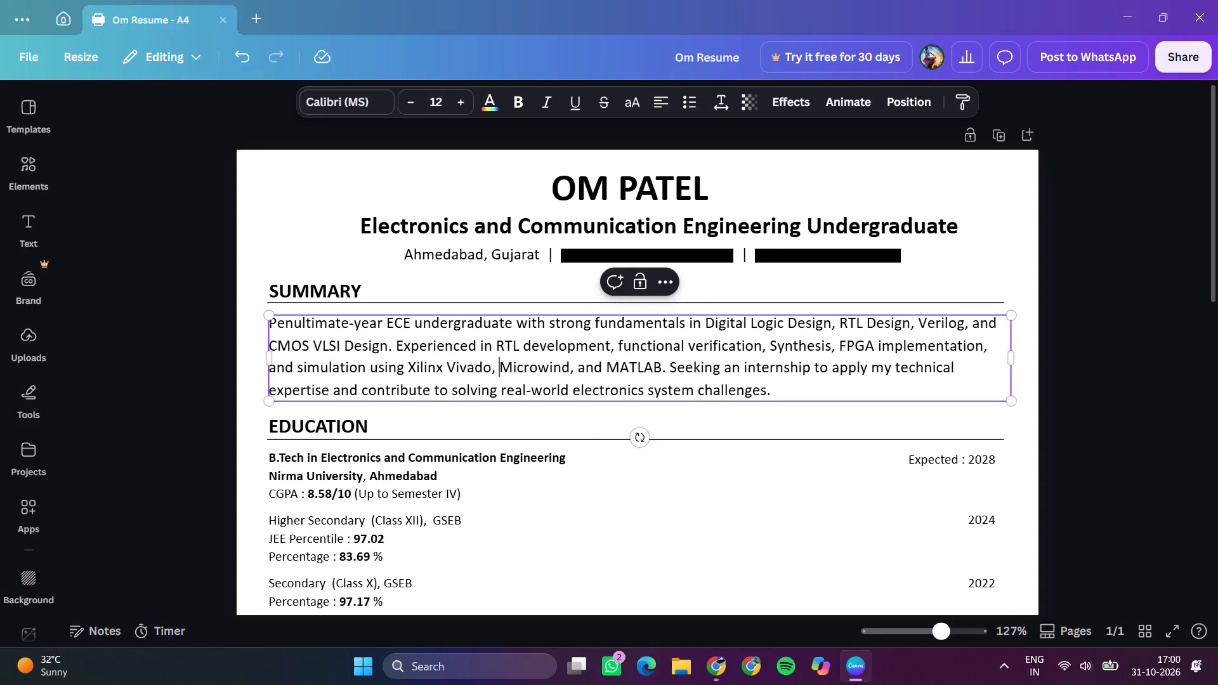
left_click(581, 369)
key("ctrl+v")
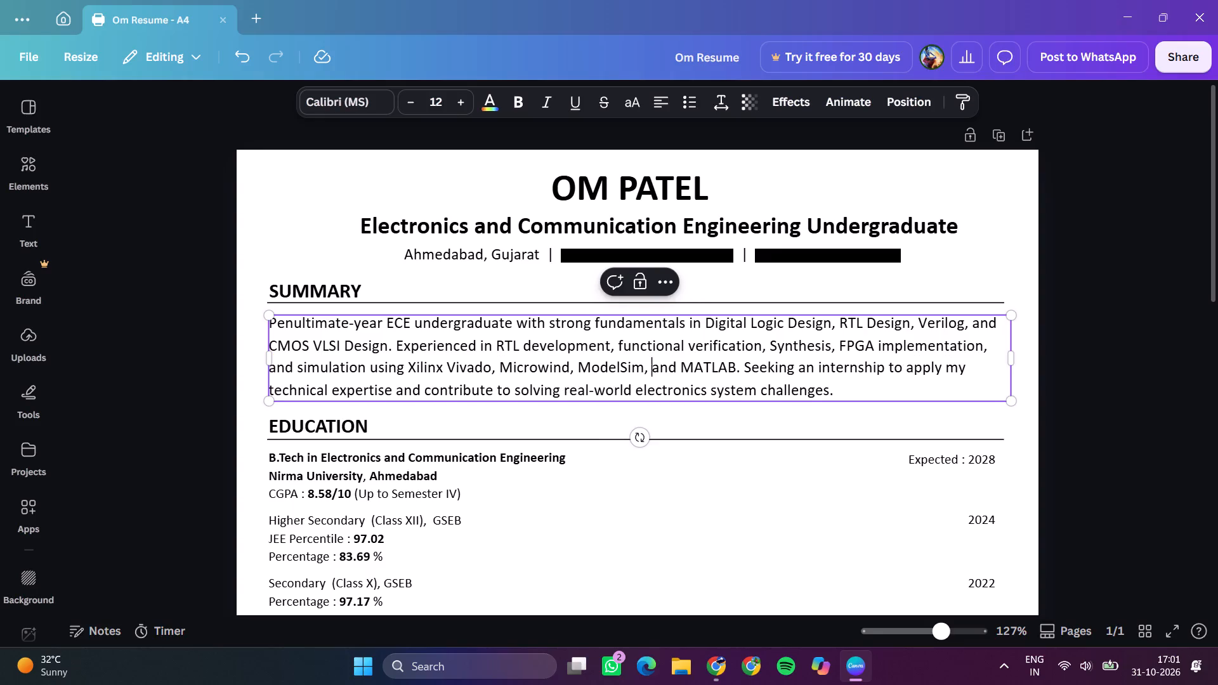
left_click(751, 453)
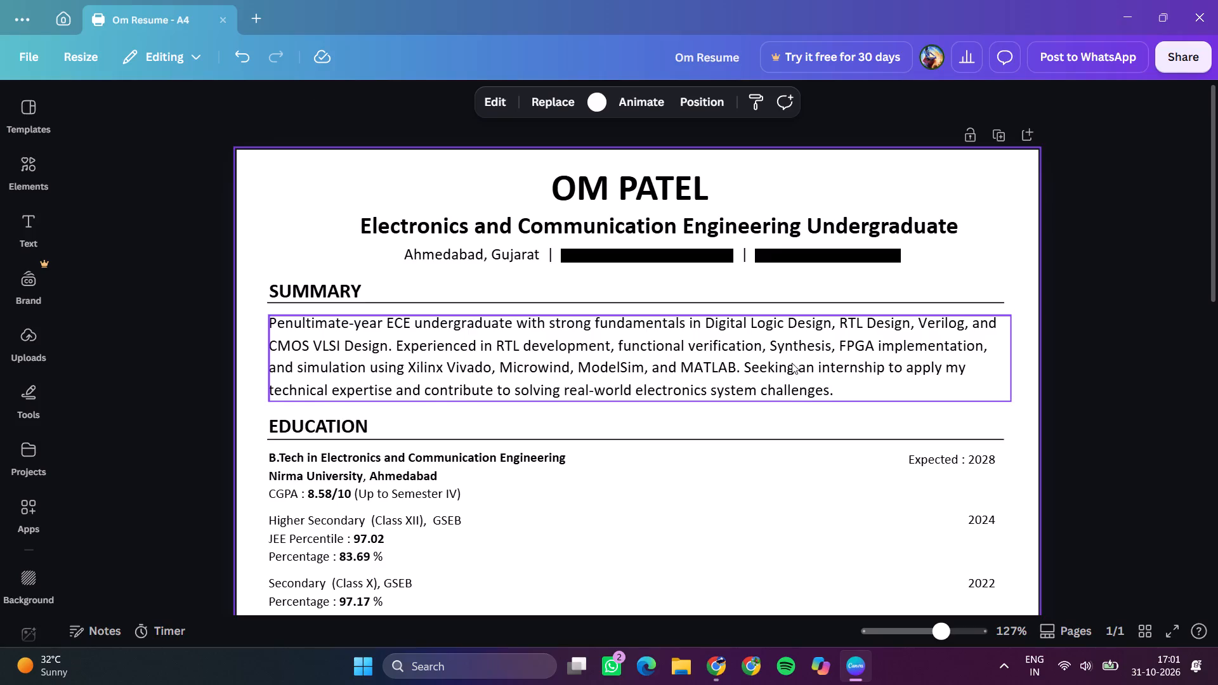
Move "Microwind" ahead of "ModelSim" in the EDA Tools line of the Skills section.
scroll(792, 363, "down", 1)
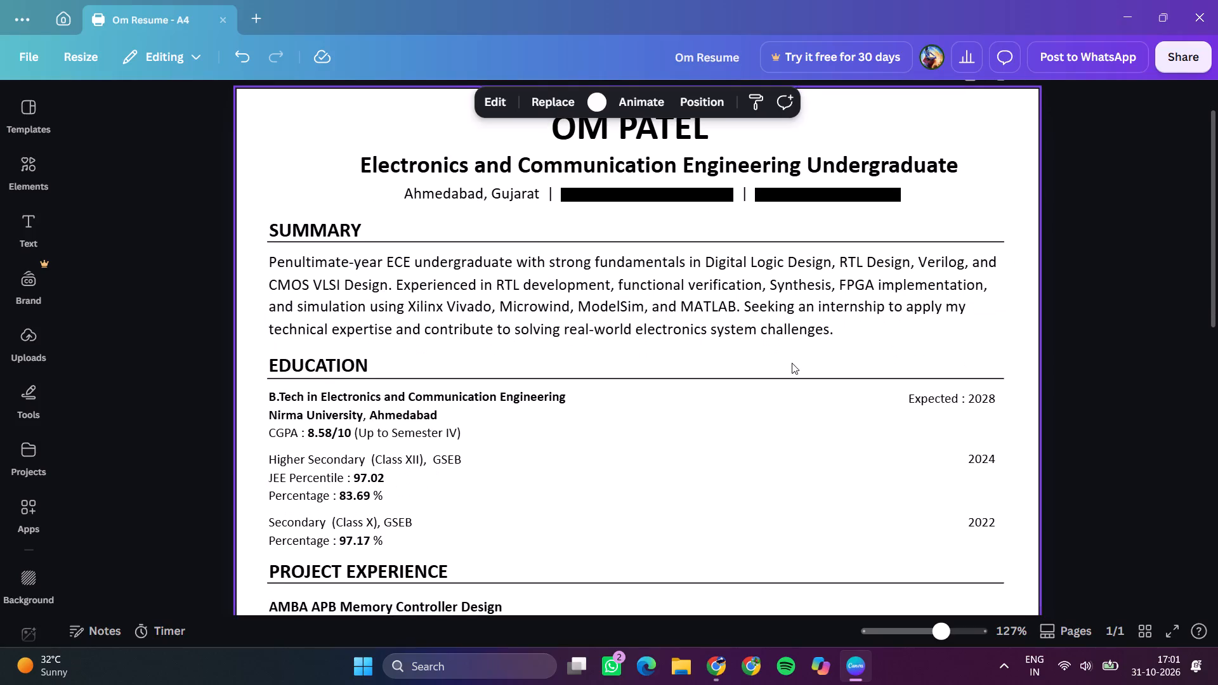
scroll(792, 363, "down", 10)
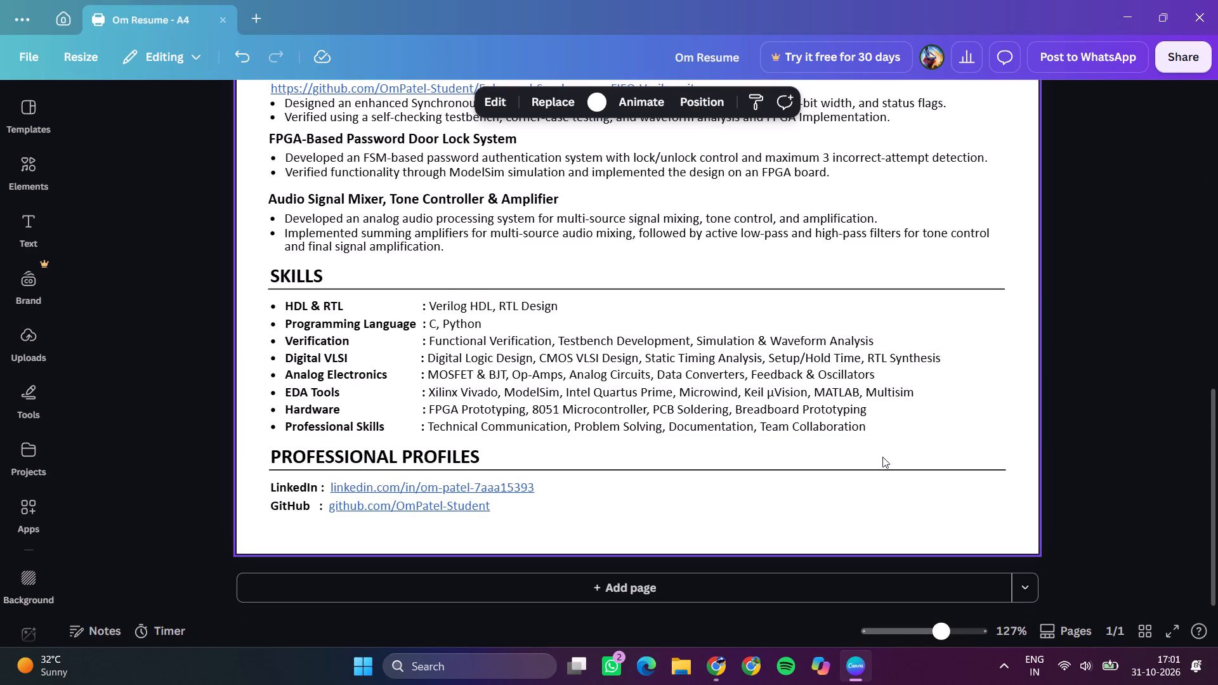
left_click(605, 396)
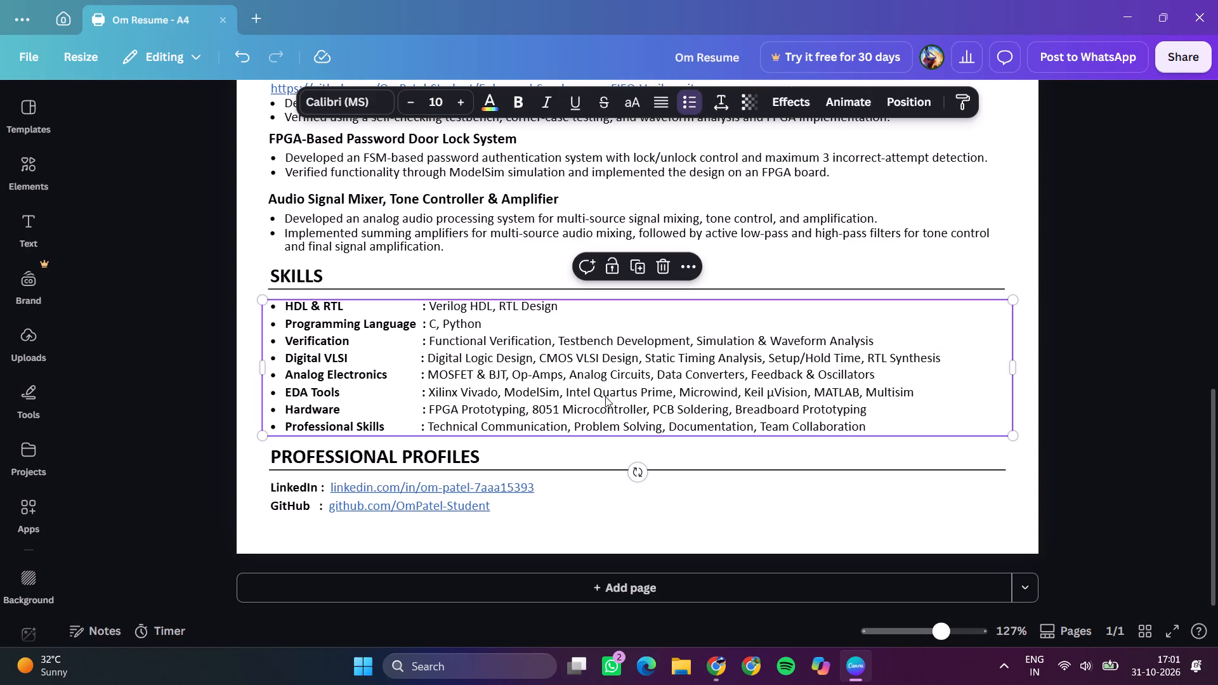
left_click(648, 398)
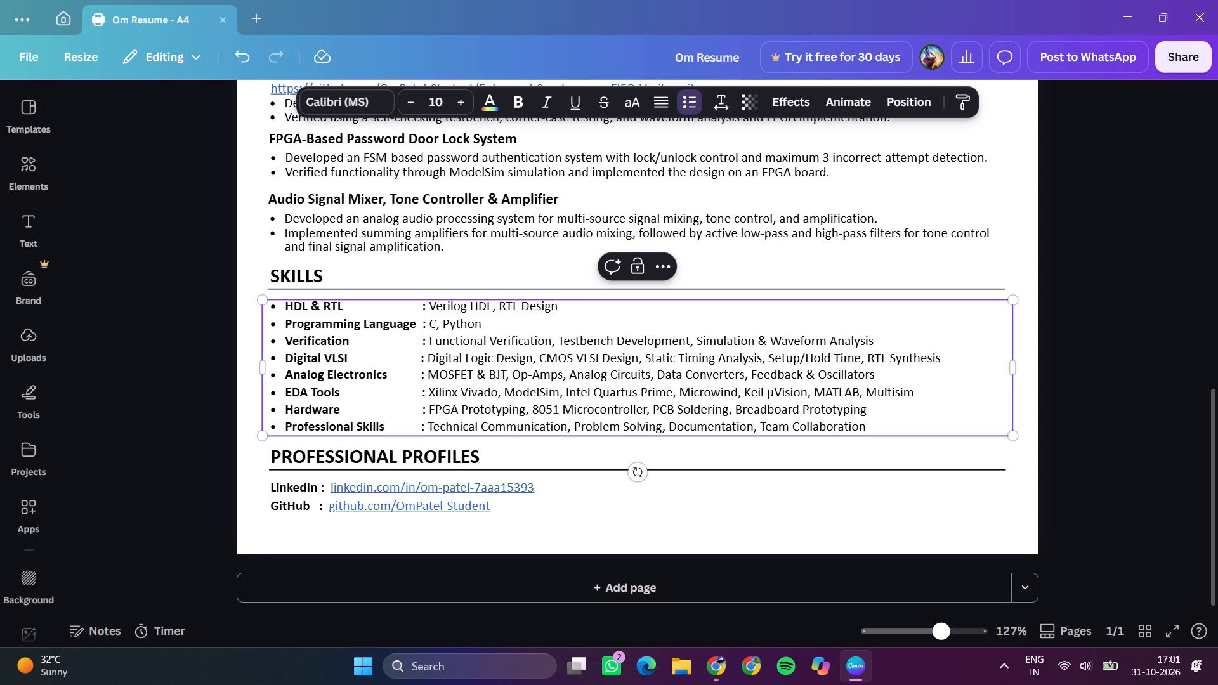
left_click_drag(680, 395, 742, 390)
key("ctrl+c")
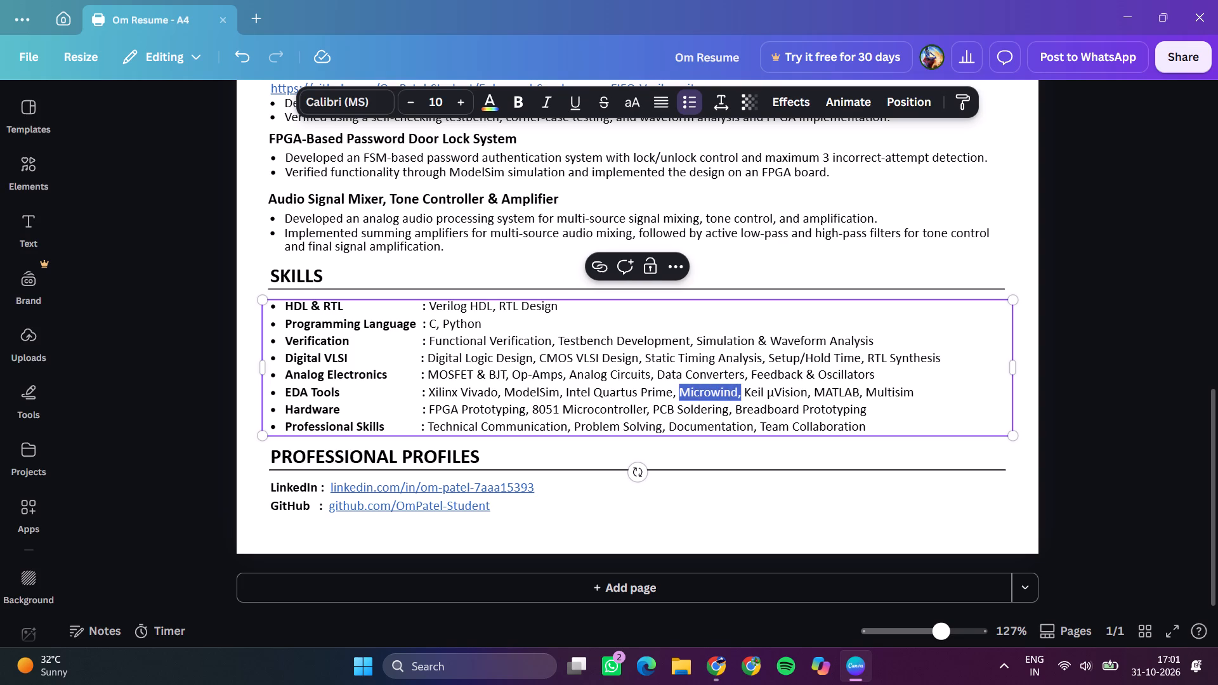
key("BackSpace")
key("BackSpace")
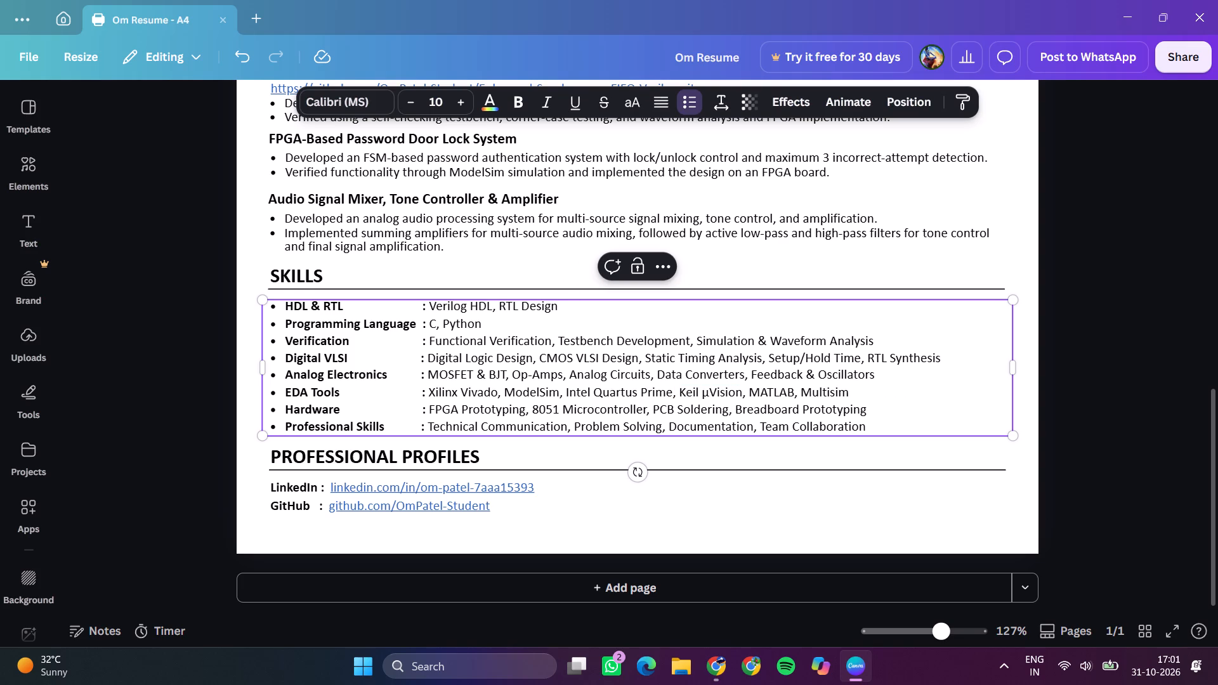
left_click(506, 393)
key("ctrl+v")
key("space")
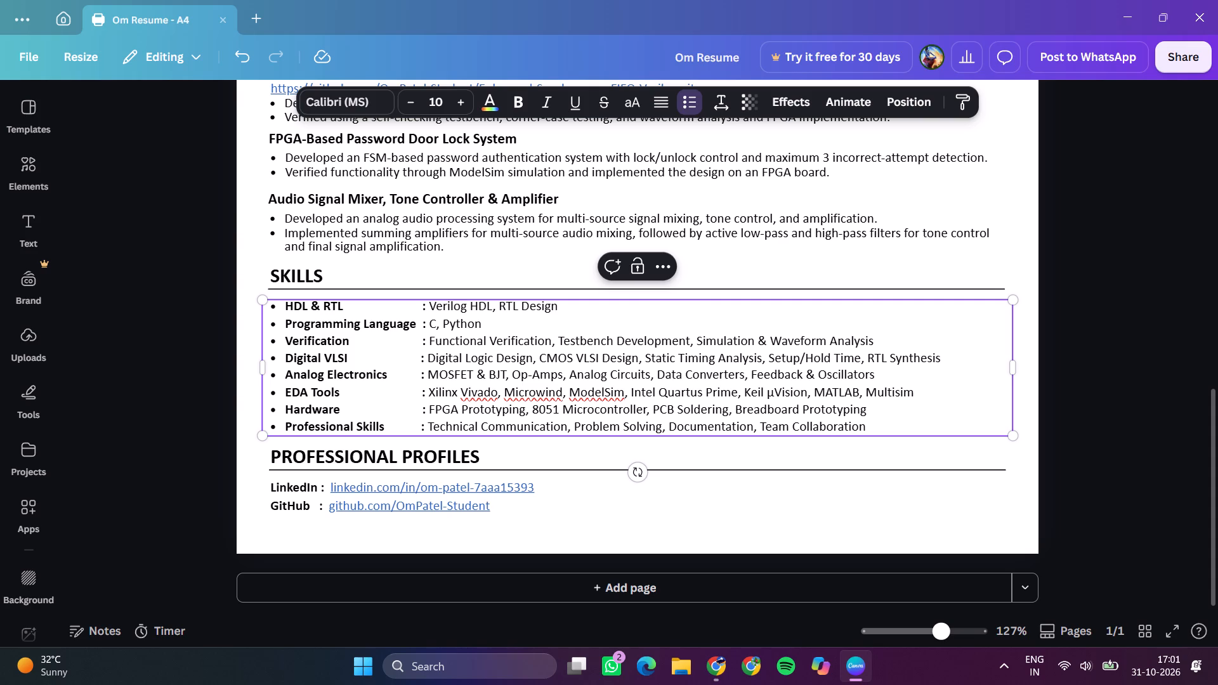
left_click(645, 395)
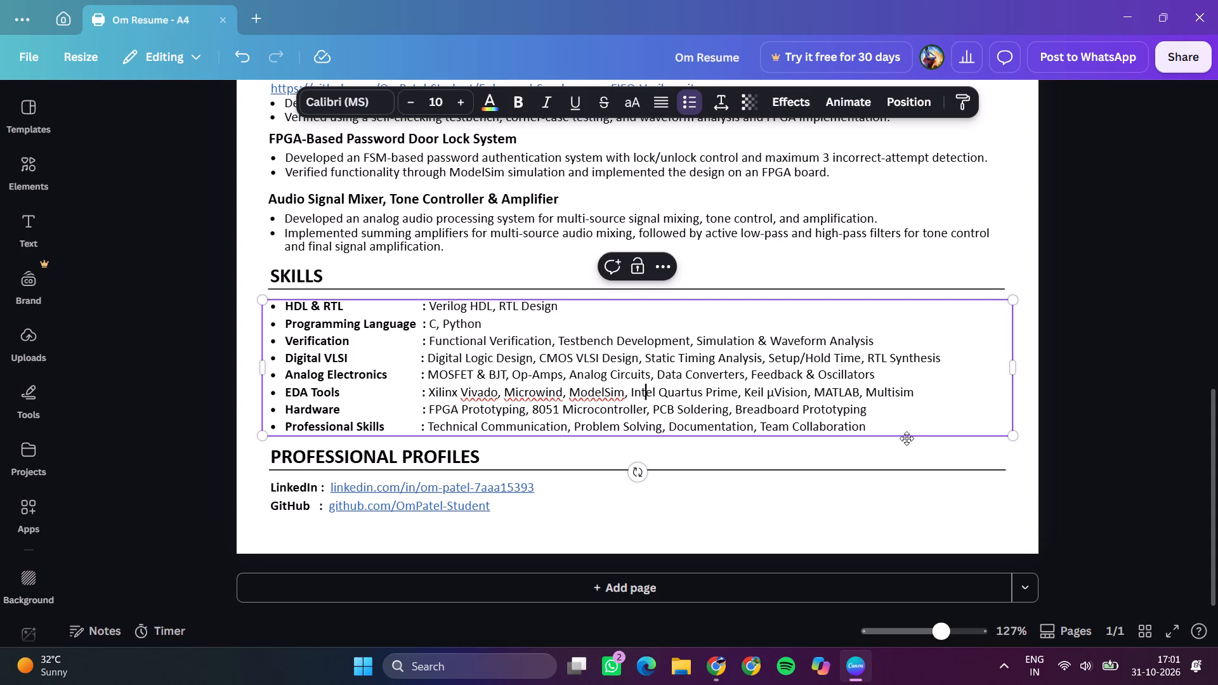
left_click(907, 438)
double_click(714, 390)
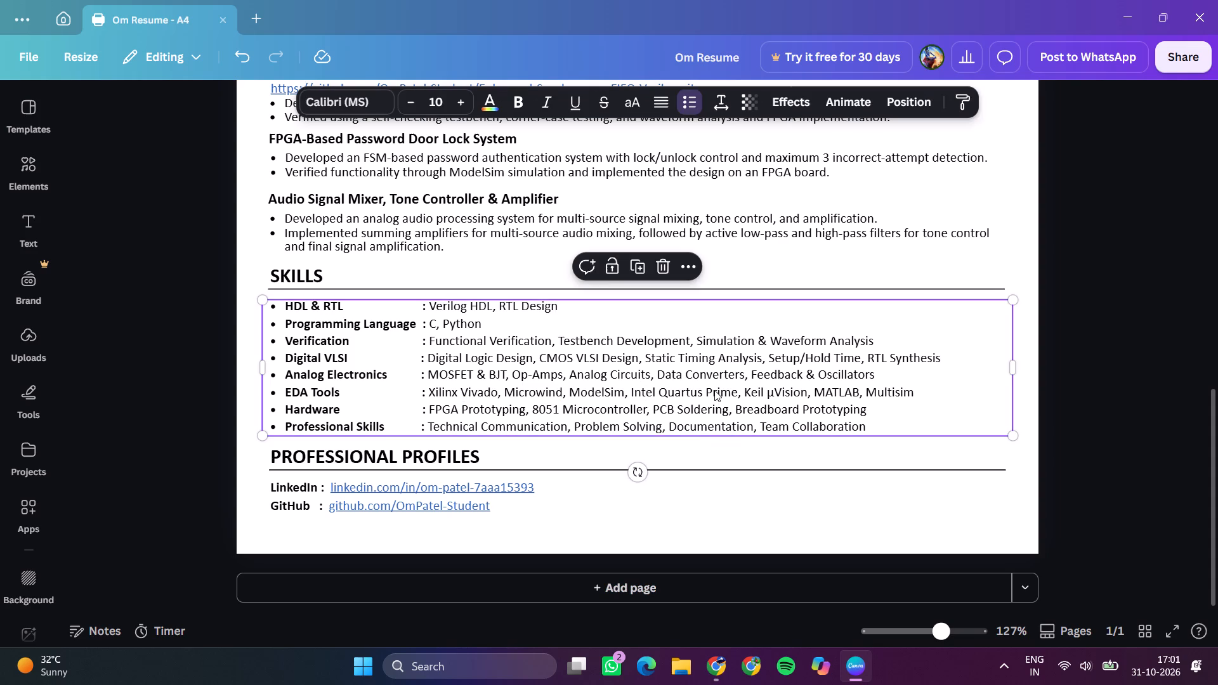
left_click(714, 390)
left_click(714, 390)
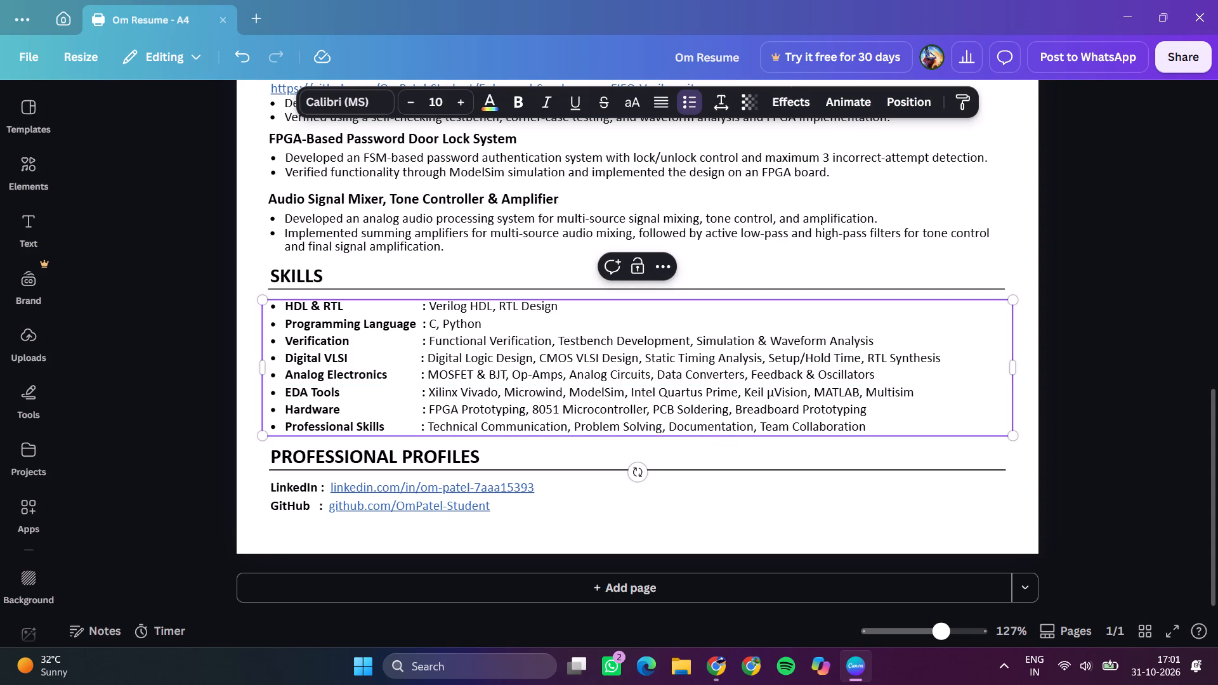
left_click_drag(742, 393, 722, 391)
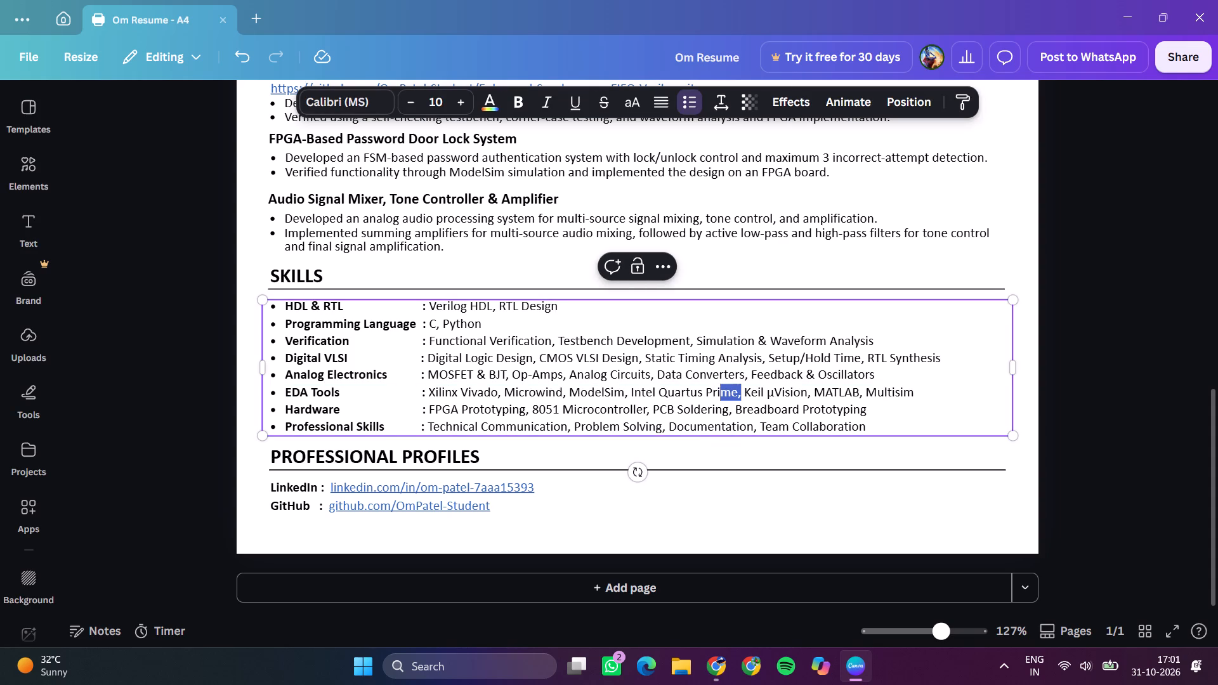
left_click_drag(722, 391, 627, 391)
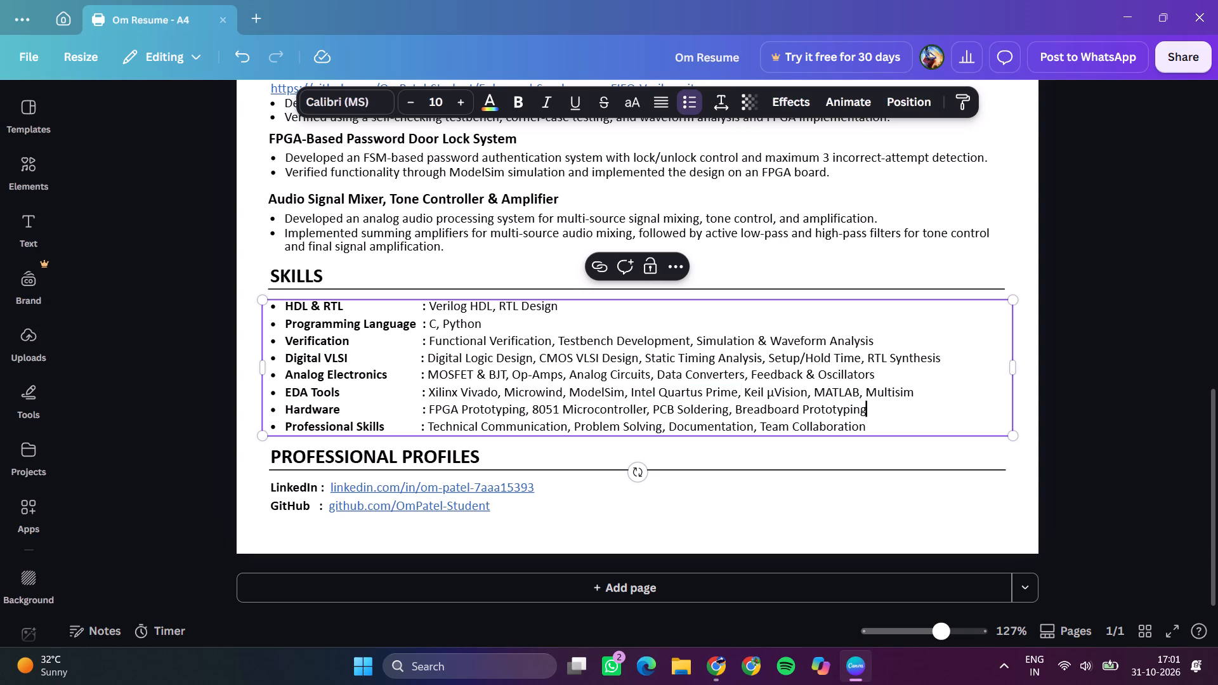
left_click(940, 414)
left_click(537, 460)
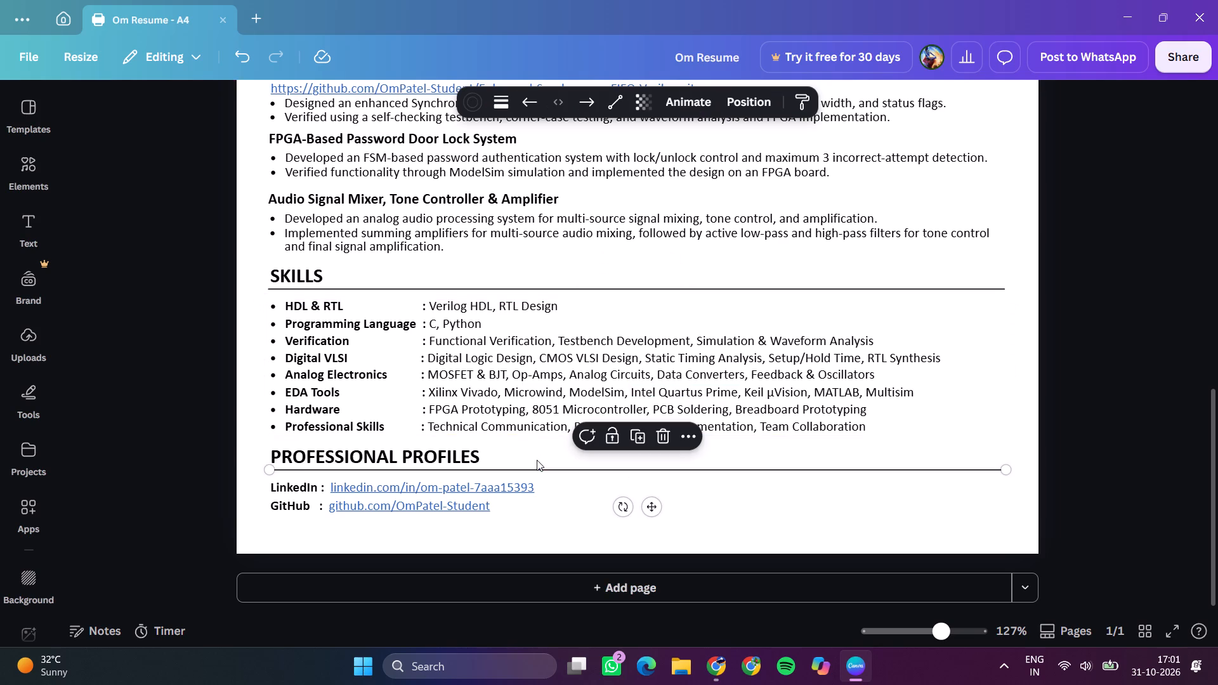
Remove "PCB Soldering" from the Hardware line of the Skills section, leaving a single comma before "Breadboard Prototyping".
left_click(444, 434)
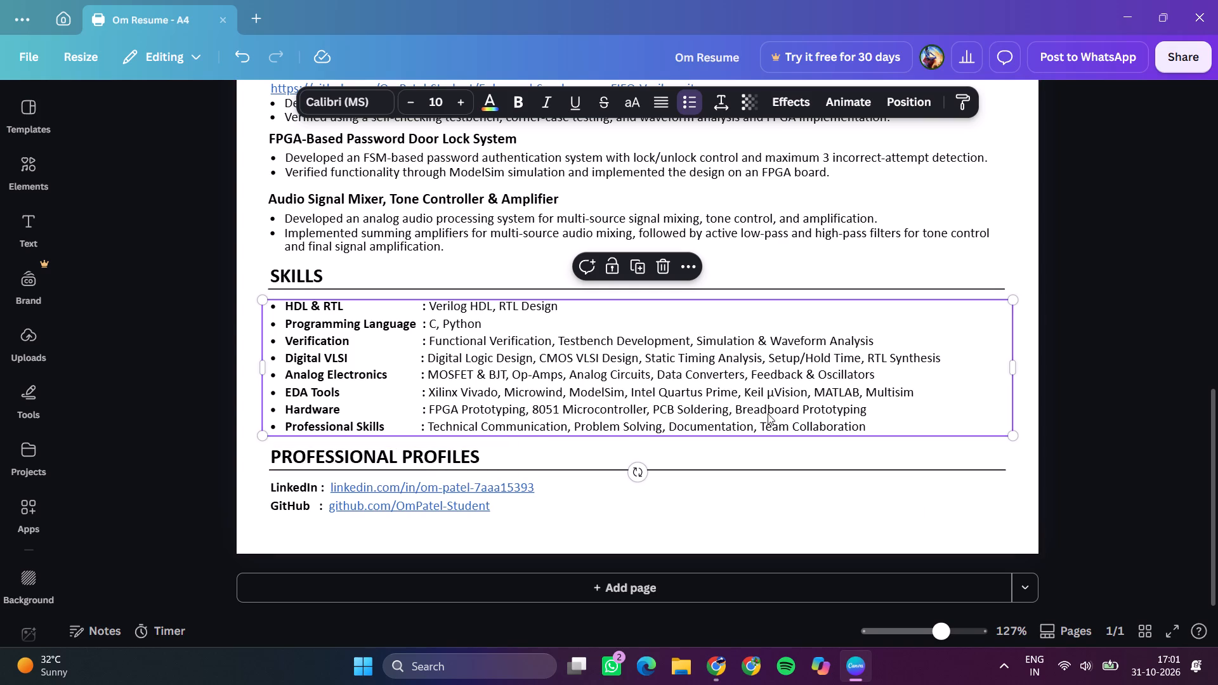
left_click(725, 405)
left_click(725, 405)
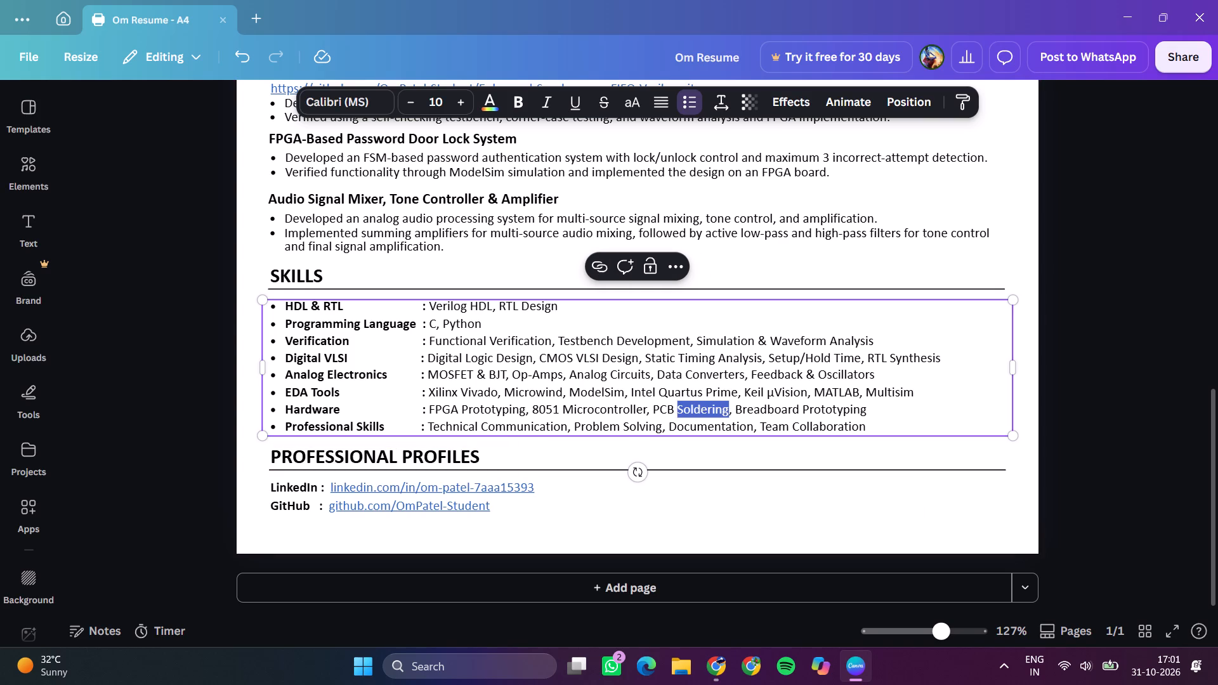
key("BackSpace")
key("BackSpace")
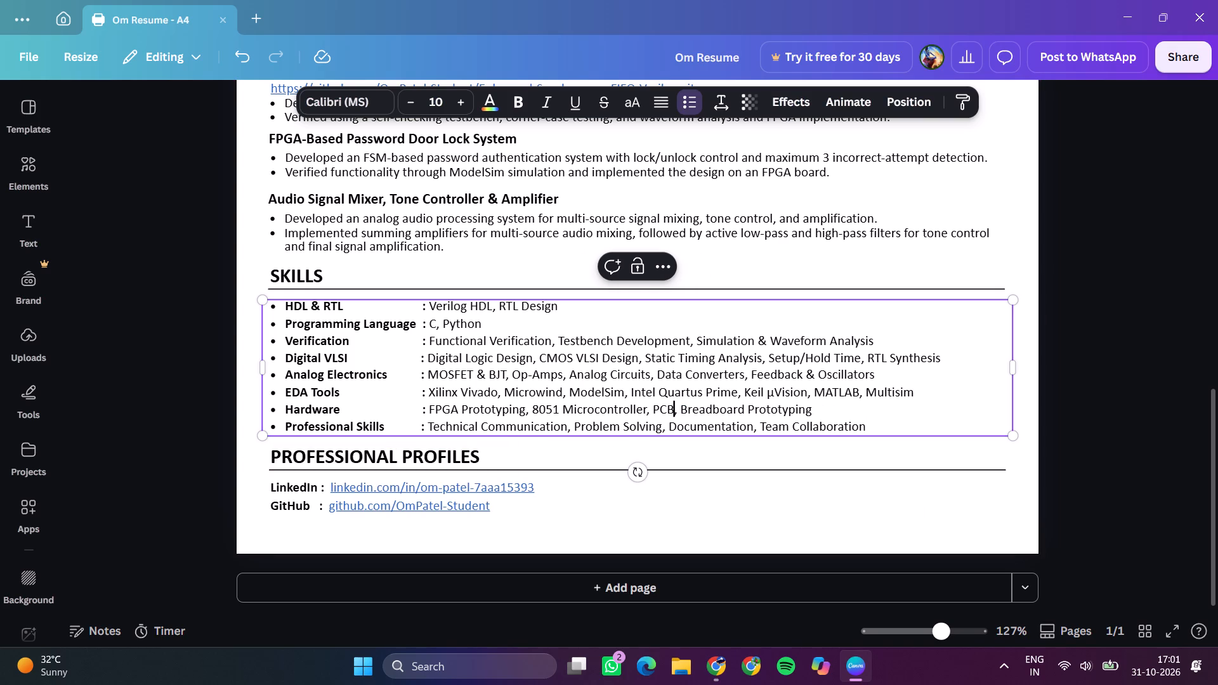
key("BackSpace")
key("BackSpace")
key("BackSpace")
key("BackSpace")
key("BackSpace")
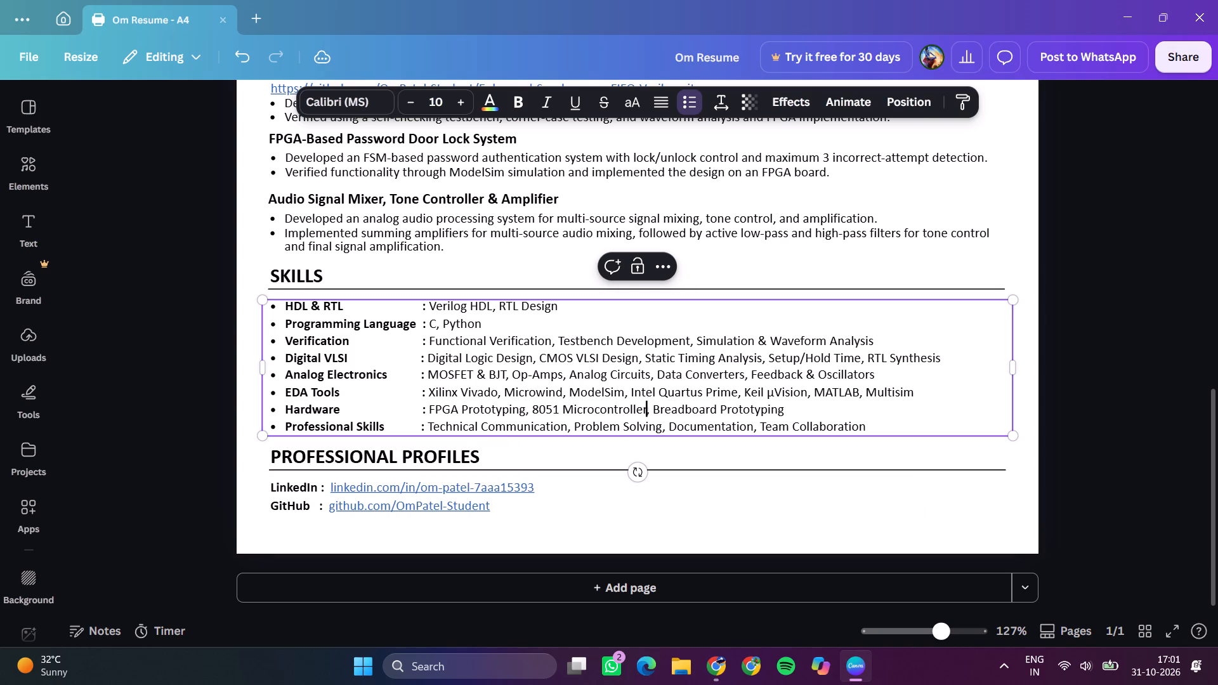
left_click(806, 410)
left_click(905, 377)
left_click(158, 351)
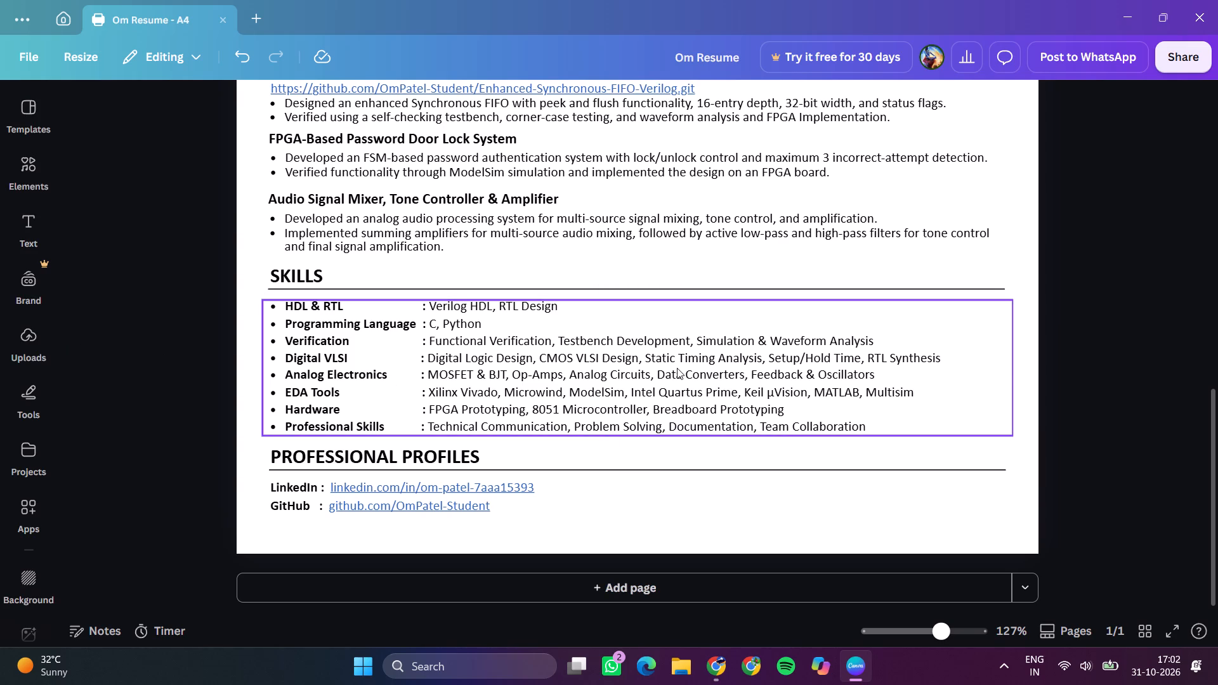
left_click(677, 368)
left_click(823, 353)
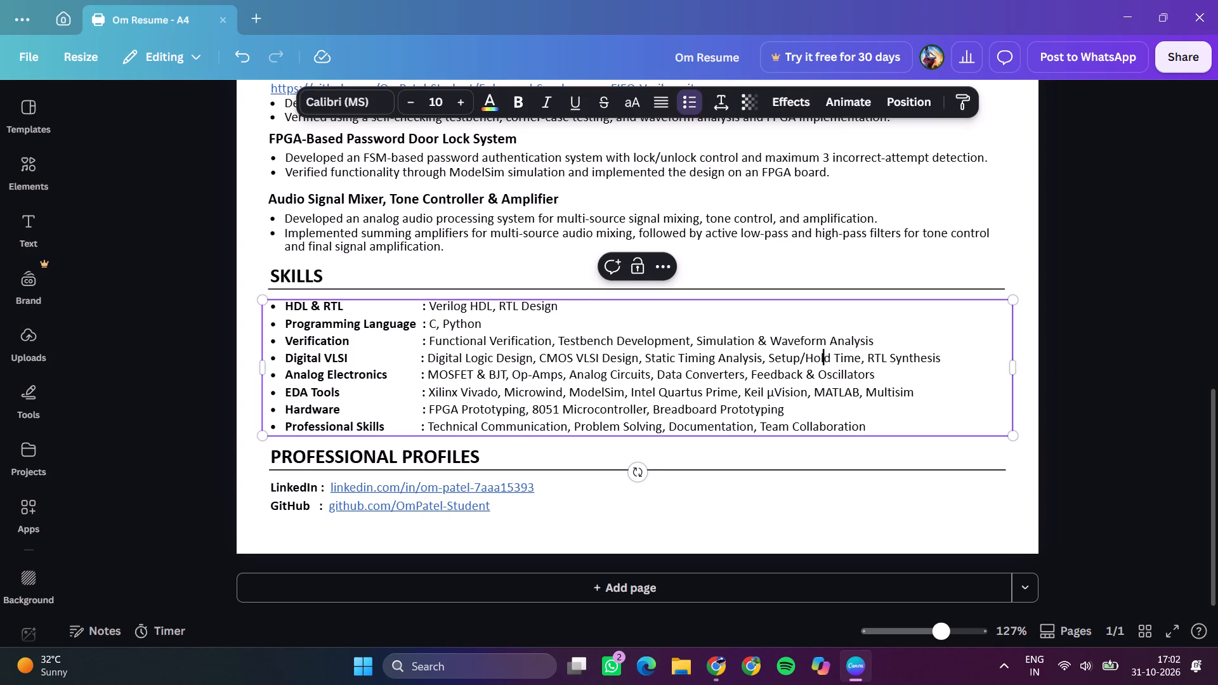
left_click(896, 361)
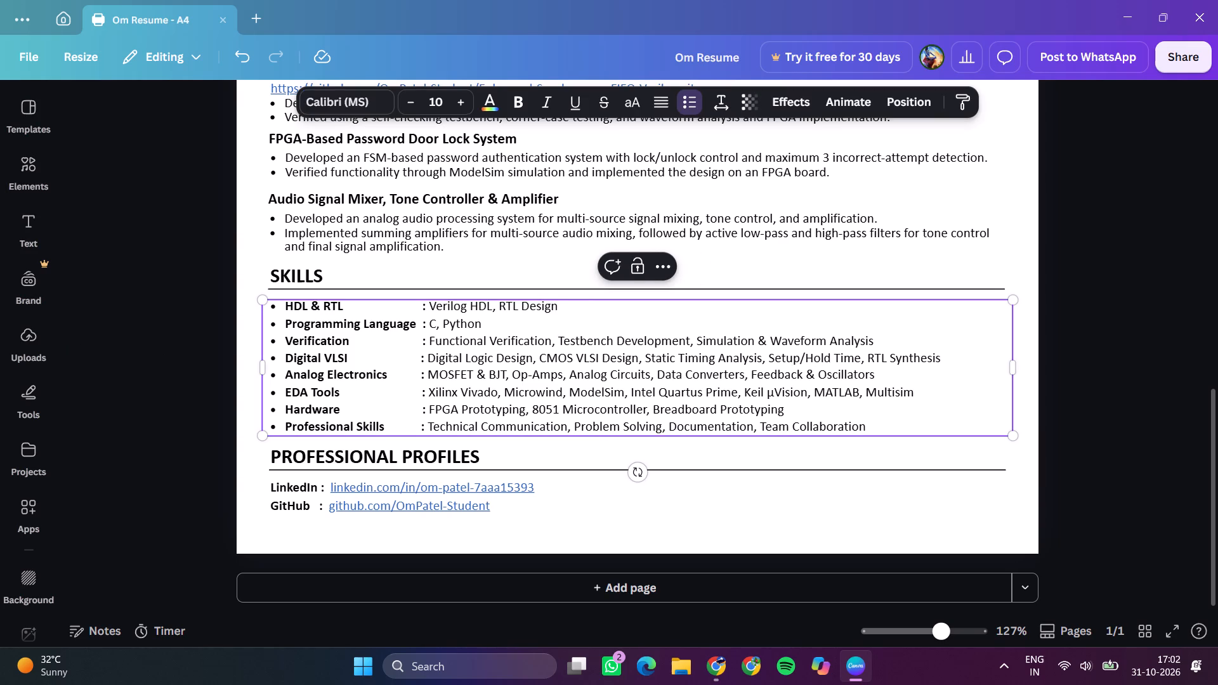
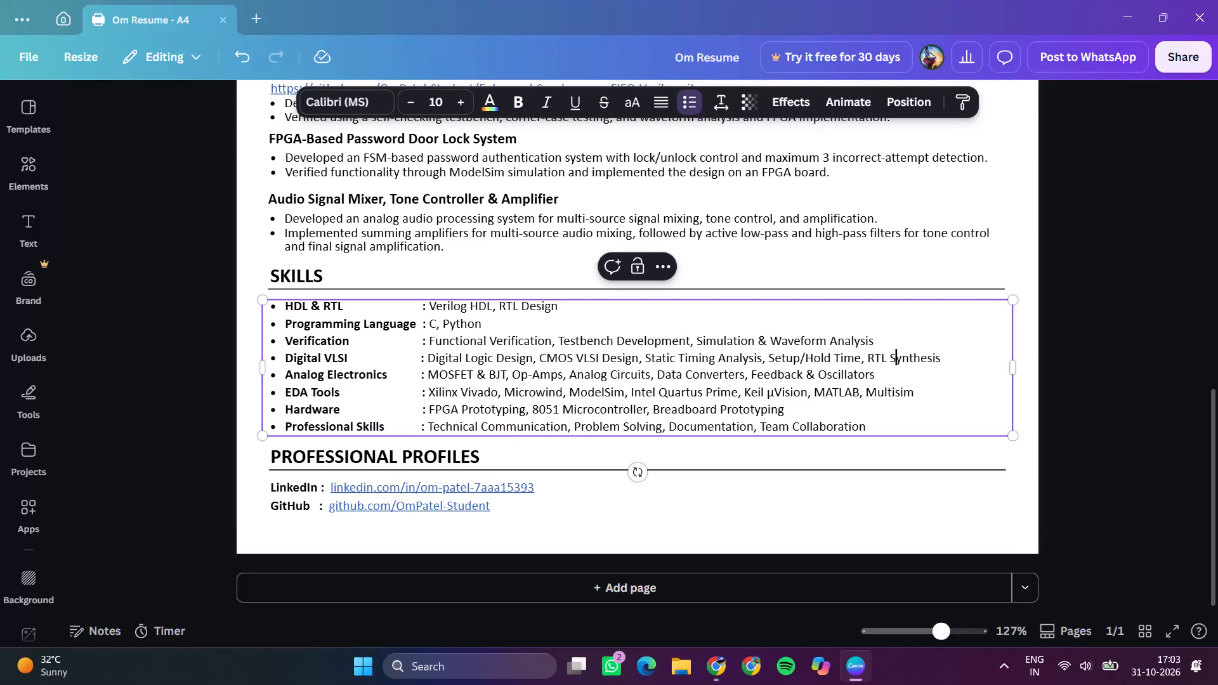
Shorten the "EDA Tools" label in the Skills section to "Tools".
left_click(566, 277)
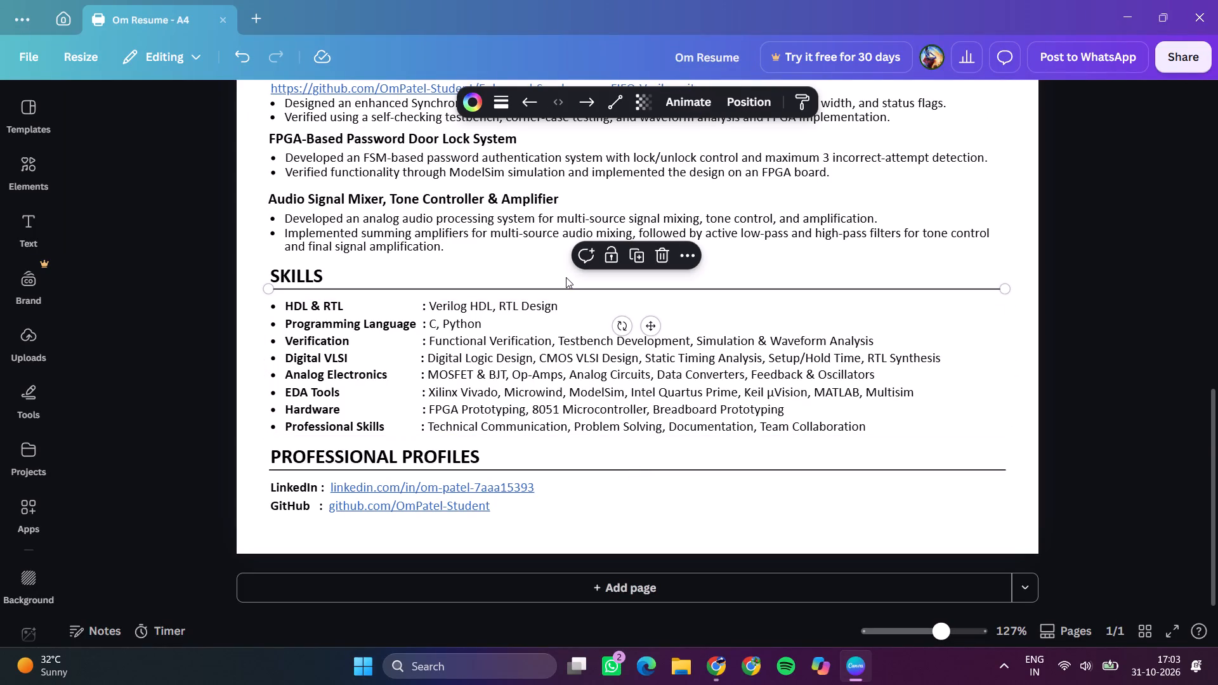
left_click(300, 393)
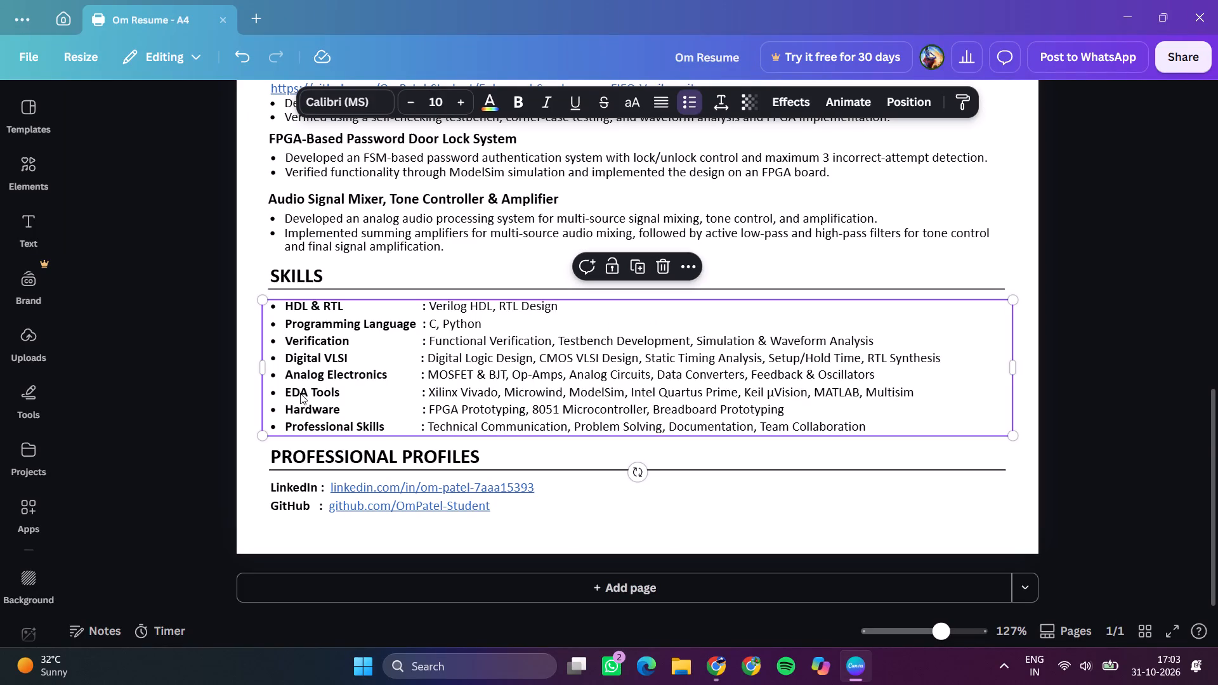
left_click(318, 395)
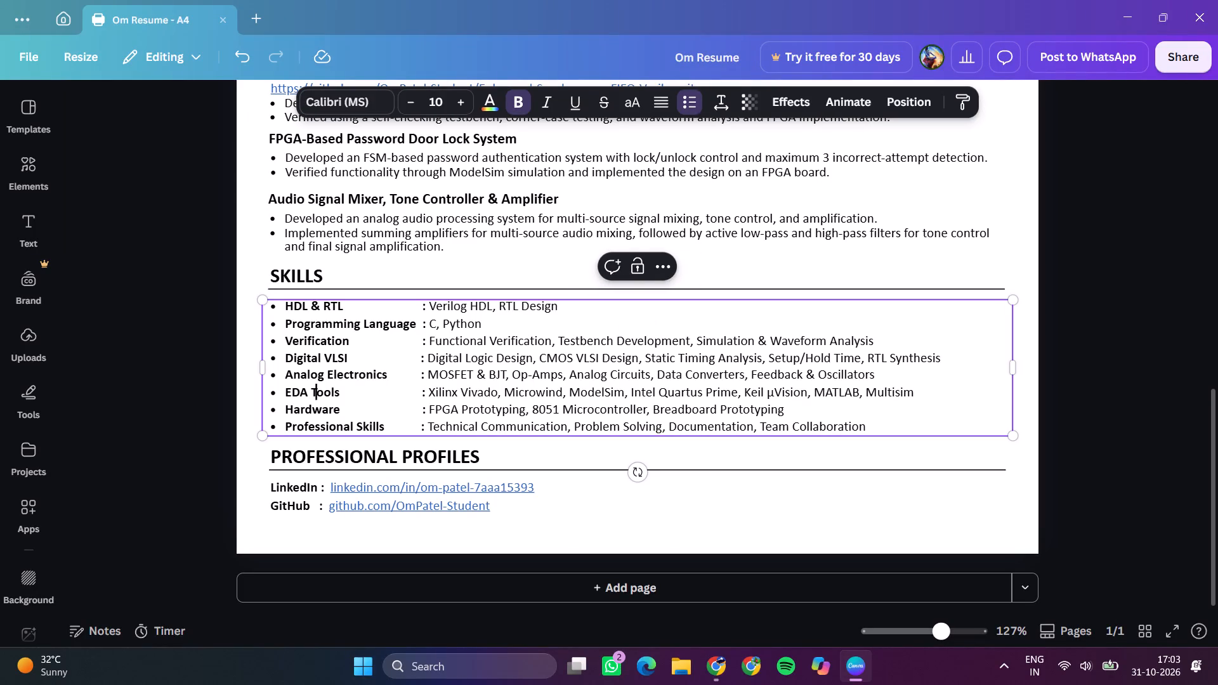
left_click(313, 395)
key("BackSpace")
key("BackSpace")
key("BackSpace")
key("BackSpace")
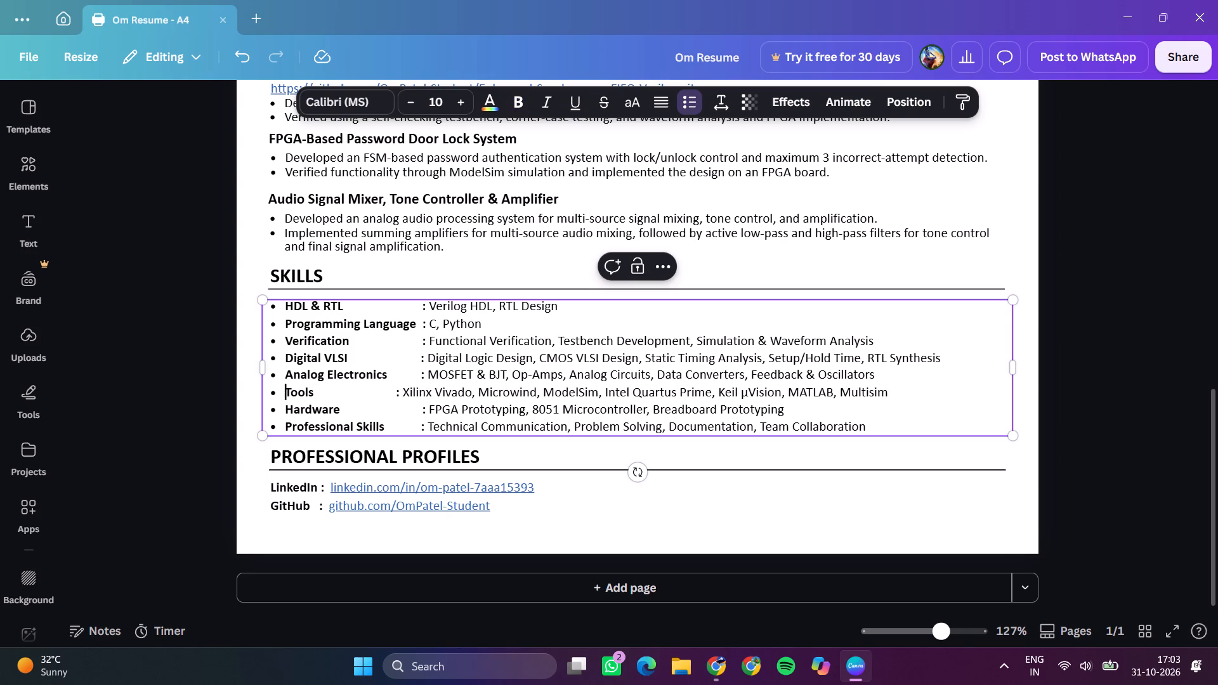
left_click(151, 393)
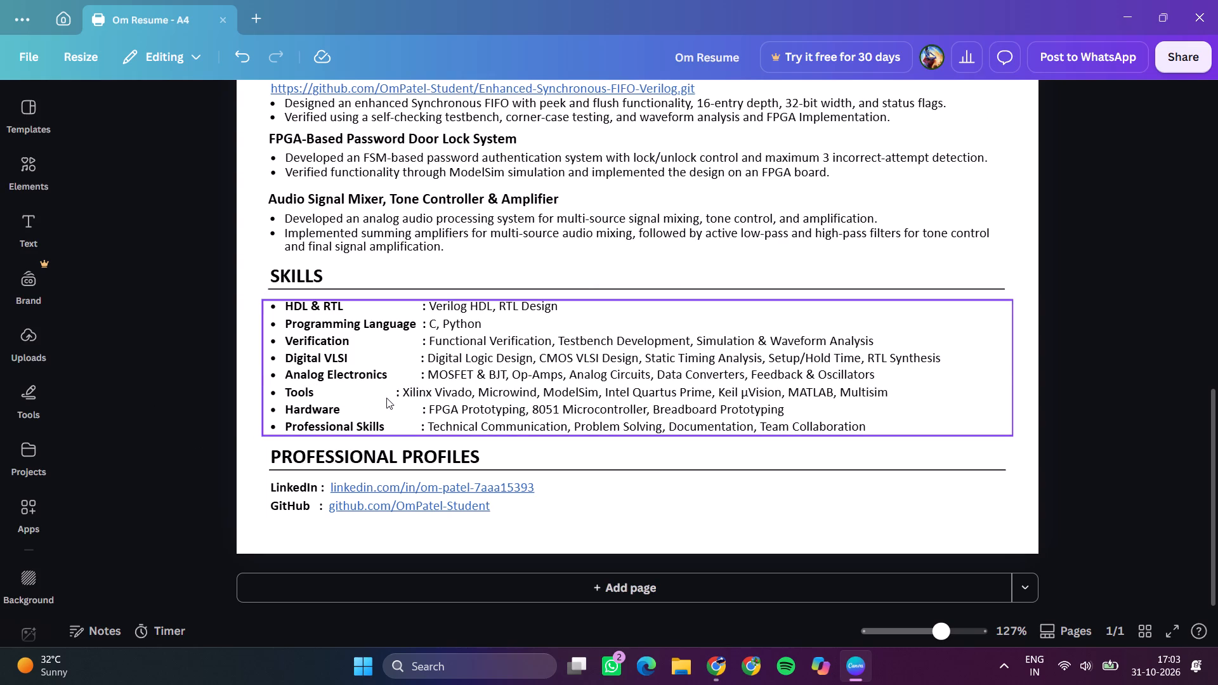
Add spaces before the colon in the Tools line so it lines up with the colons of the other skills.
left_click(386, 398)
left_click(391, 396)
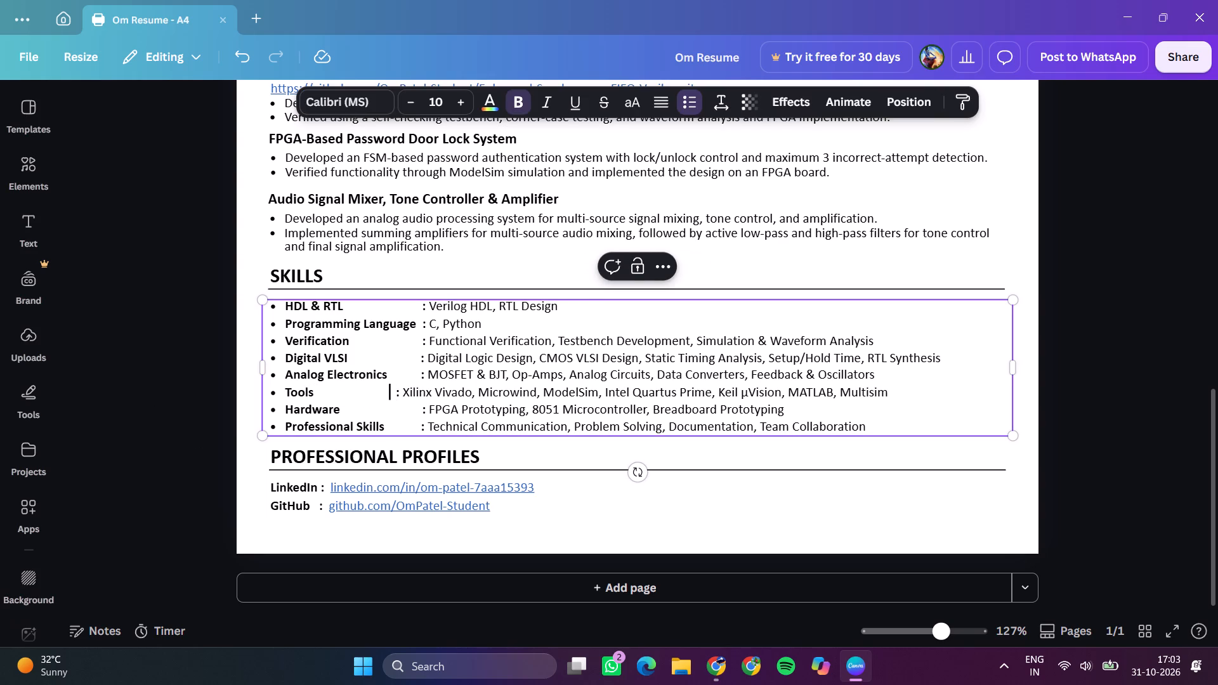
key("space")
key("space")
key("space")
key("space")
key("space")
key("space")
key("space")
key("space")
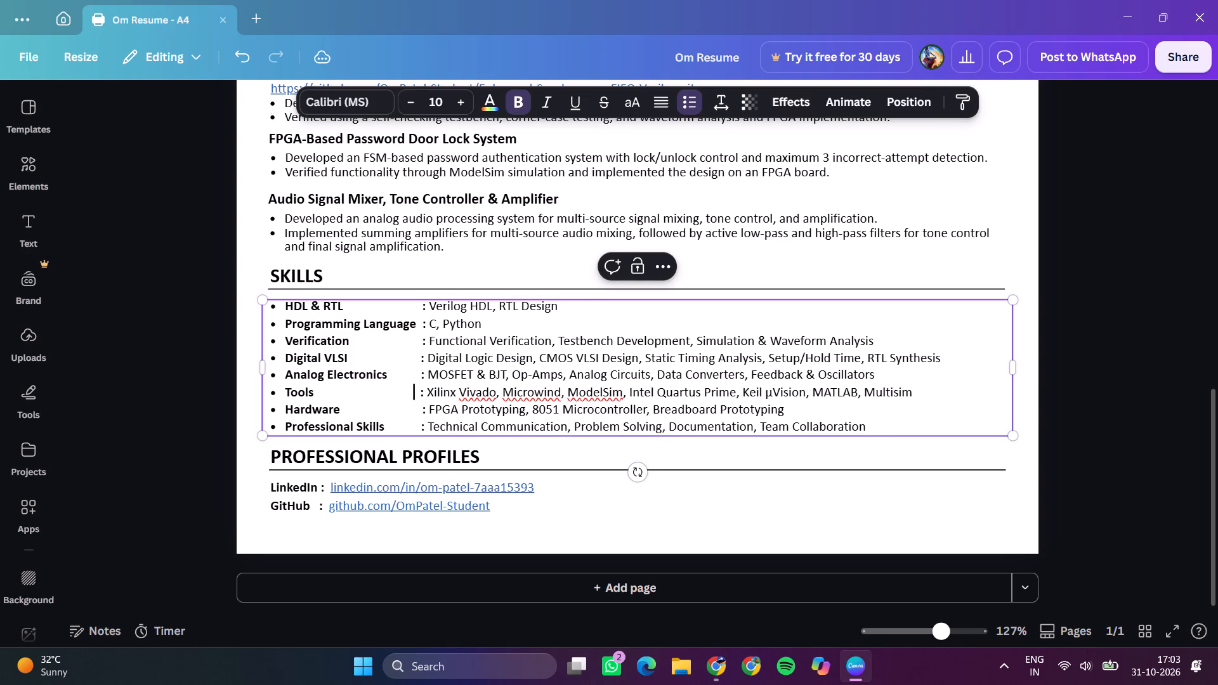
key("space")
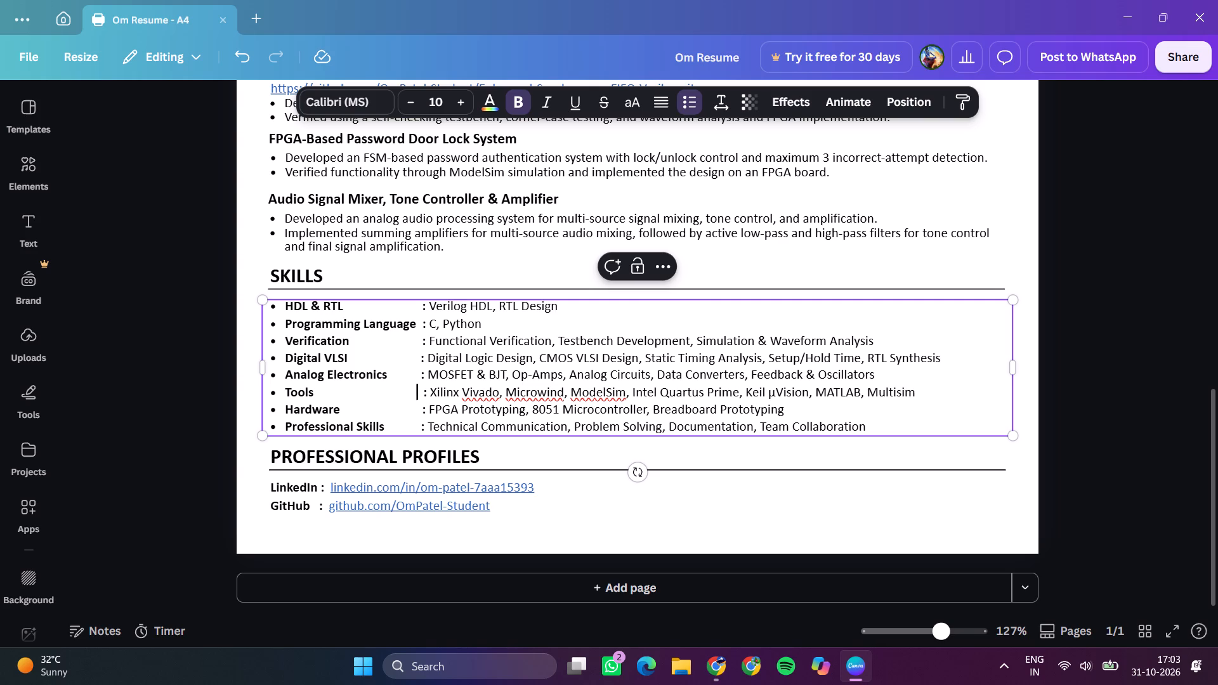
key("BackSpace")
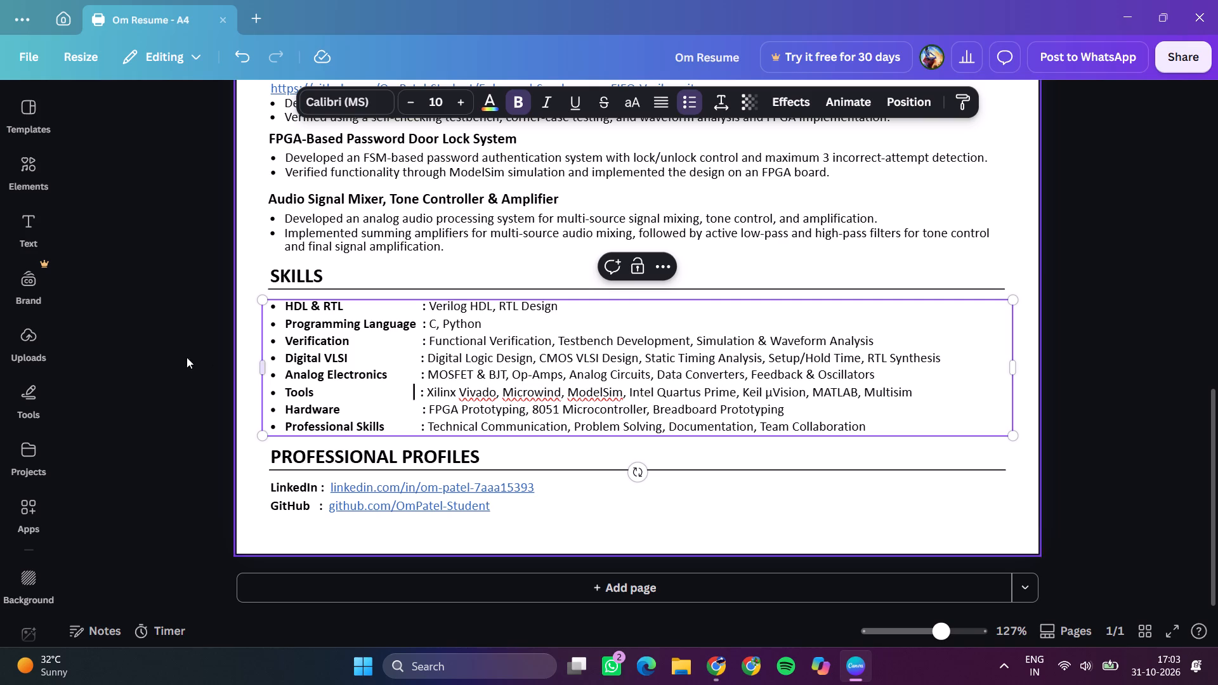
left_click(175, 357)
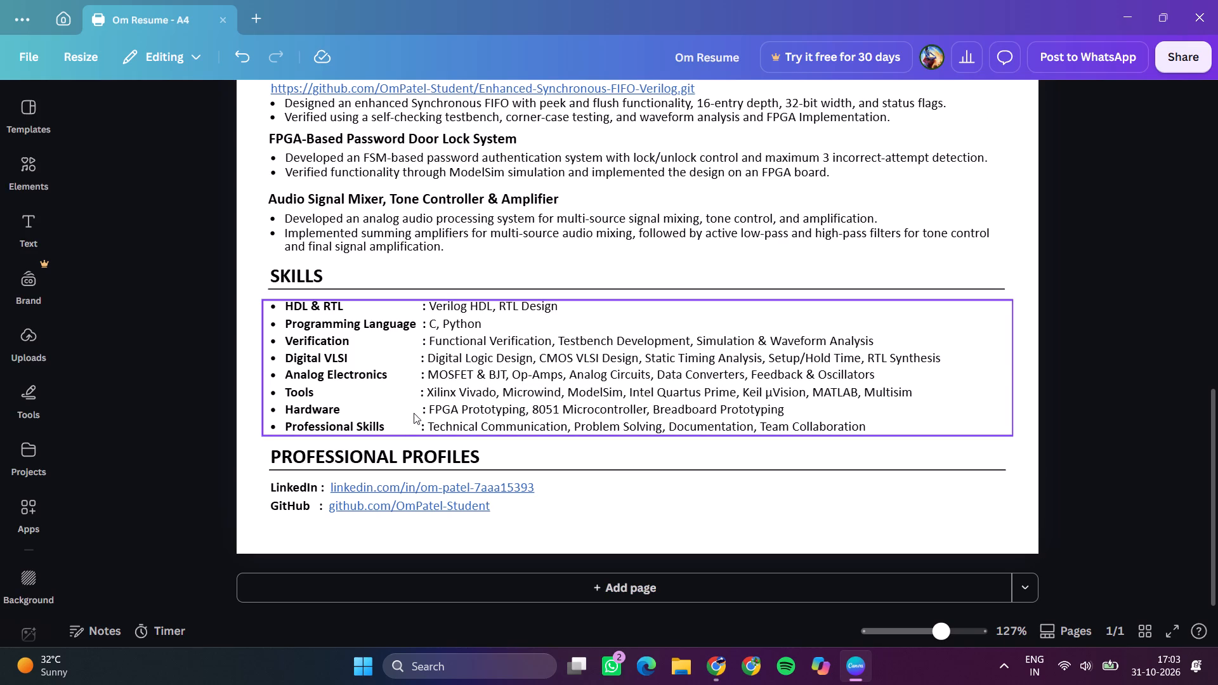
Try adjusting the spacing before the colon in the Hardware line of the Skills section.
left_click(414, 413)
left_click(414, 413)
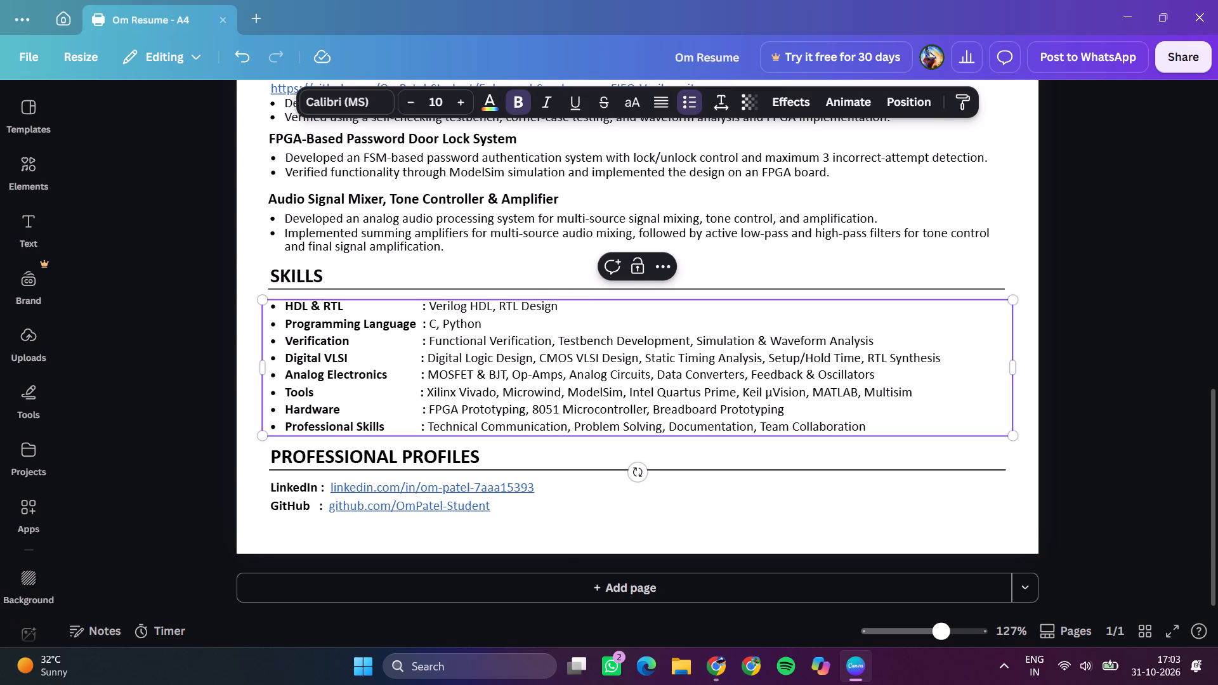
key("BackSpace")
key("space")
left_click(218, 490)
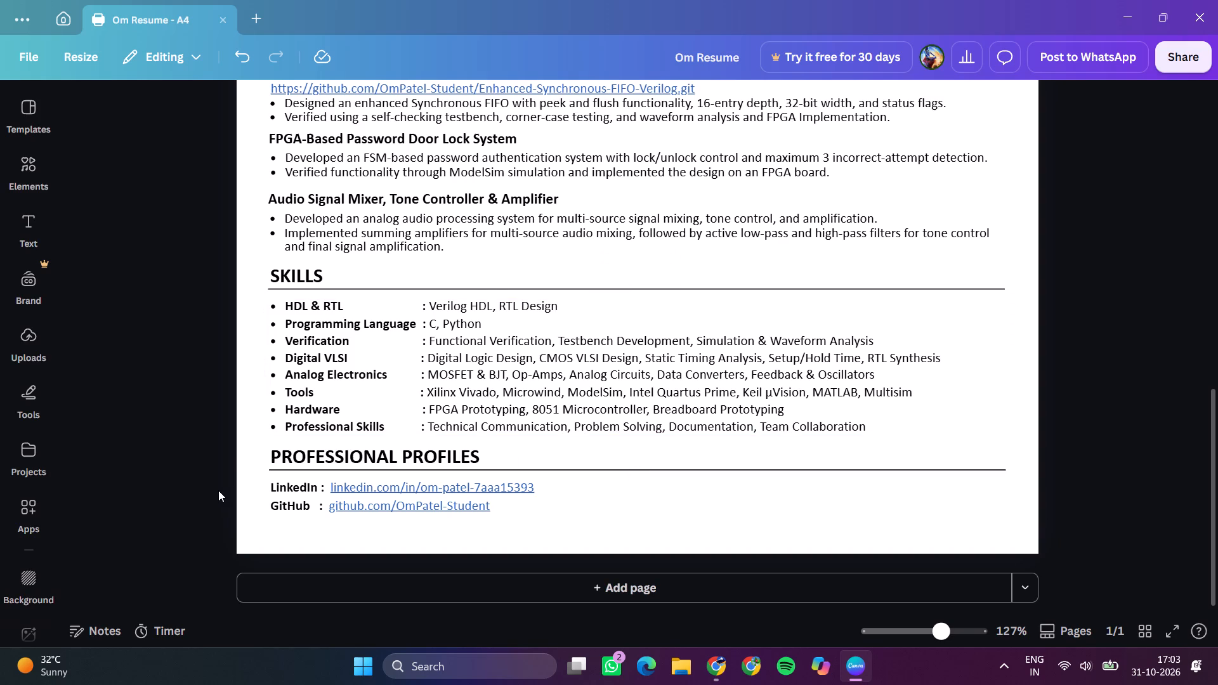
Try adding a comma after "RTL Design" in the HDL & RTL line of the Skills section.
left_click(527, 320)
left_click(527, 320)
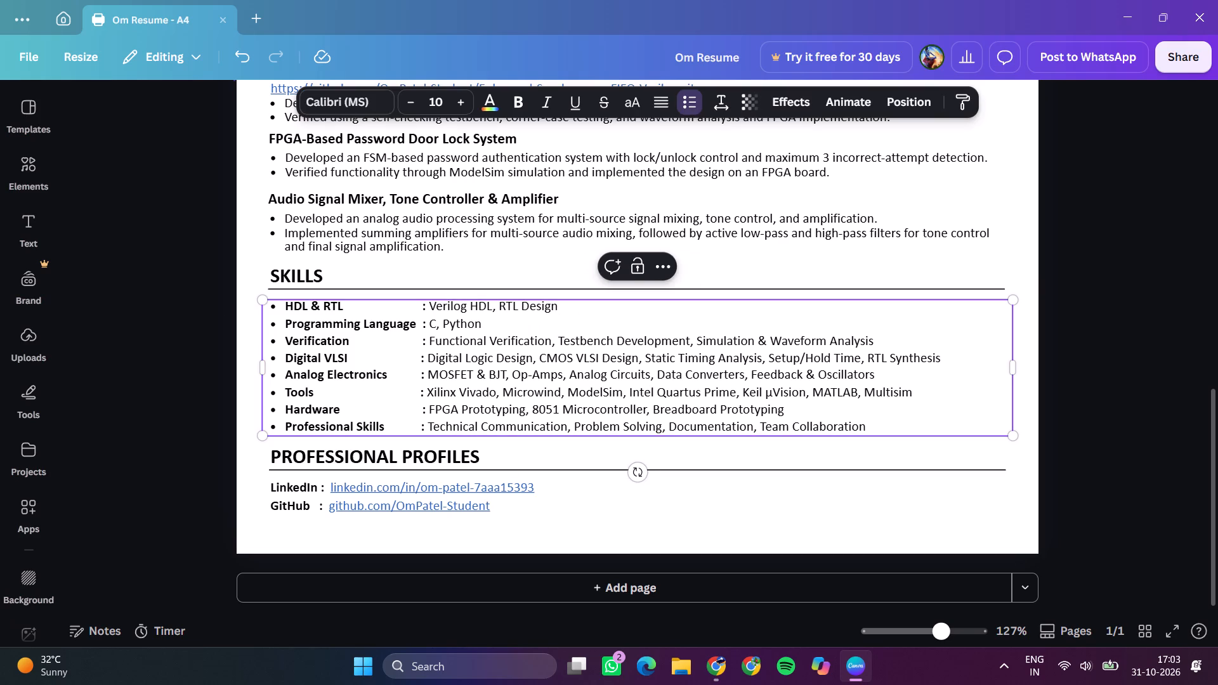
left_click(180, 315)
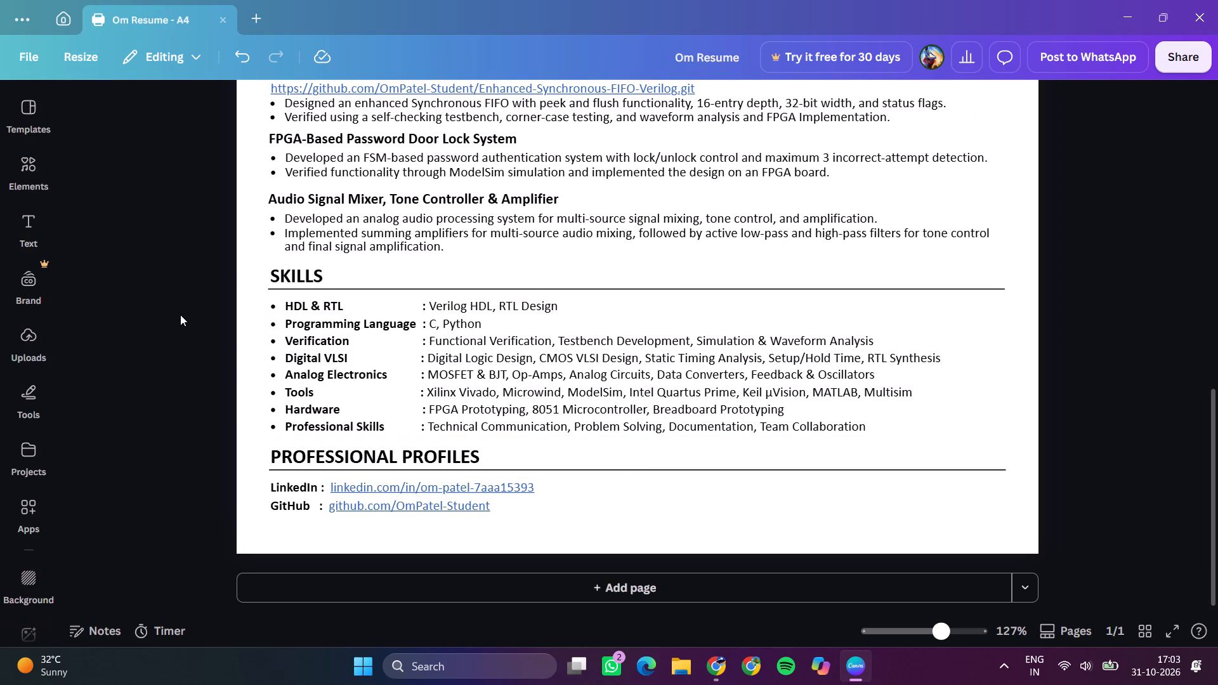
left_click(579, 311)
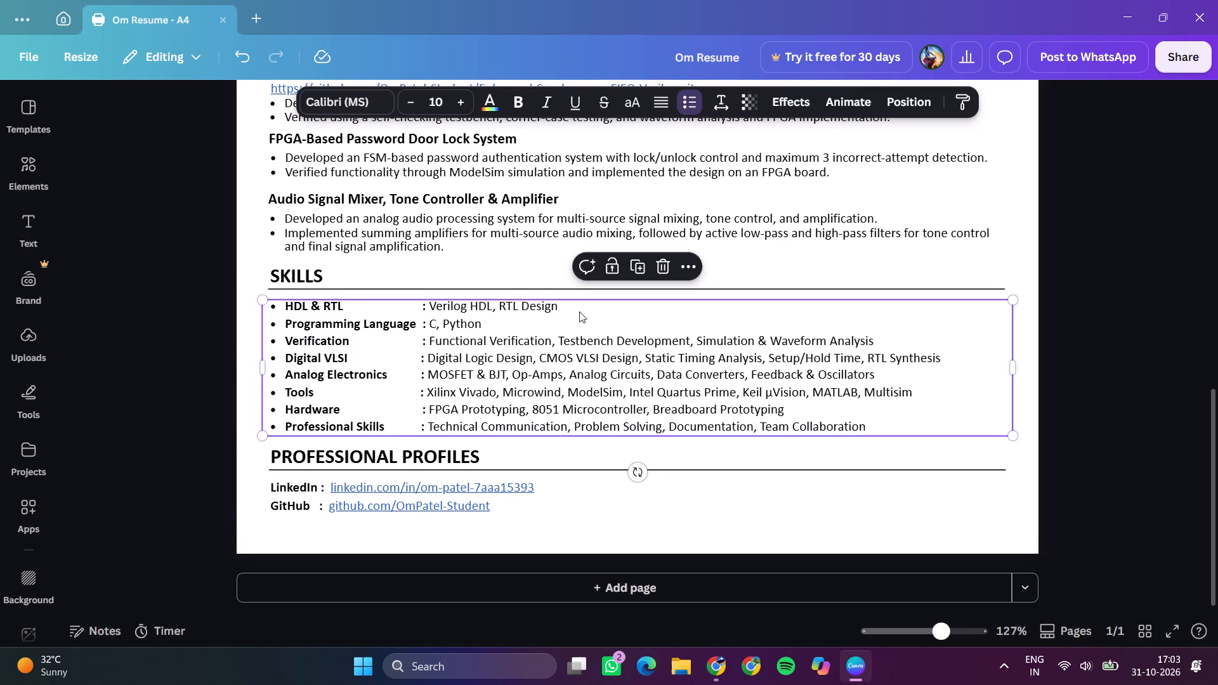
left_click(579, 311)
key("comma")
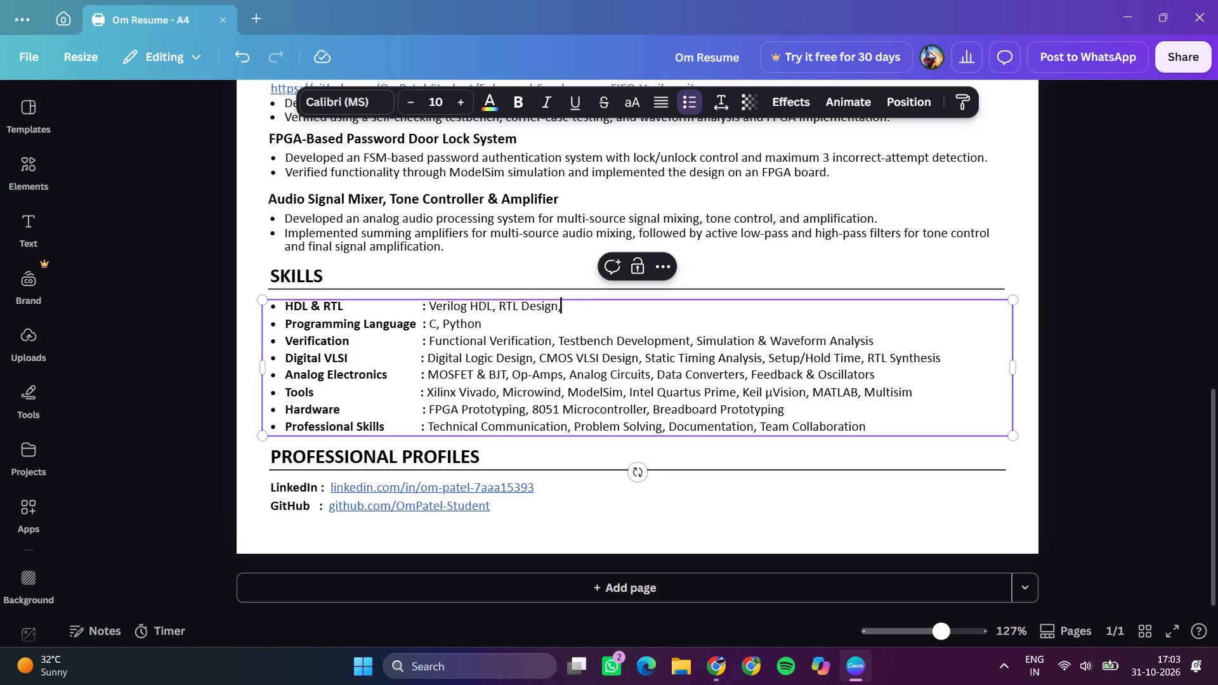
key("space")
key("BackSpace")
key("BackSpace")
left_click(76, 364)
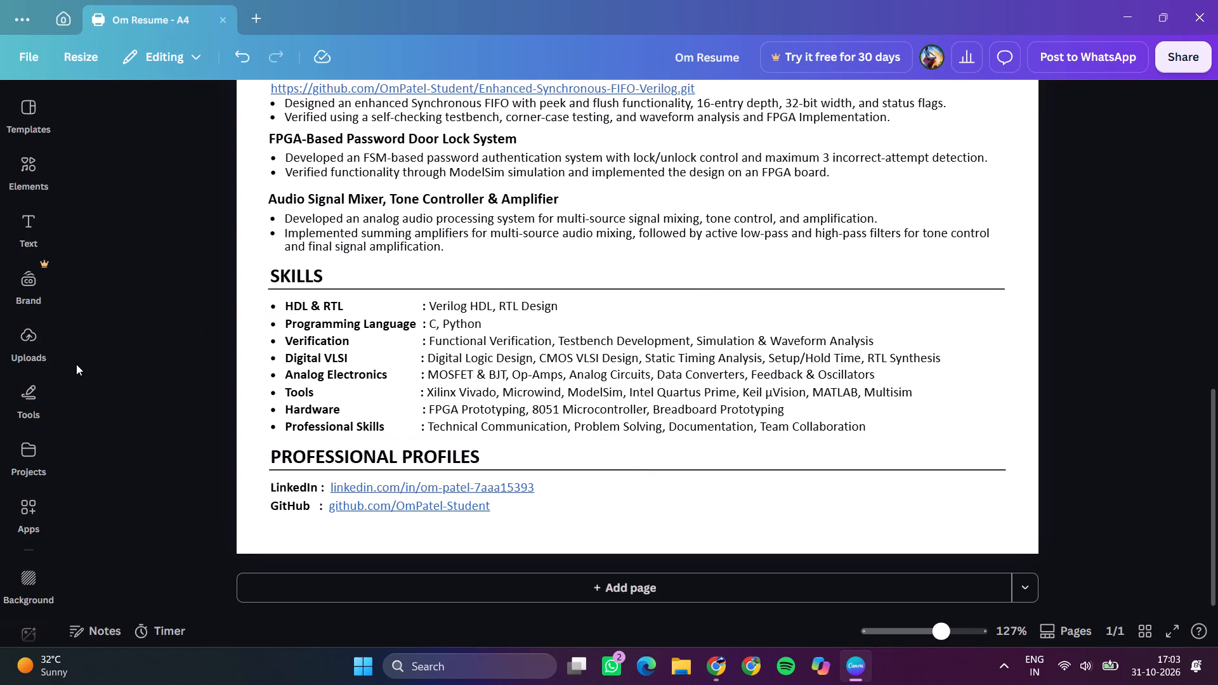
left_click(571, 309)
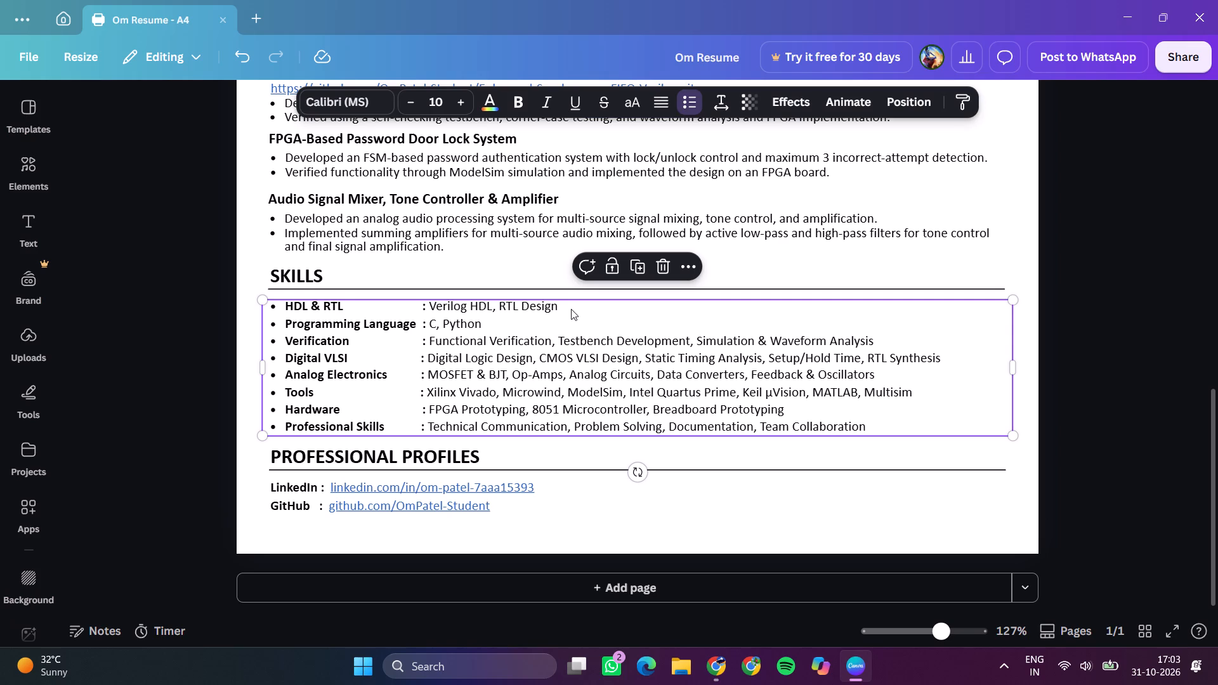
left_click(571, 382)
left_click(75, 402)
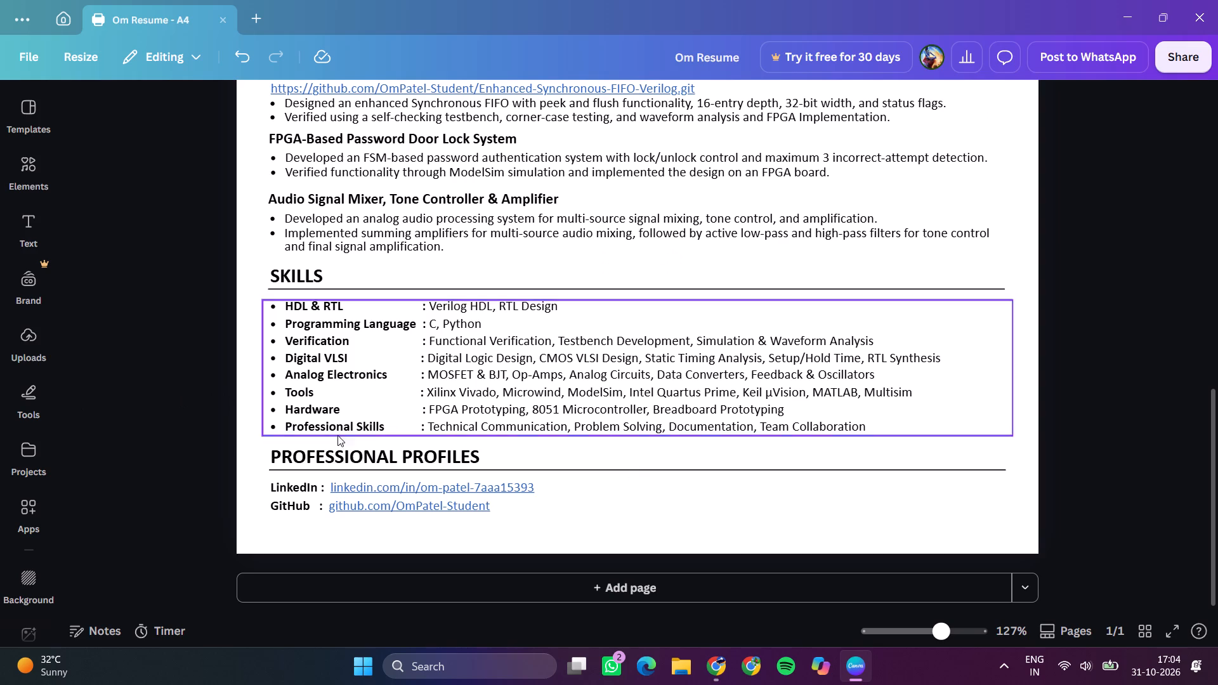
Remove "Setup/Hold Time" from the Digital VLSI line, leaving a single comma between "Static Timing Analysis" and "RTL Synthesis".
scroll(518, 398, "up", 1)
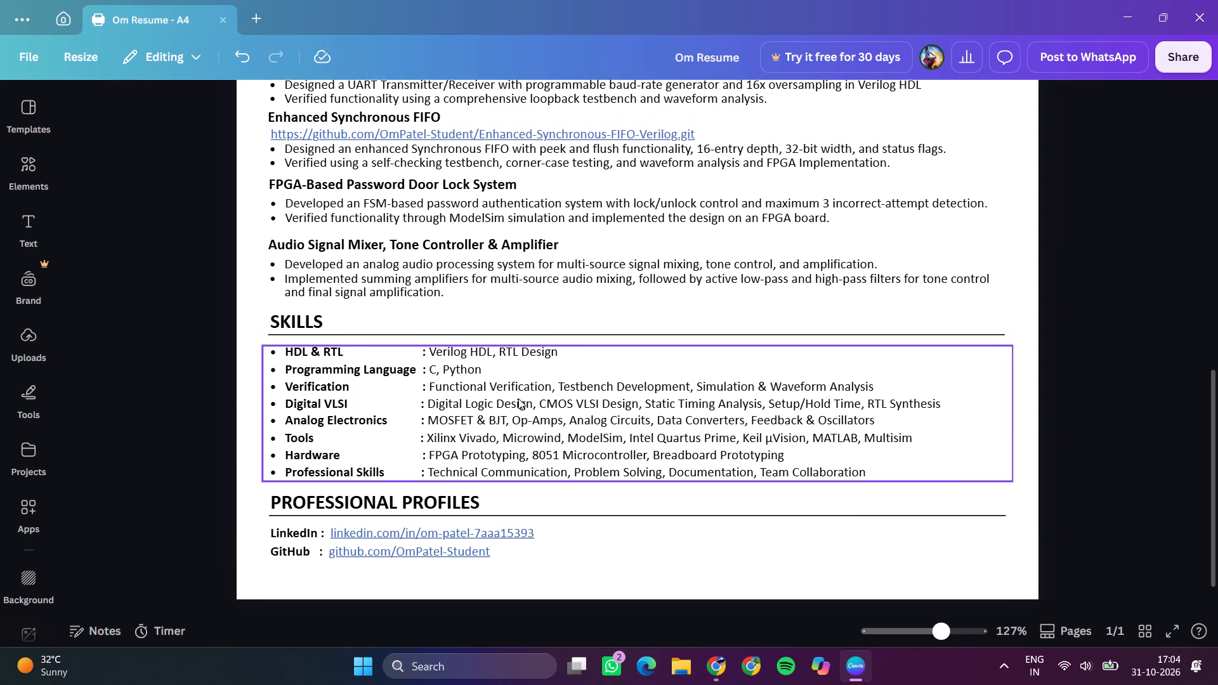
scroll(518, 398, "up", 2)
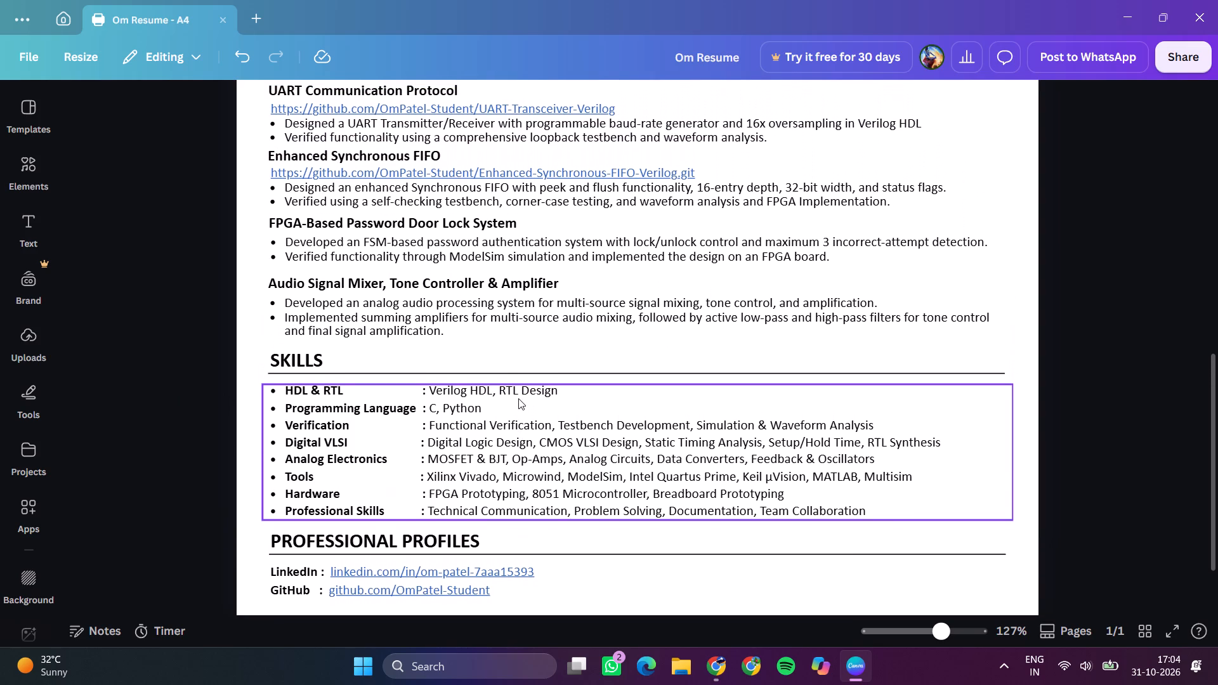
left_click(726, 450)
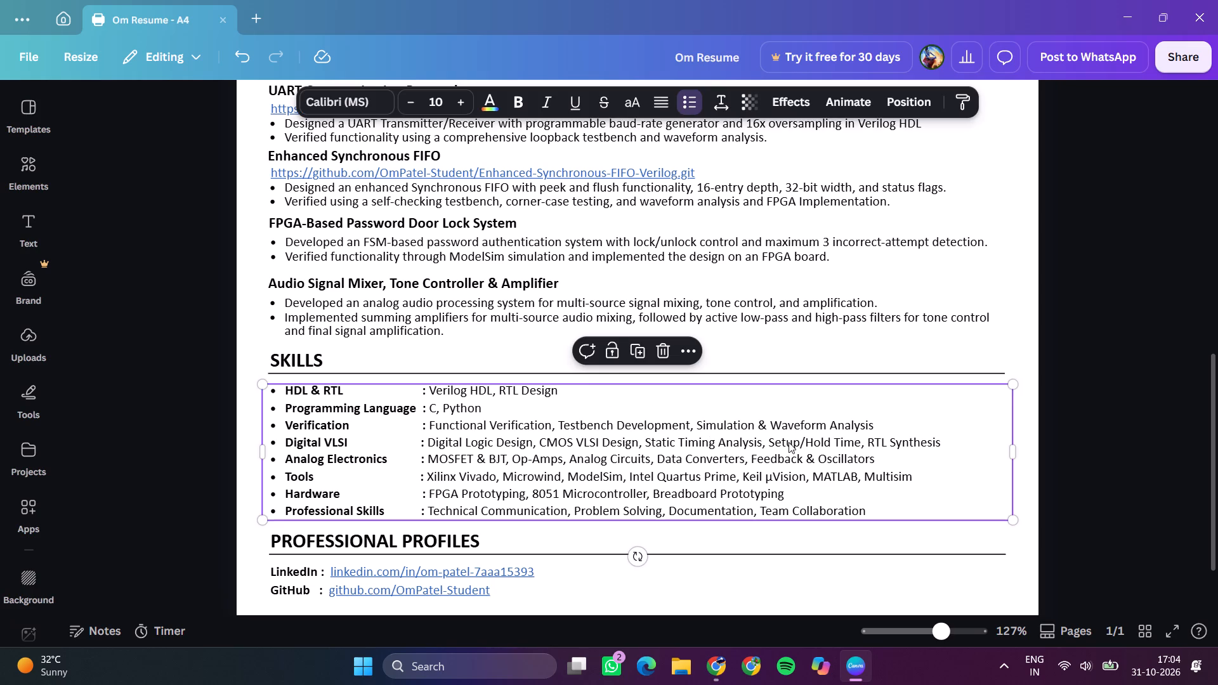
left_click(789, 442)
left_click(855, 441)
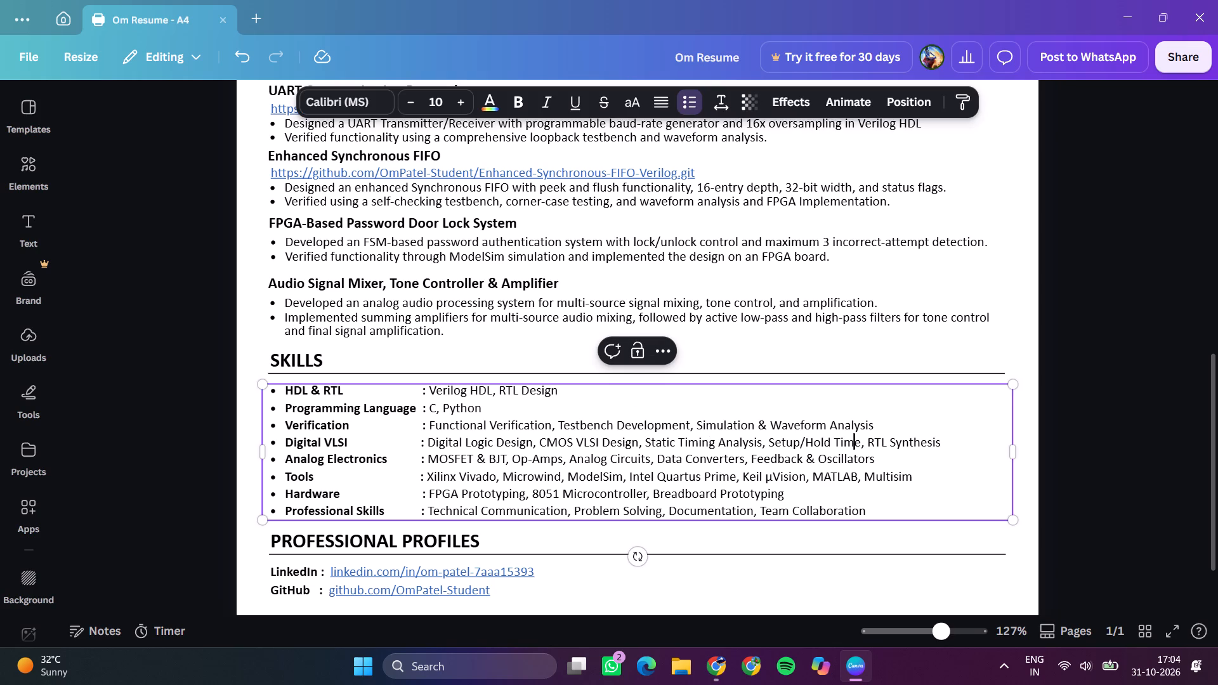
key("Right")
key("BackSpace")
key("BackSpace")
key("BackSpace")
key("BackSpace")
key("BackSpace")
key("BackSpace")
key("BackSpace")
key("BackSpace")
key("BackSpace")
key("BackSpace")
key("BackSpace")
key("BackSpace")
key("BackSpace")
key("BackSpace")
key("BackSpace")
key("BackSpace")
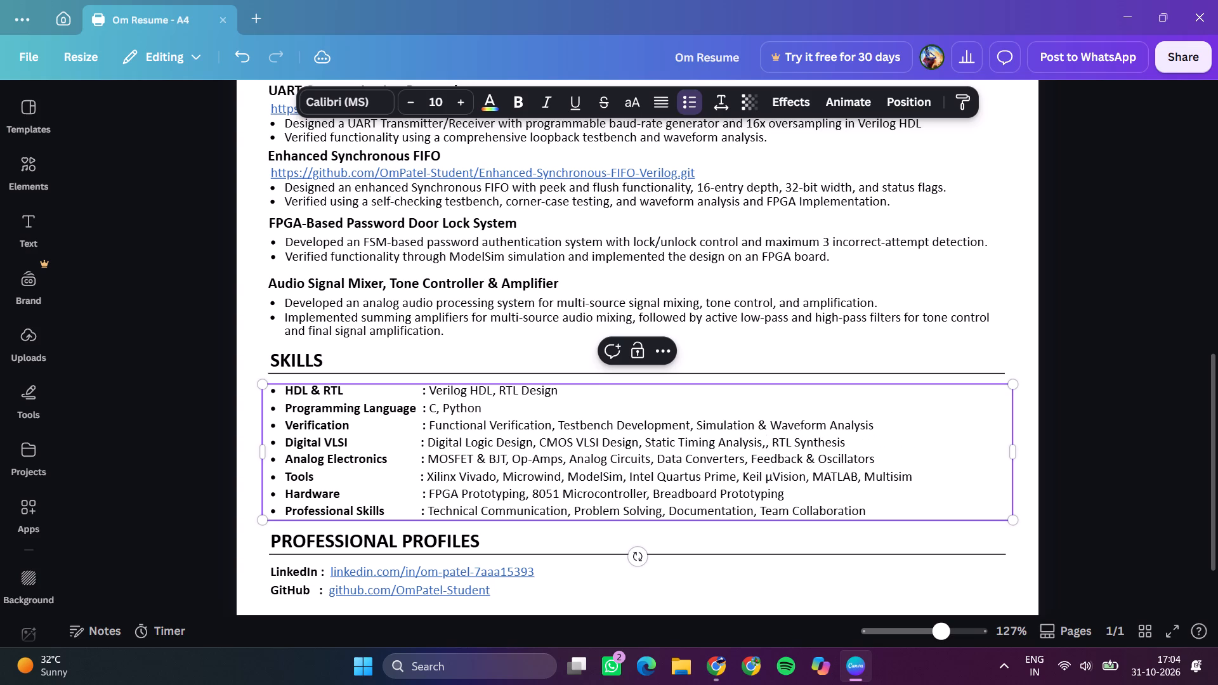
key("BackSpace")
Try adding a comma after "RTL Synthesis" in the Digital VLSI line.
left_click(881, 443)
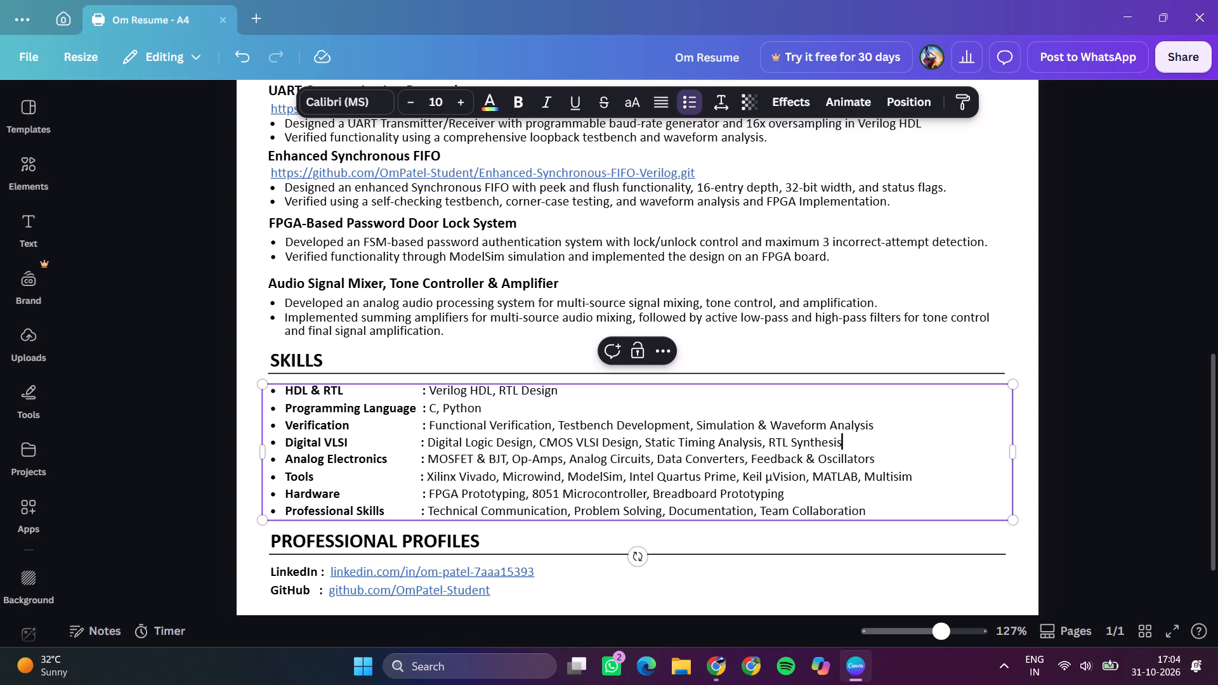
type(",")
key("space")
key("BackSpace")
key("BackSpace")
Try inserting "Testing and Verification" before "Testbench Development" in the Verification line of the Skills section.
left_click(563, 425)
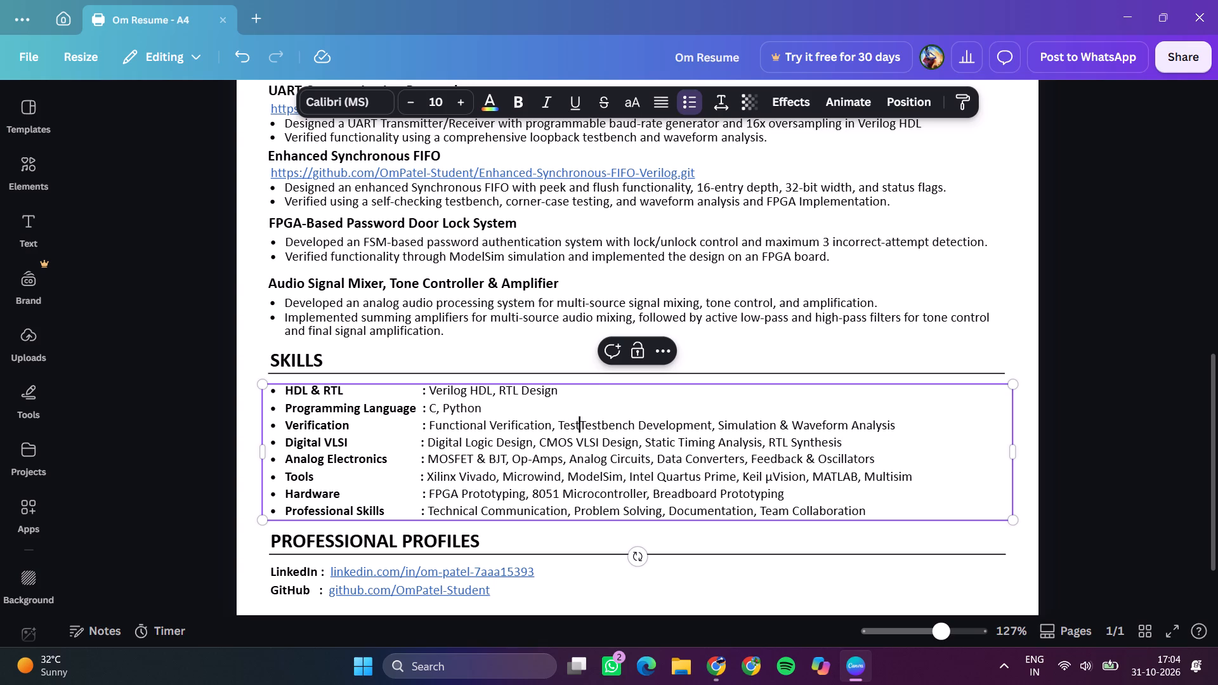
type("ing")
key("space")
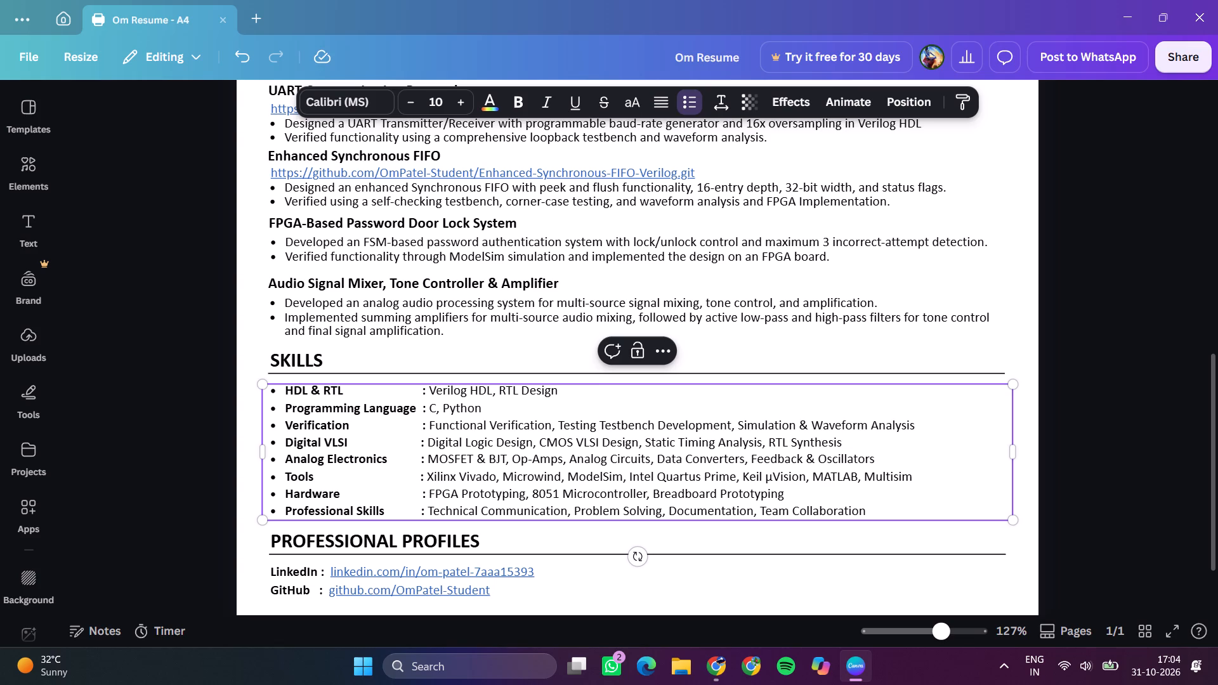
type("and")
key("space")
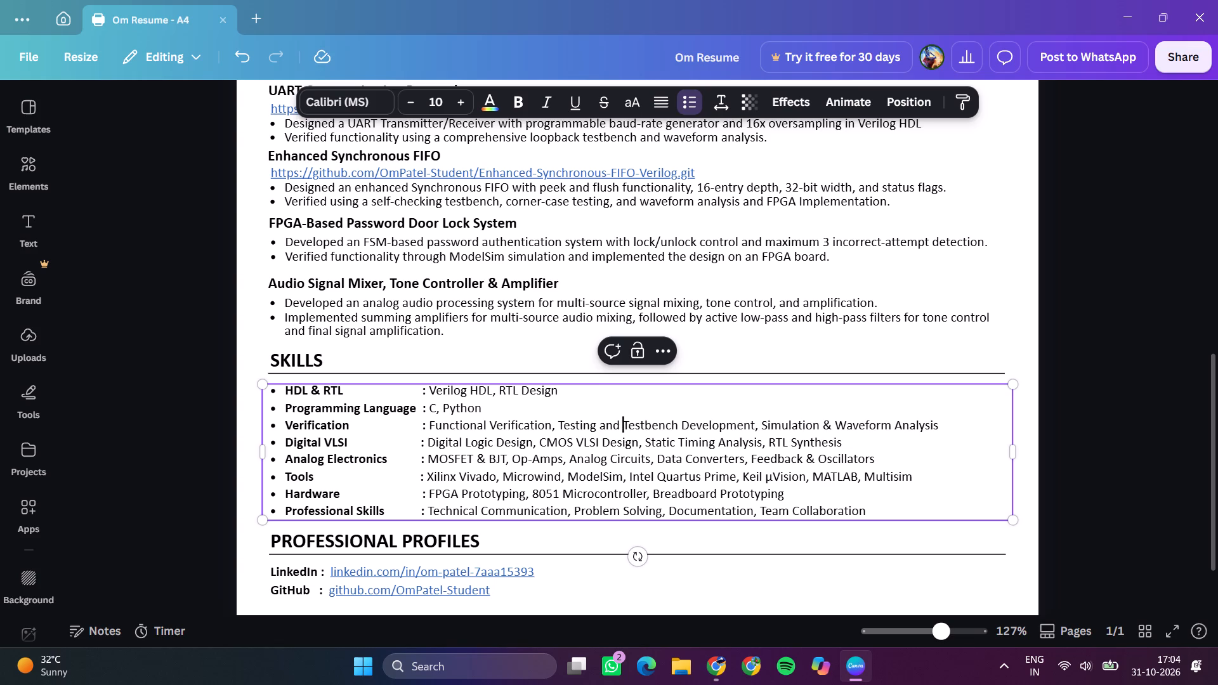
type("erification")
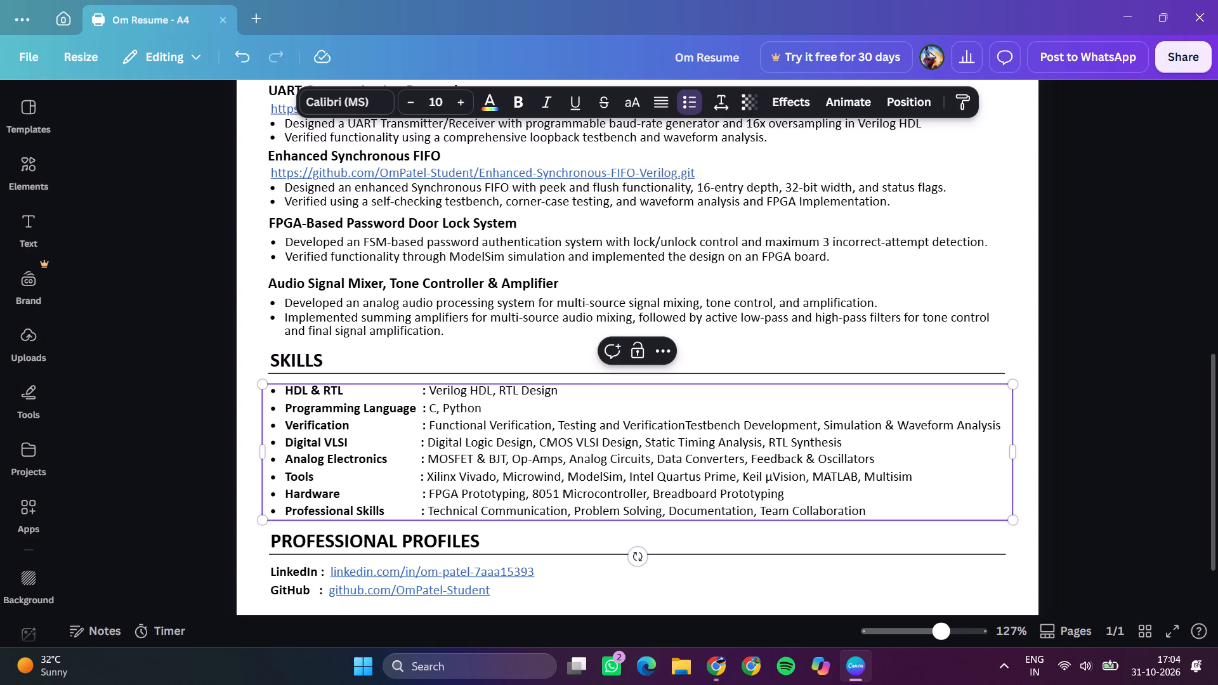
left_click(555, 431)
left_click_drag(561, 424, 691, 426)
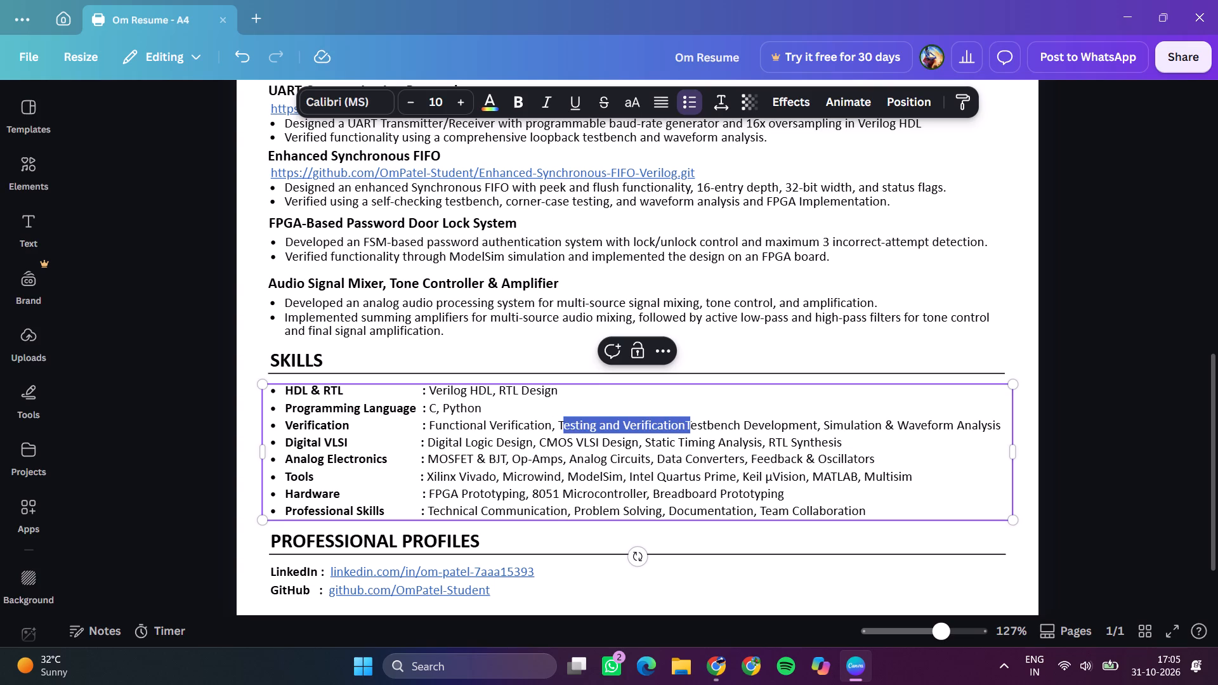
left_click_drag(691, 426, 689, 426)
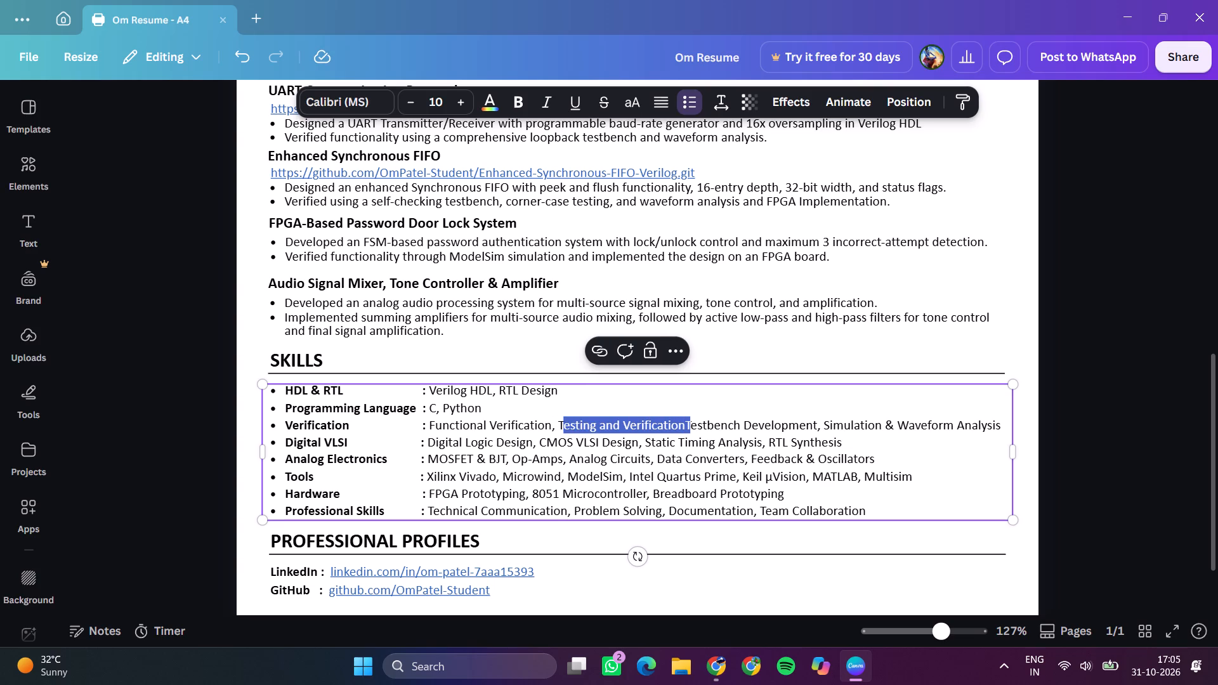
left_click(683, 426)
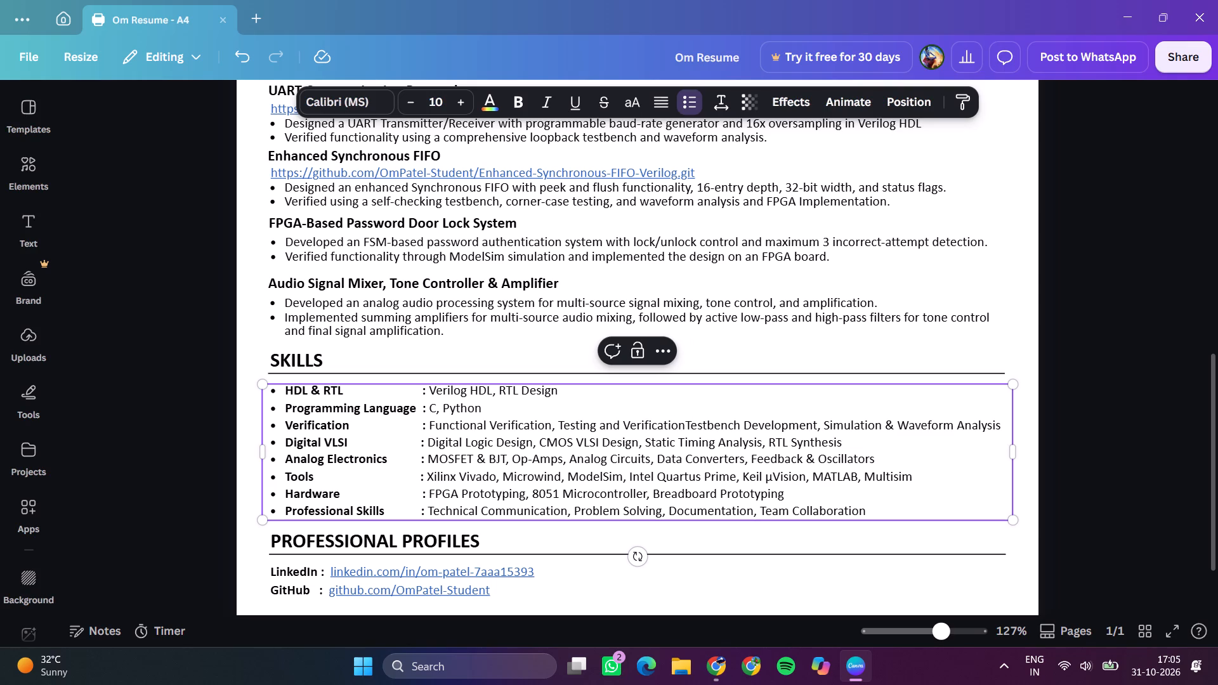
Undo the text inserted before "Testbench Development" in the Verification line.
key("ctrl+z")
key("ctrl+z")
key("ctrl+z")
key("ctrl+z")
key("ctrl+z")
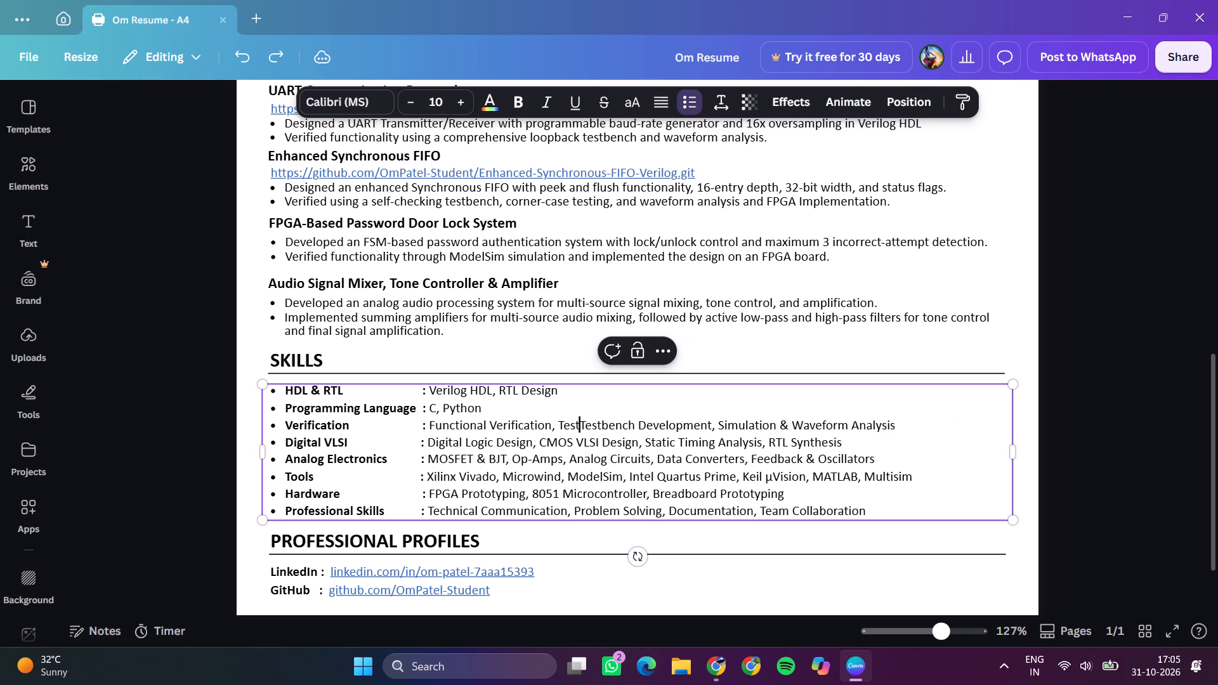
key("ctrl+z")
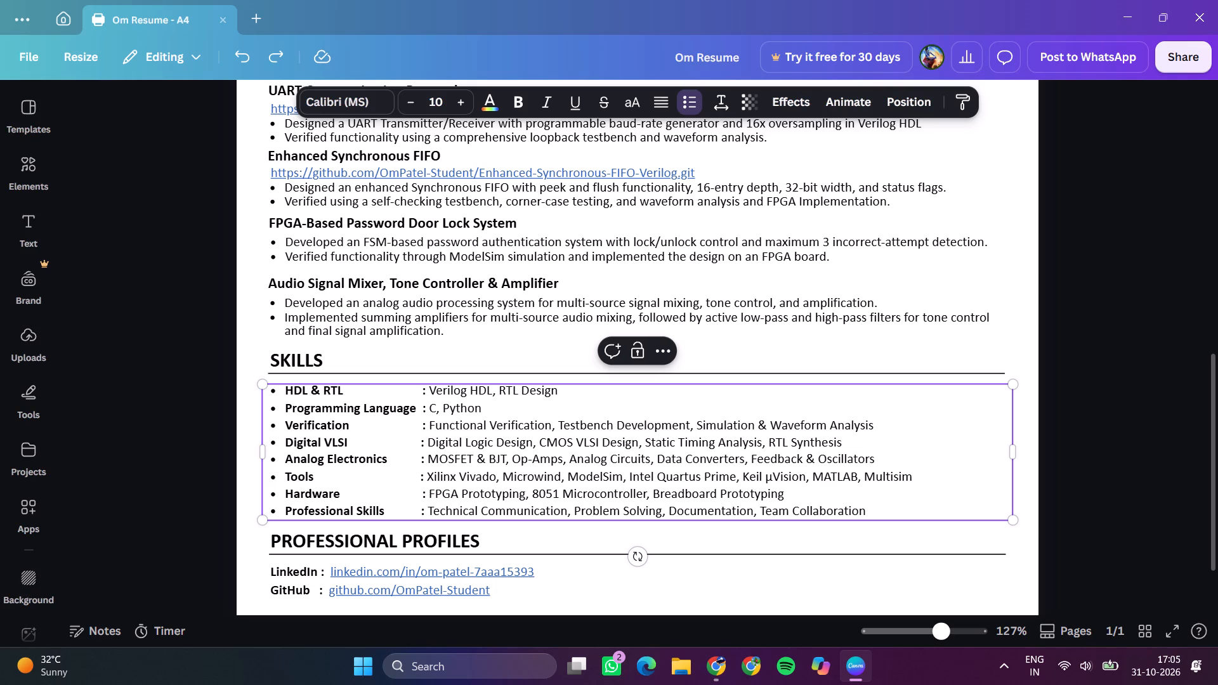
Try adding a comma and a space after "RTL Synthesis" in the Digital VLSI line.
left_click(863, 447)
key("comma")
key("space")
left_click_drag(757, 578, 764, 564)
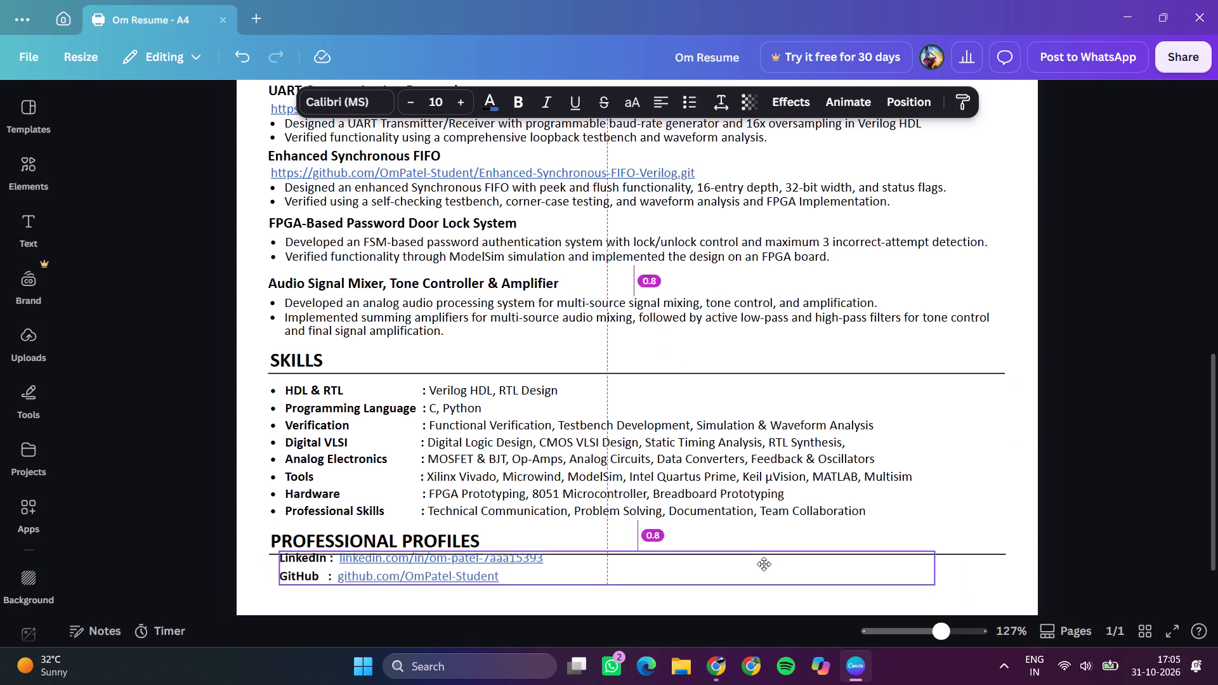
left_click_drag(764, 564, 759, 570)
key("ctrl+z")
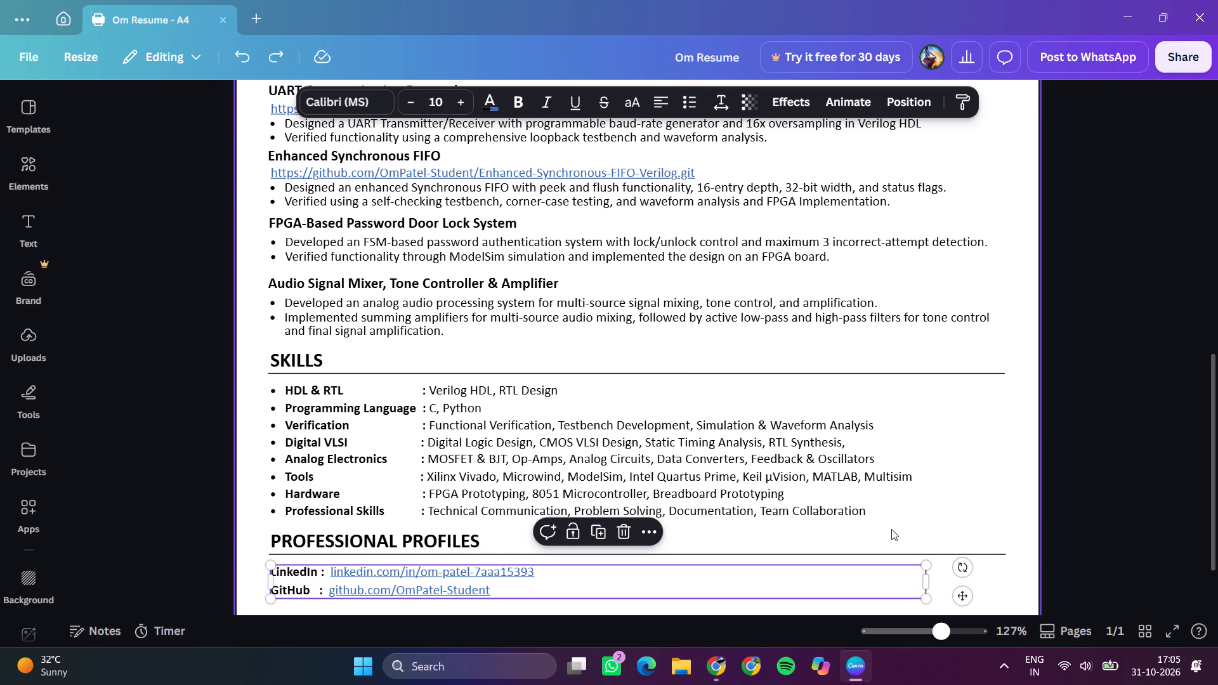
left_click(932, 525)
Insert "Testing and Verification of Circuits, " before "Static Timing Analysis" in the Digital VLSI line.
left_click(691, 451)
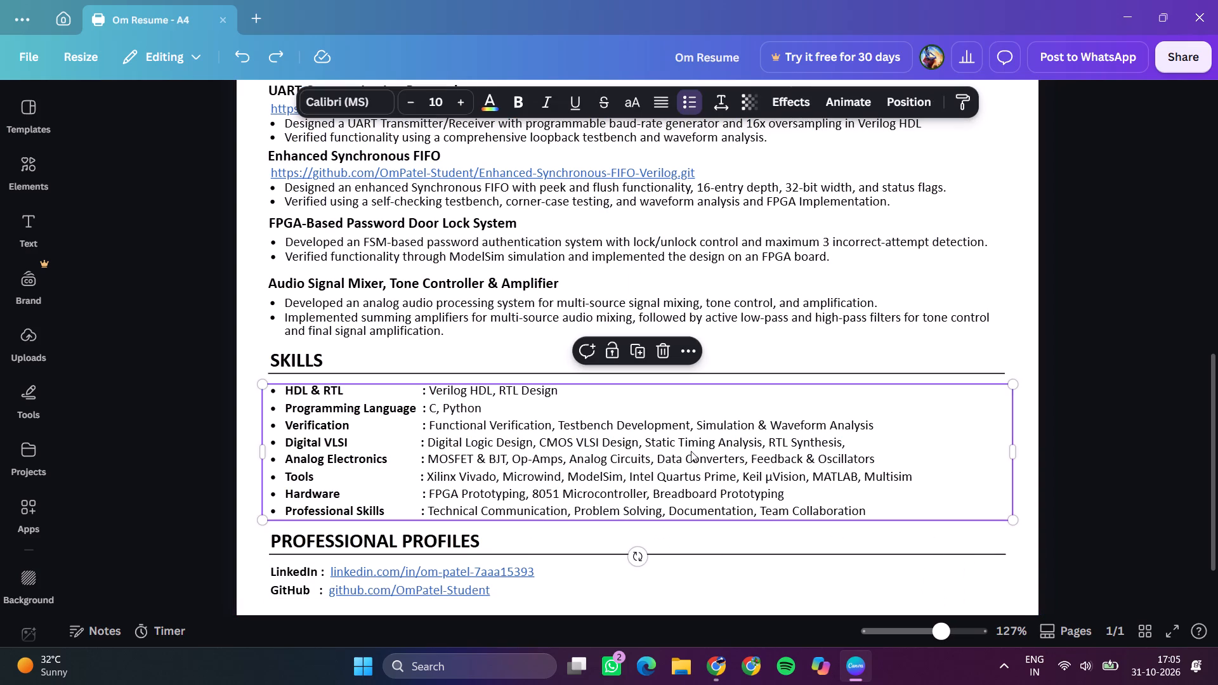
left_click(531, 446)
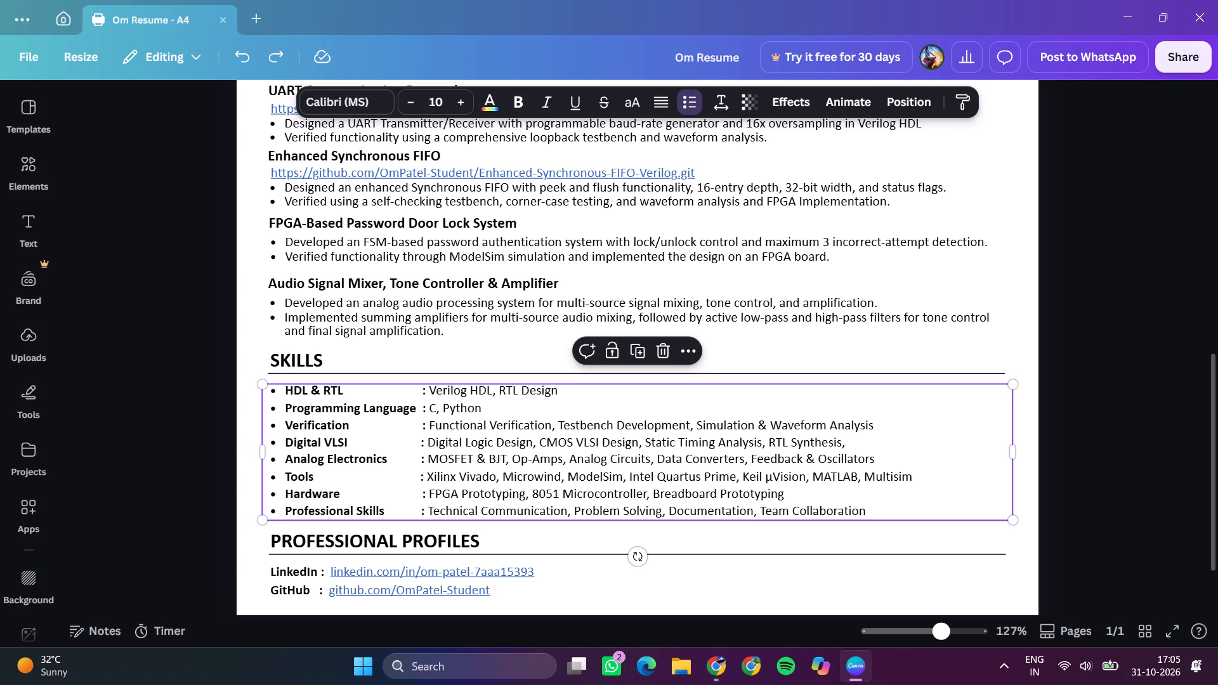
left_click(535, 441)
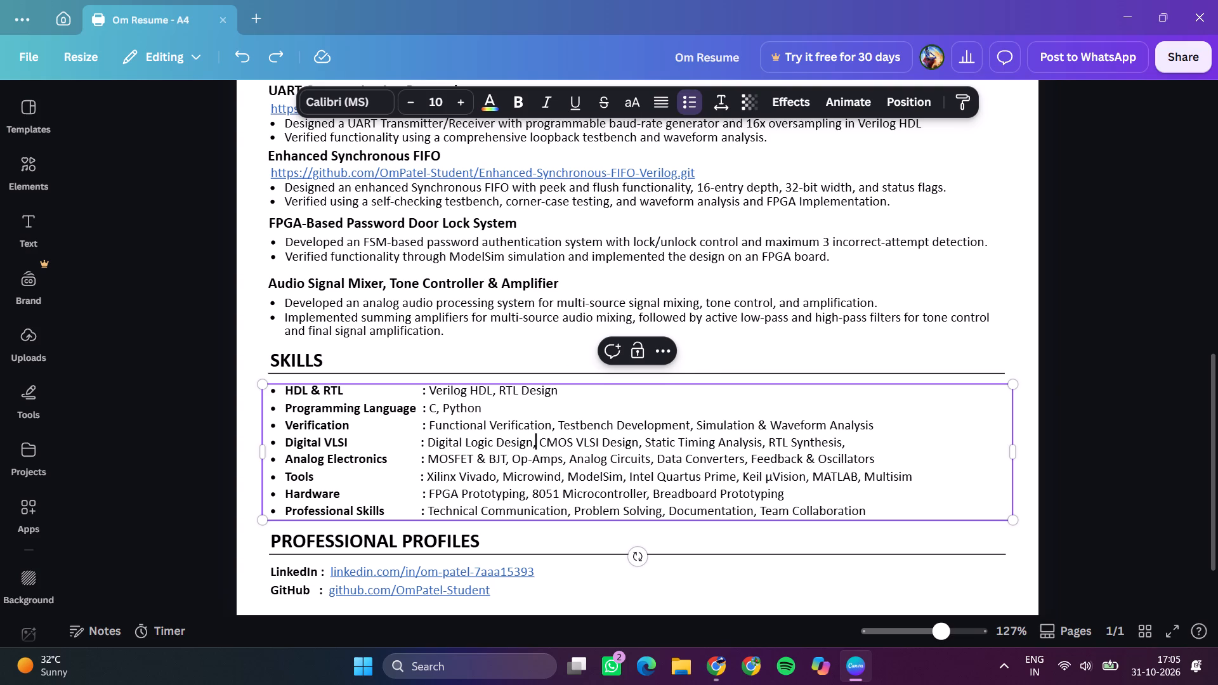
left_click(848, 440)
left_click(768, 441)
left_click(645, 446)
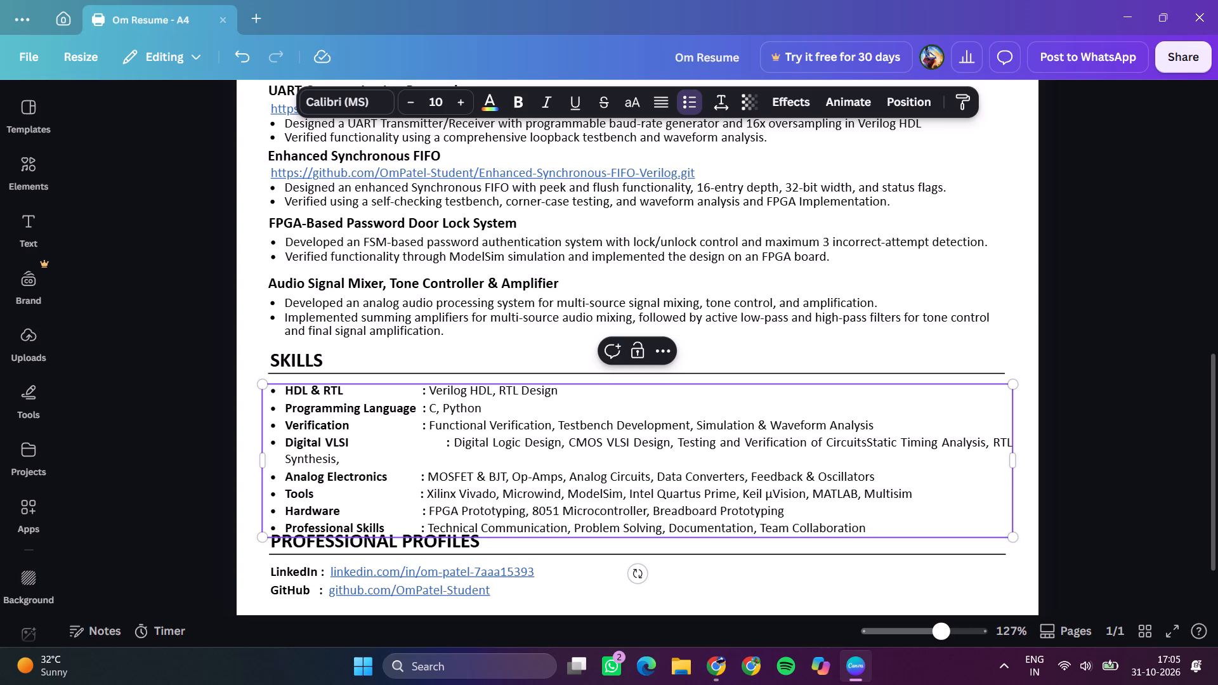
type(",")
key("space")
Remove the trailing comma from the Digital VLSI line, trimming its end back to "RTL Synthe".
left_click(812, 454)
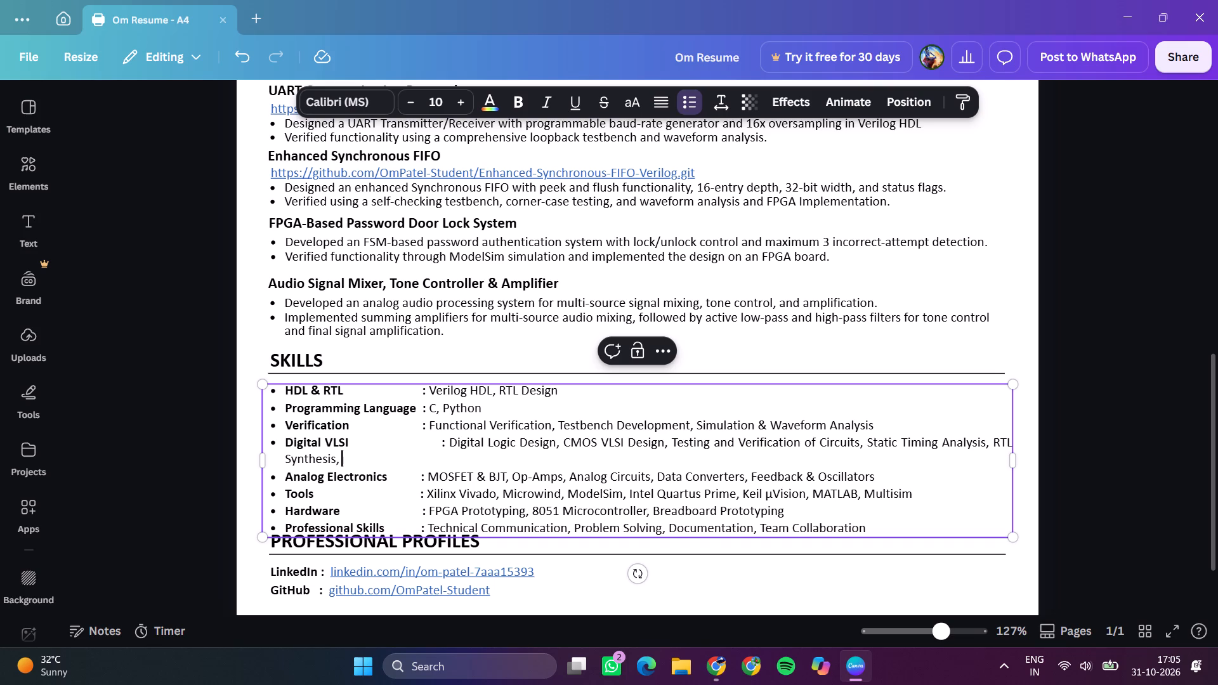
key("BackSpace")
key("BackSpace")
key("BackSpace")
key("BackSpace")
key("BackSpace")
key("BackSpace")
key("BackSpace")
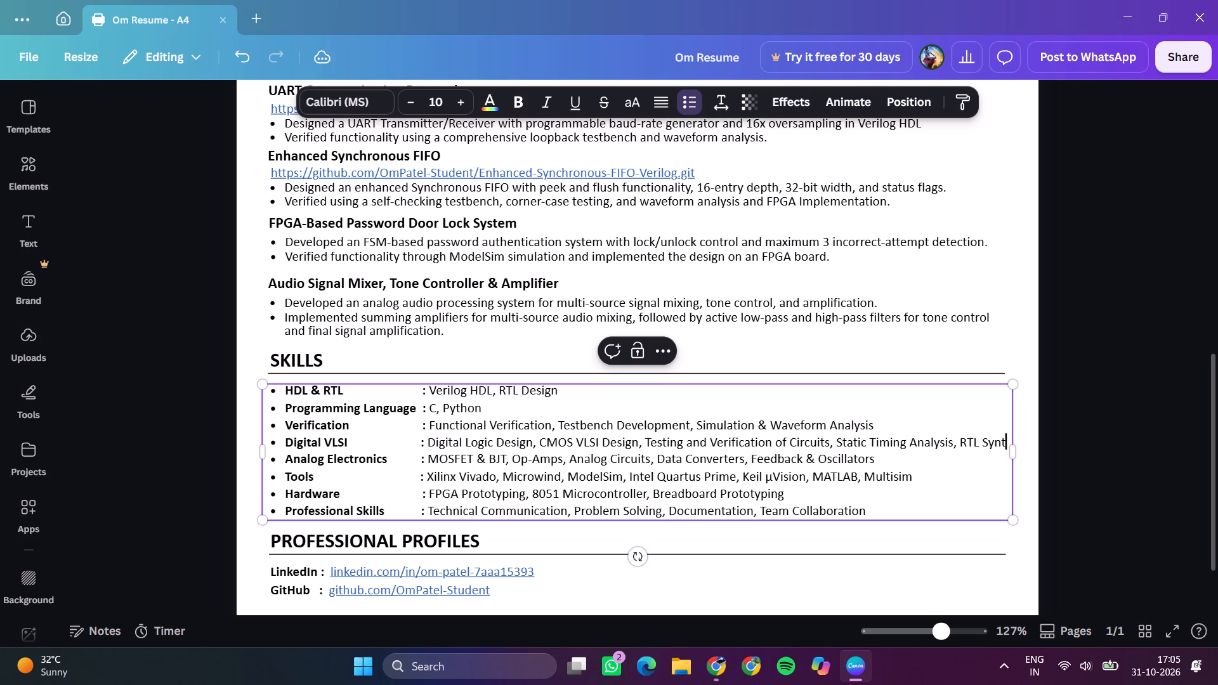
key("ctrl+z")
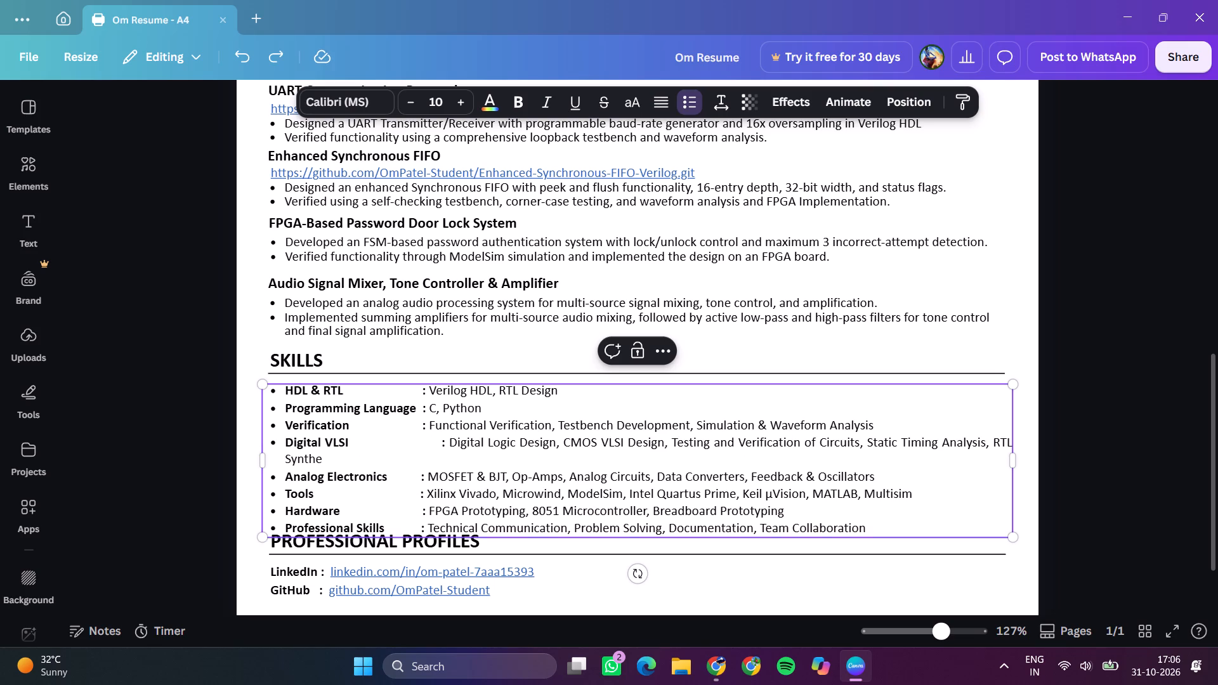
Reduce the spacing before the colon in the Digital VLSI line so that the entry fits on one line.
left_click(435, 441)
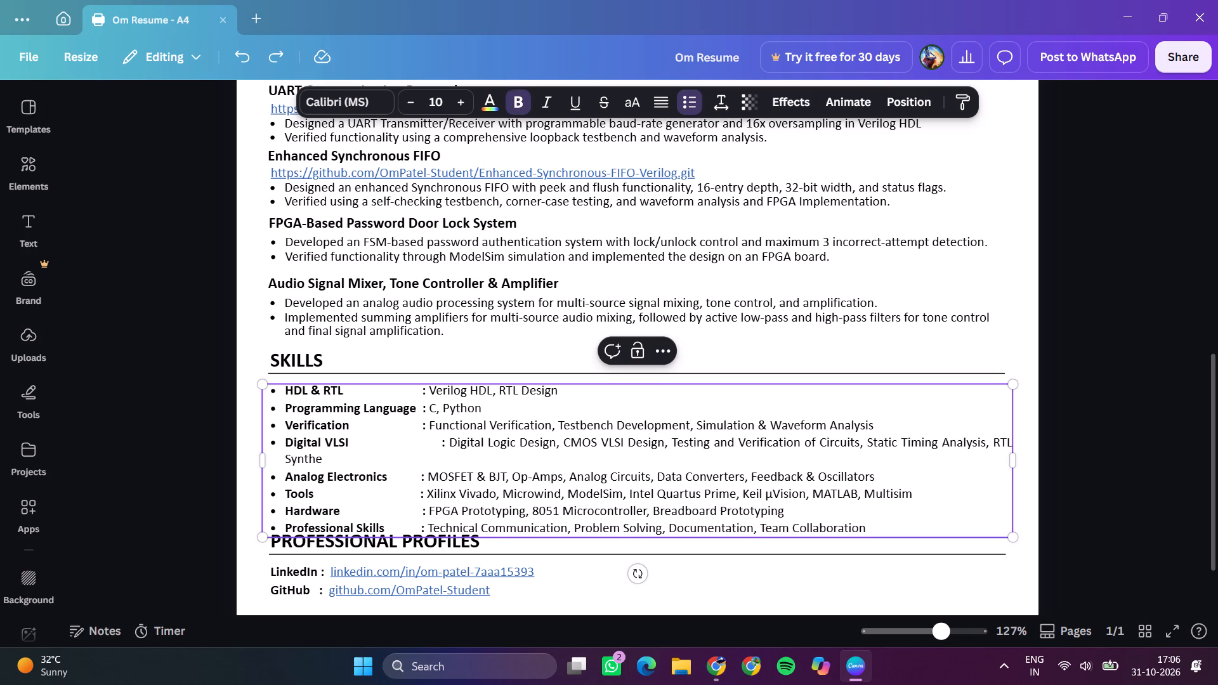
key("BackSpace")
key("BackSpace")
key("BackSpace")
key("BackSpace")
key("space")
key("space")
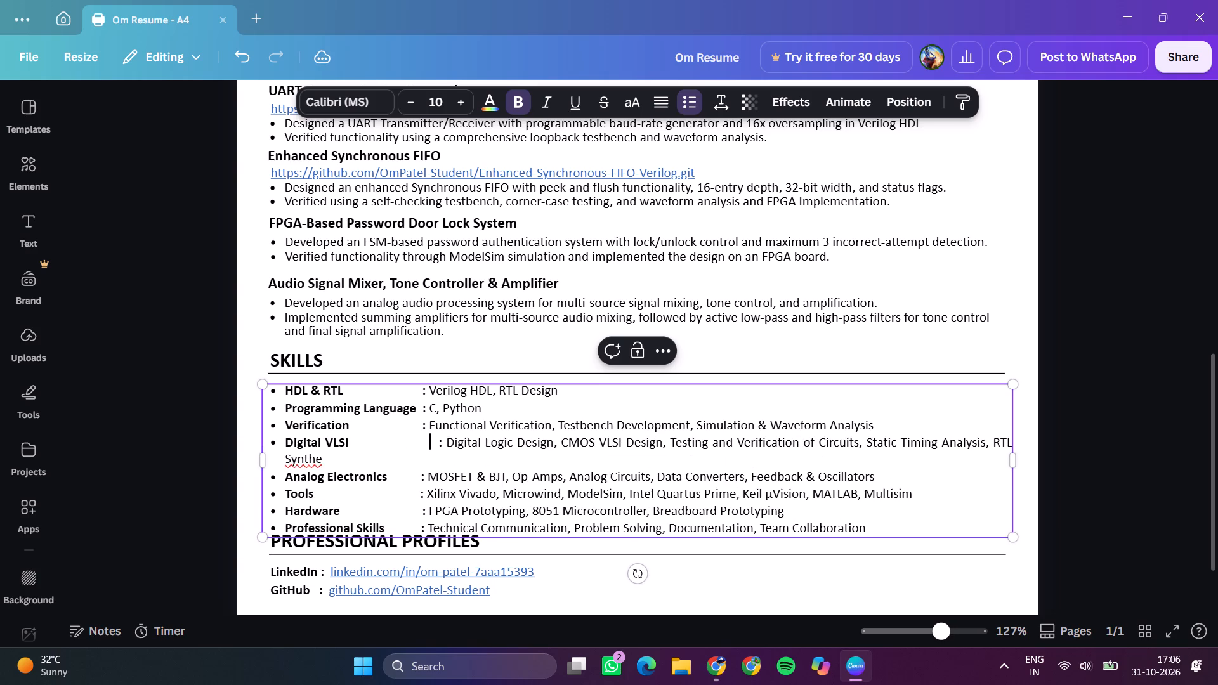
key("BackSpace")
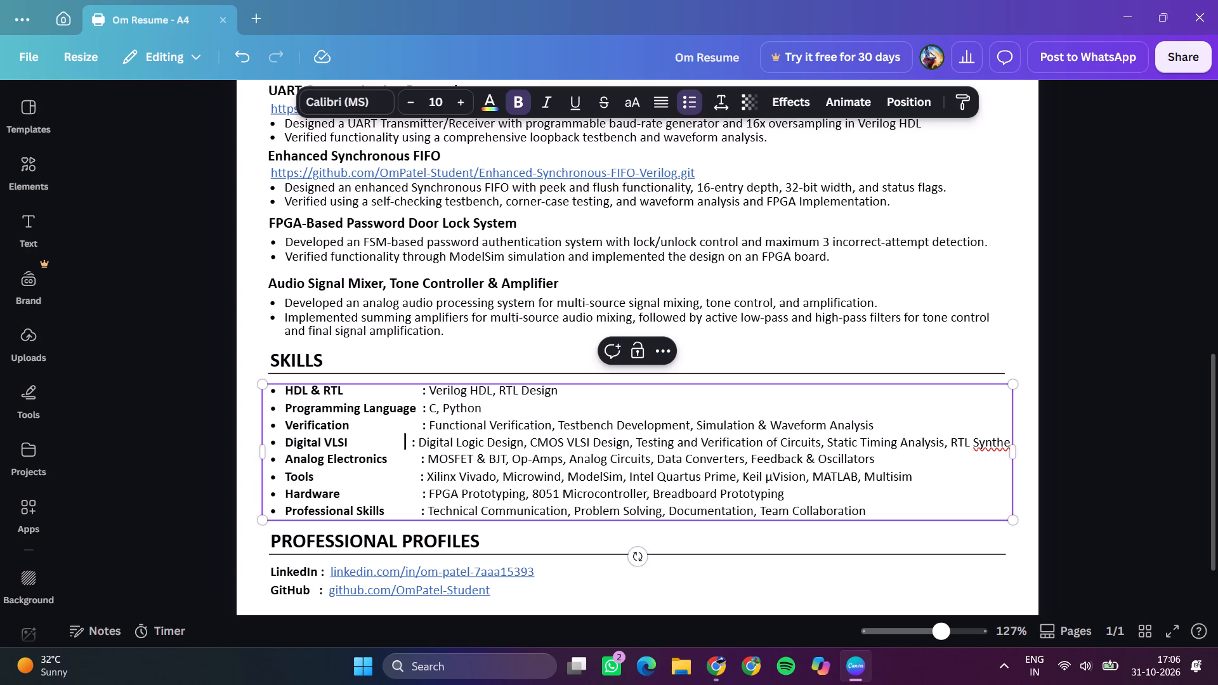
Replace "Static Timing Analysis" with "STA" in the Digital VLSI line.
left_click(817, 443)
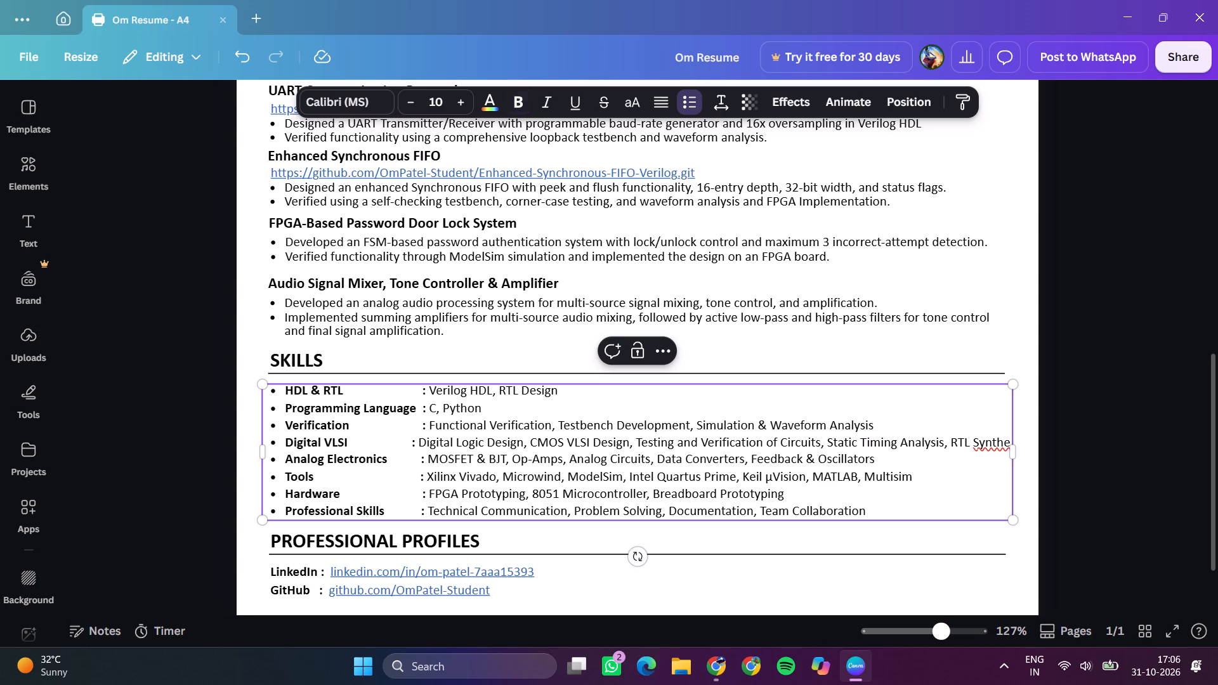
left_click(945, 445)
key("BackSpace")
key("BackSpace")
key("BackSpace")
key("BackSpace")
key("BackSpace")
key("BackSpace")
key("BackSpace")
key("BackSpace")
key("BackSpace")
key("BackSpace")
key("BackSpace")
key("BackSpace")
key("BackSpace")
key("BackSpace")
key("BackSpace")
key("BackSpace")
key("BackSpace")
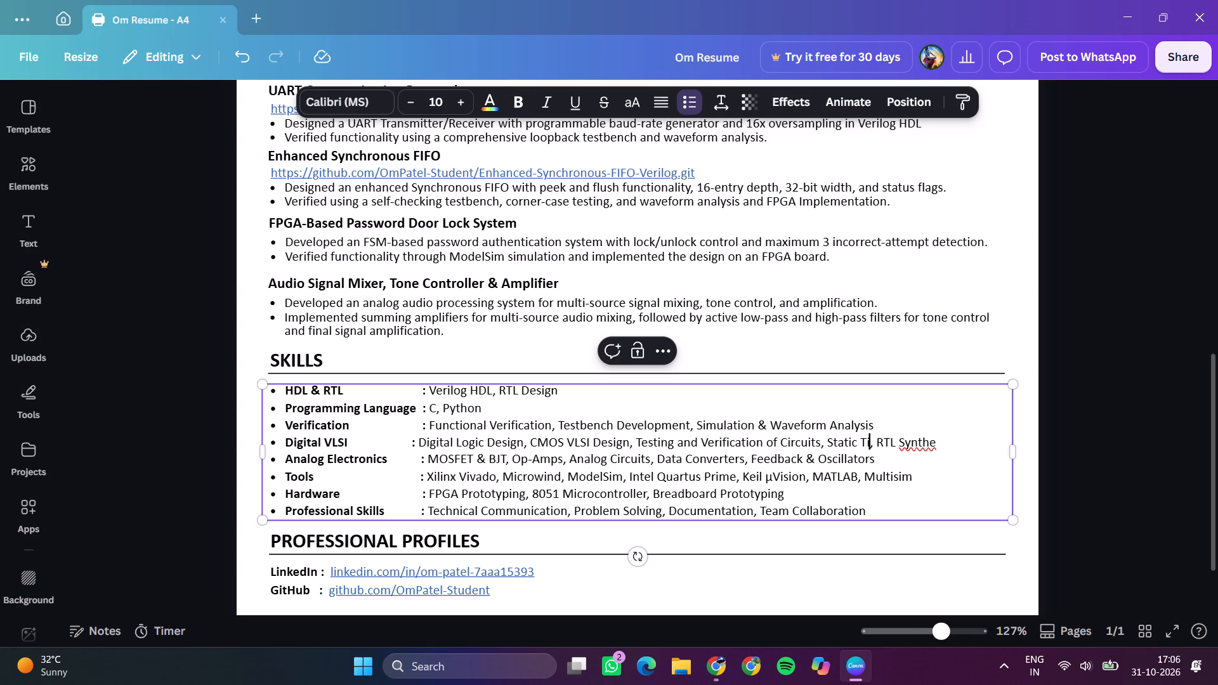
key("BackSpace")
key("BackSpace")
key("BackSpace")
key("BackSpace")
key("BackSpace")
key("BackSpace")
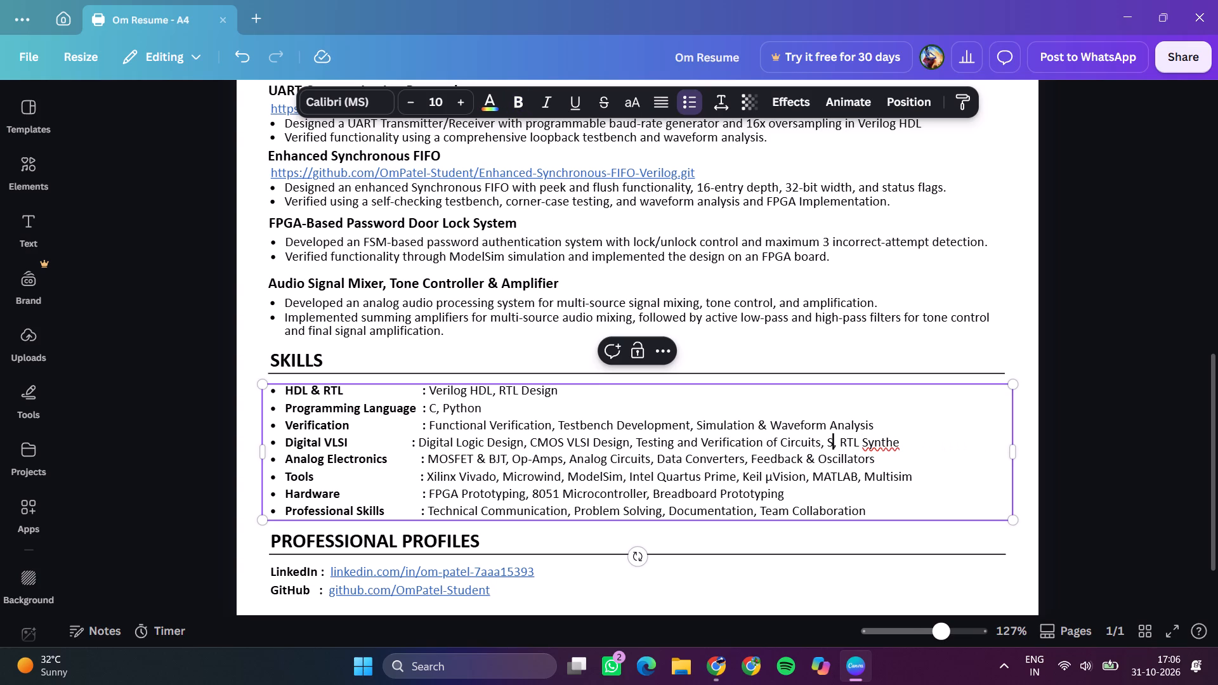
type("TA")
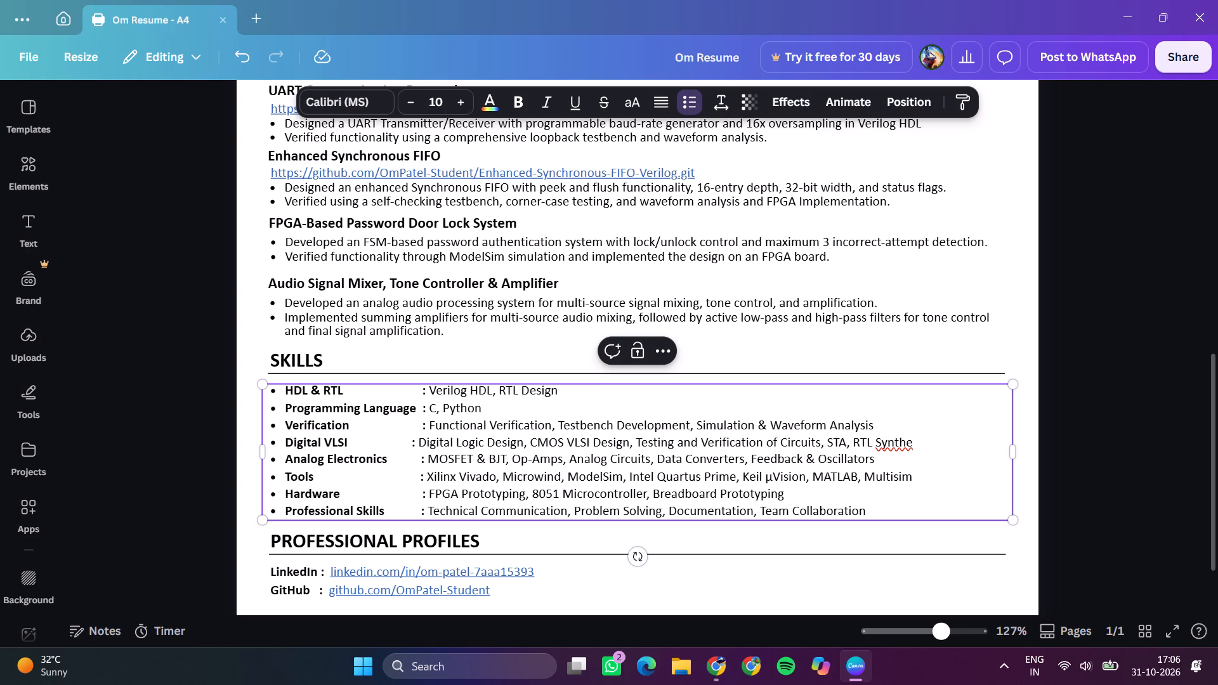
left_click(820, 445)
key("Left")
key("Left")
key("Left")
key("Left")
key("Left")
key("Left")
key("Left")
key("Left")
Complete the cut-off last word of the Digital VLSI line so that it reads "RTL Synthesis".
left_click(947, 444)
type("nthesis")
key("BackSpace")
key("BackSpace")
key("BackSpace")
key("BackSpace")
key("BackSpace")
key("BackSpace")
key("BackSpace")
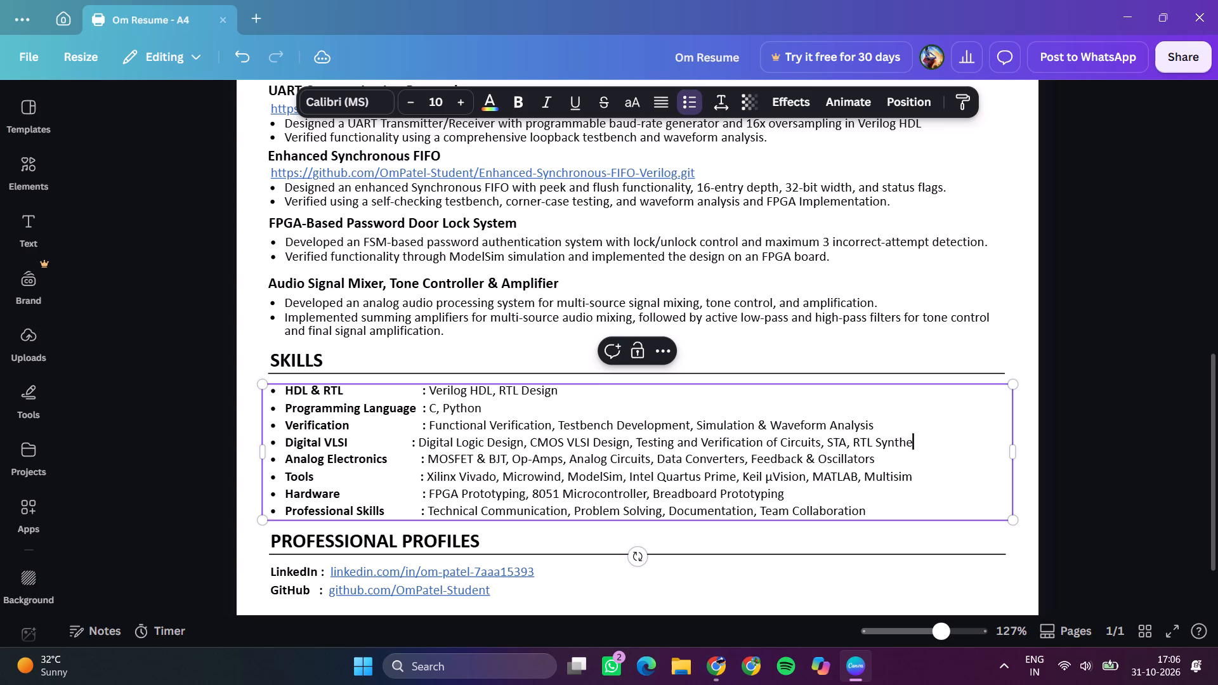
type("sis")
Add three spaces before the colon in the Digital VLSI line to align it with the other Skills entries.
left_click(939, 469)
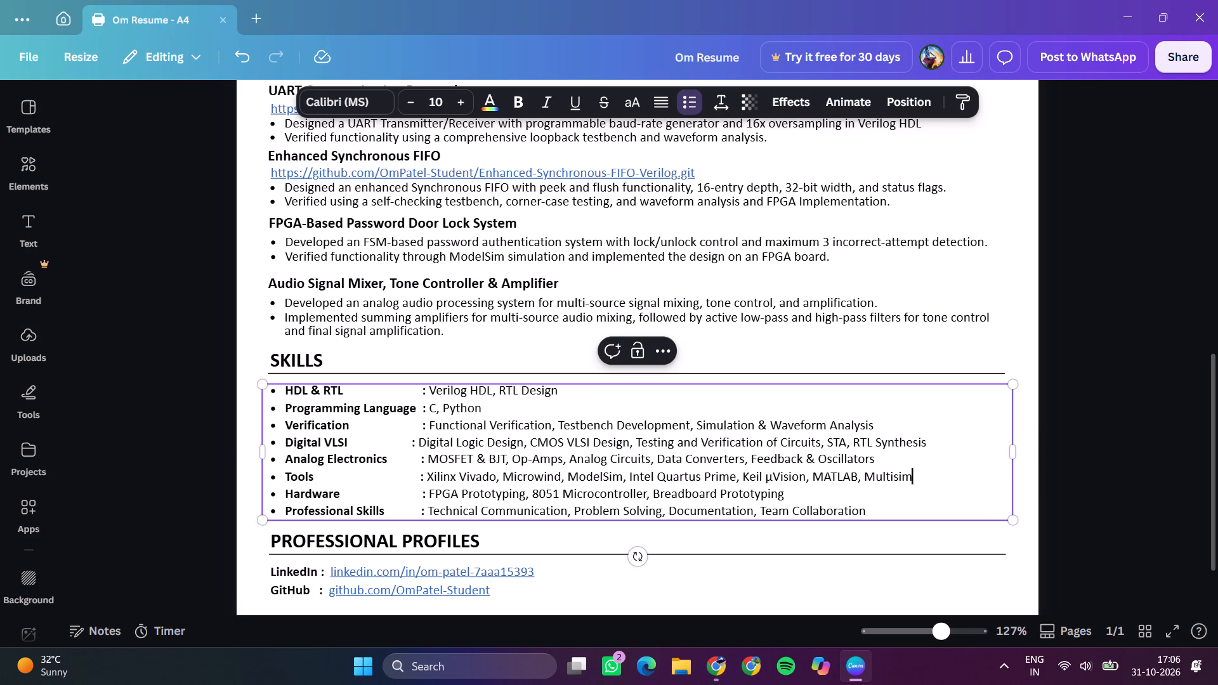
left_click(407, 440)
key("space")
key("space")
key("space")
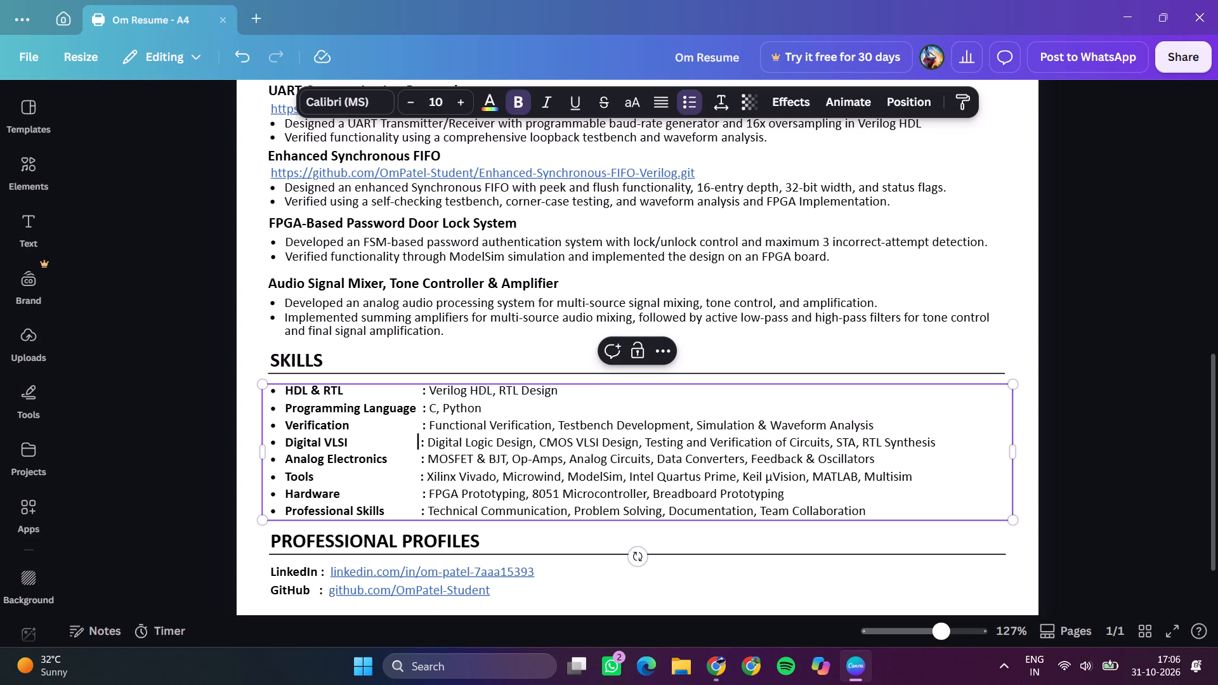
left_click(747, 398)
left_click(665, 406)
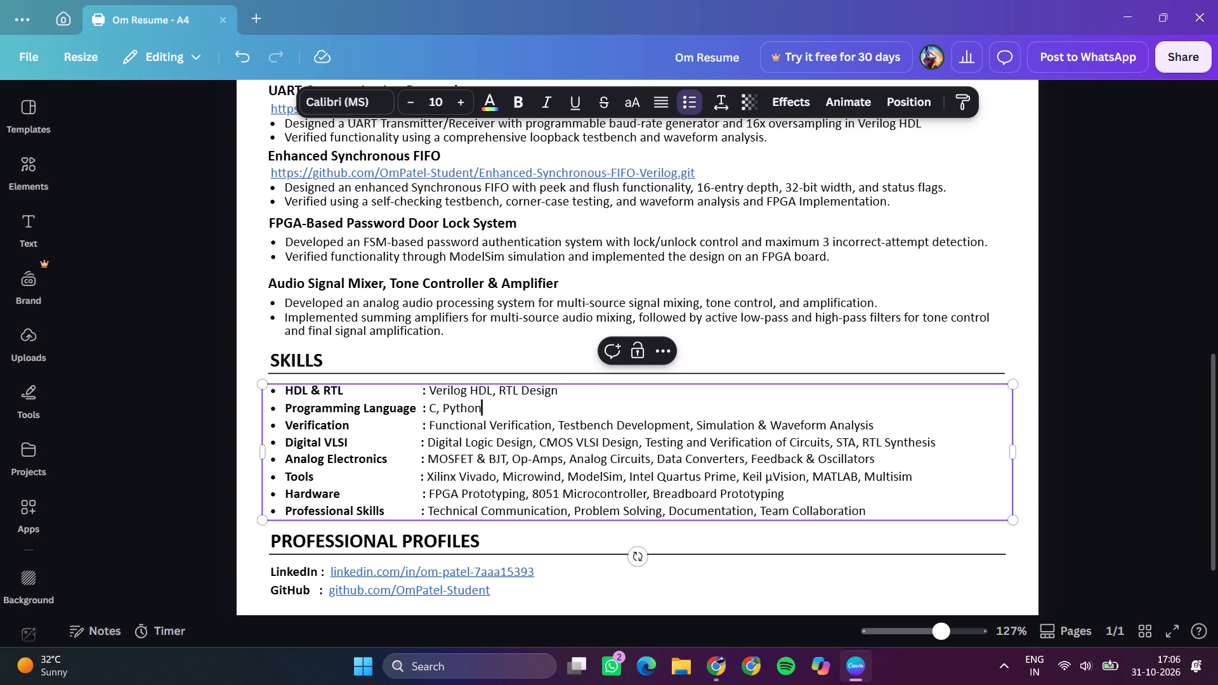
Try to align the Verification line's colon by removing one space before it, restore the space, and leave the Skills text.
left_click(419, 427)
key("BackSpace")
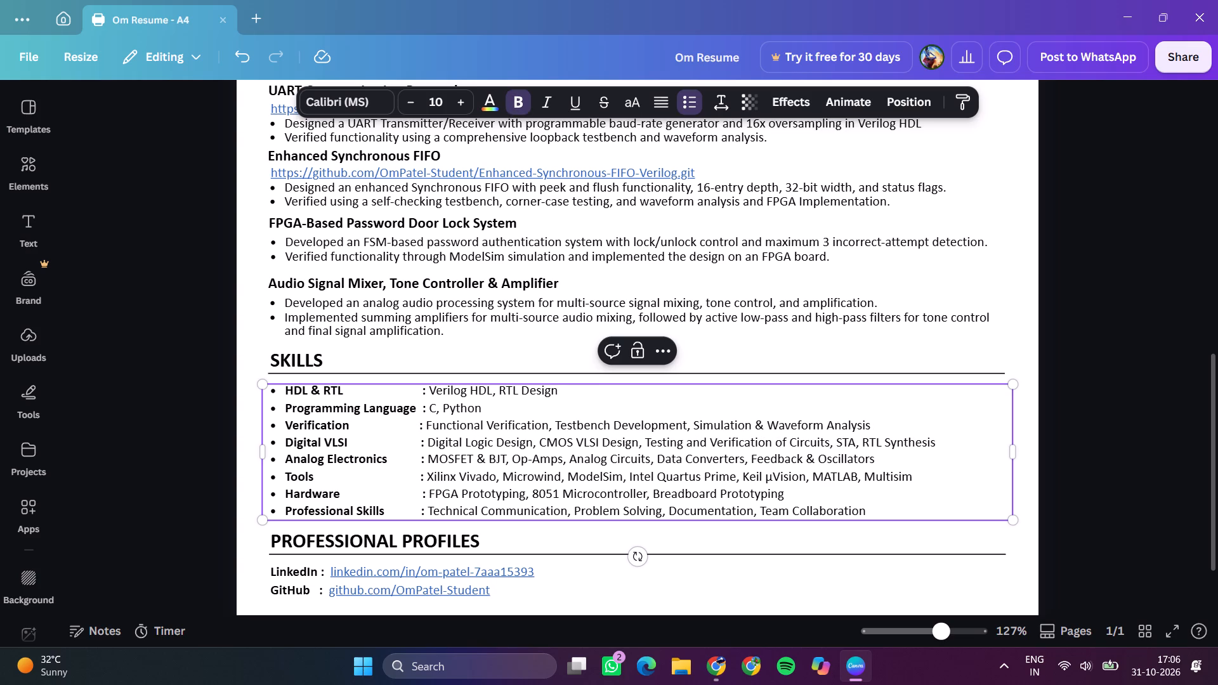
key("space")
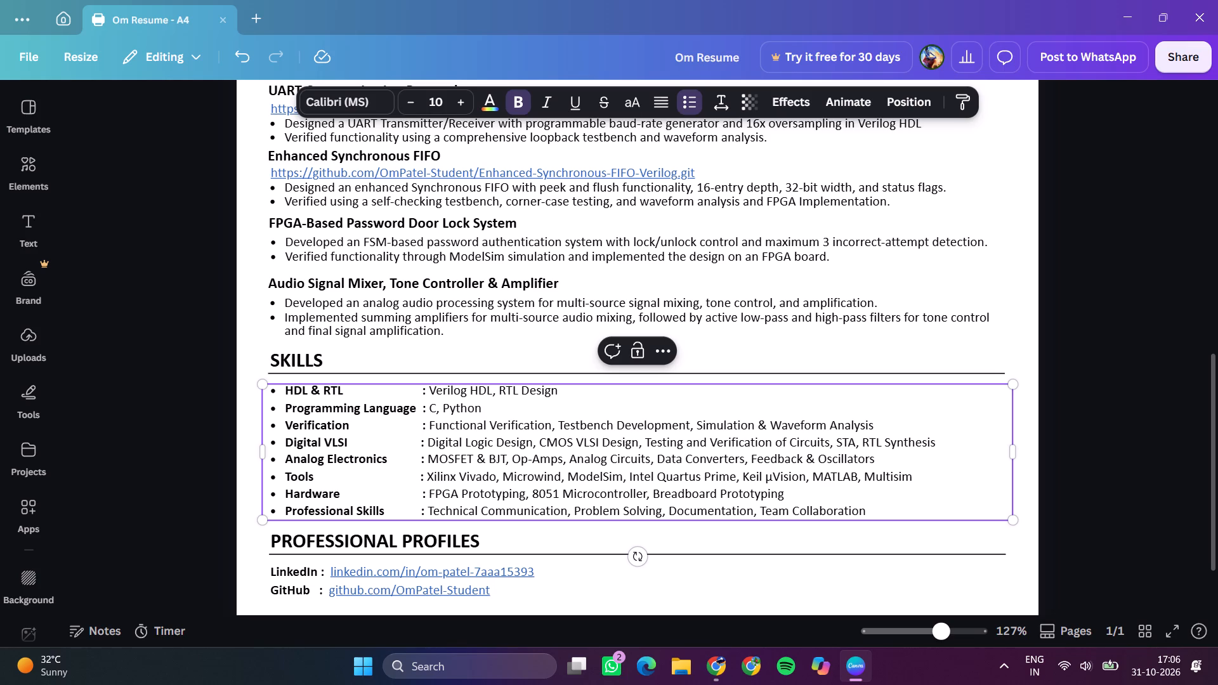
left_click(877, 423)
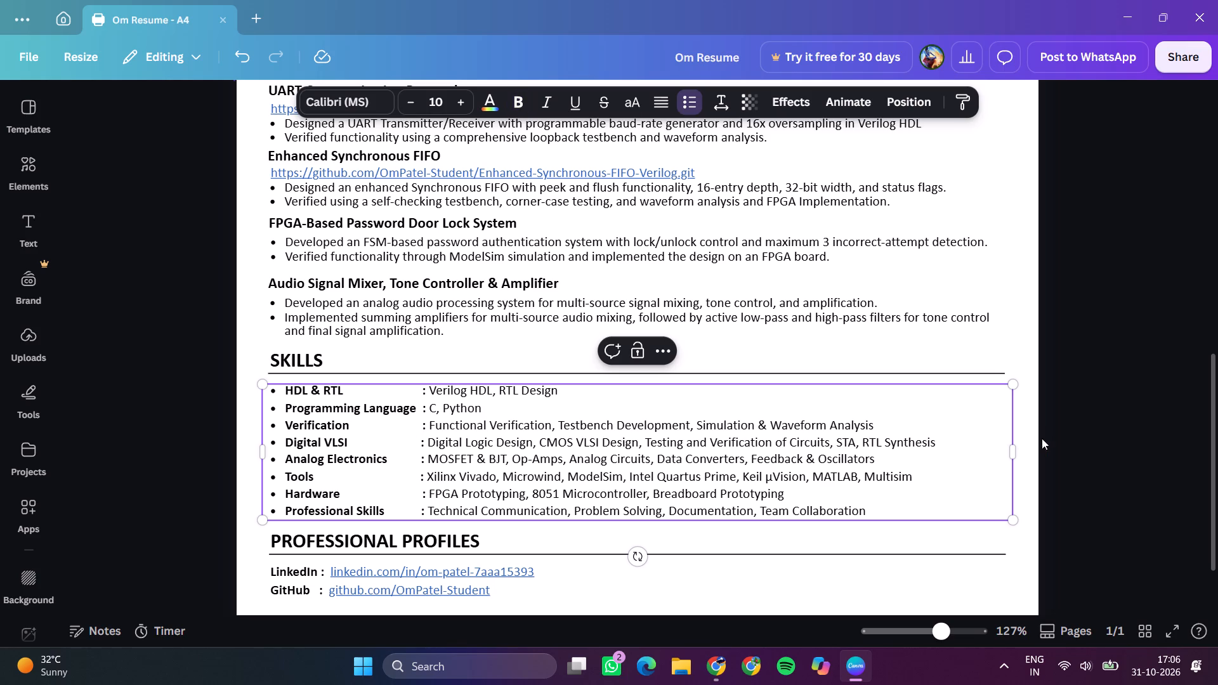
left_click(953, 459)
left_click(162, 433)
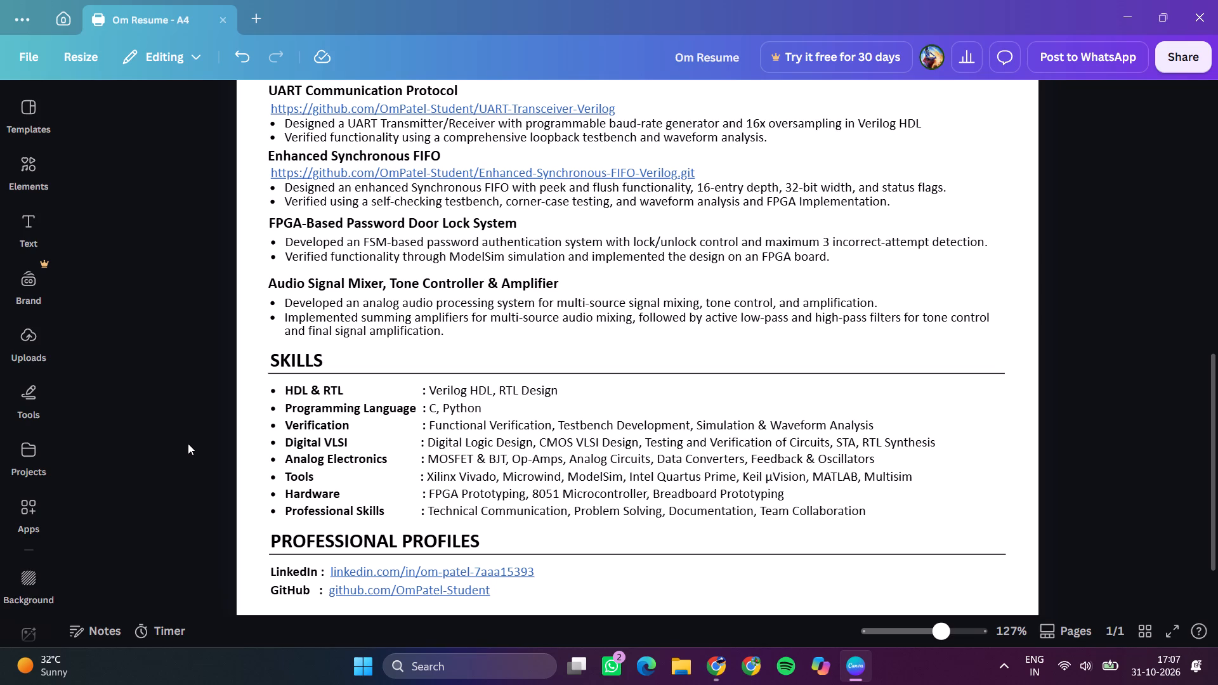
Review the resume's overall layout and content, from the header and summary through education and project experience.
left_click(130, 412)
scroll(130, 412, "up", 2)
scroll(130, 412, "down", 3)
scroll(130, 412, "up", 3)
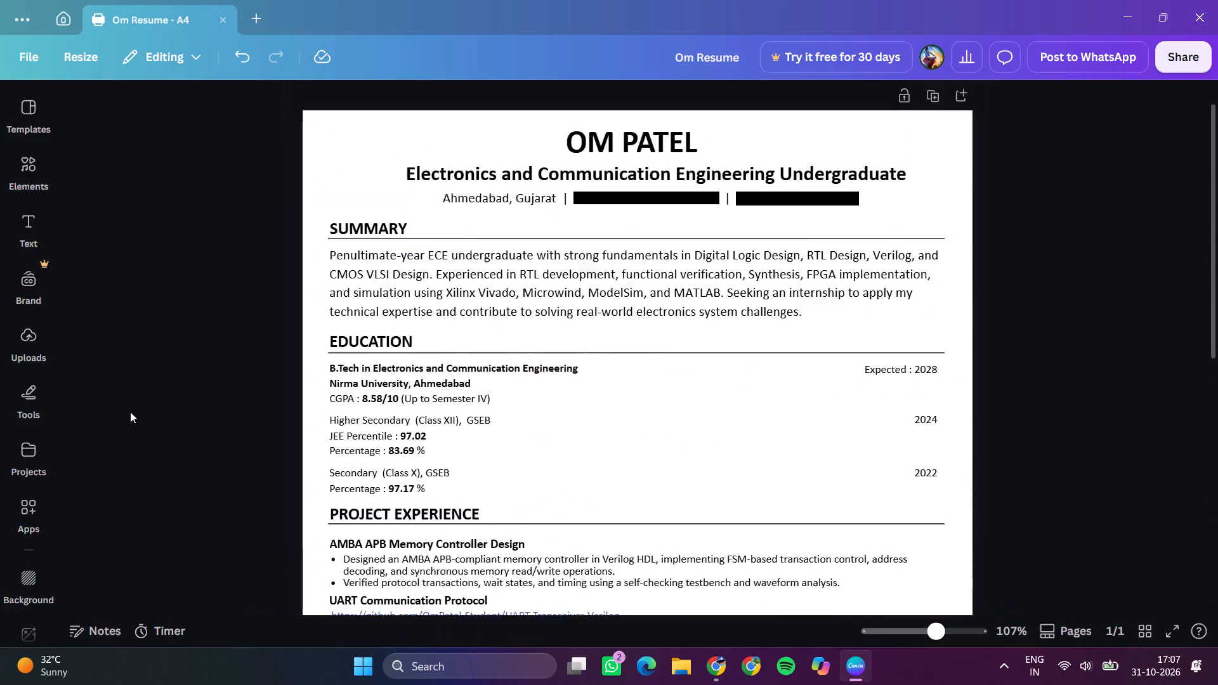
scroll(130, 412, "down", 3)
scroll(130, 412, "up", 2)
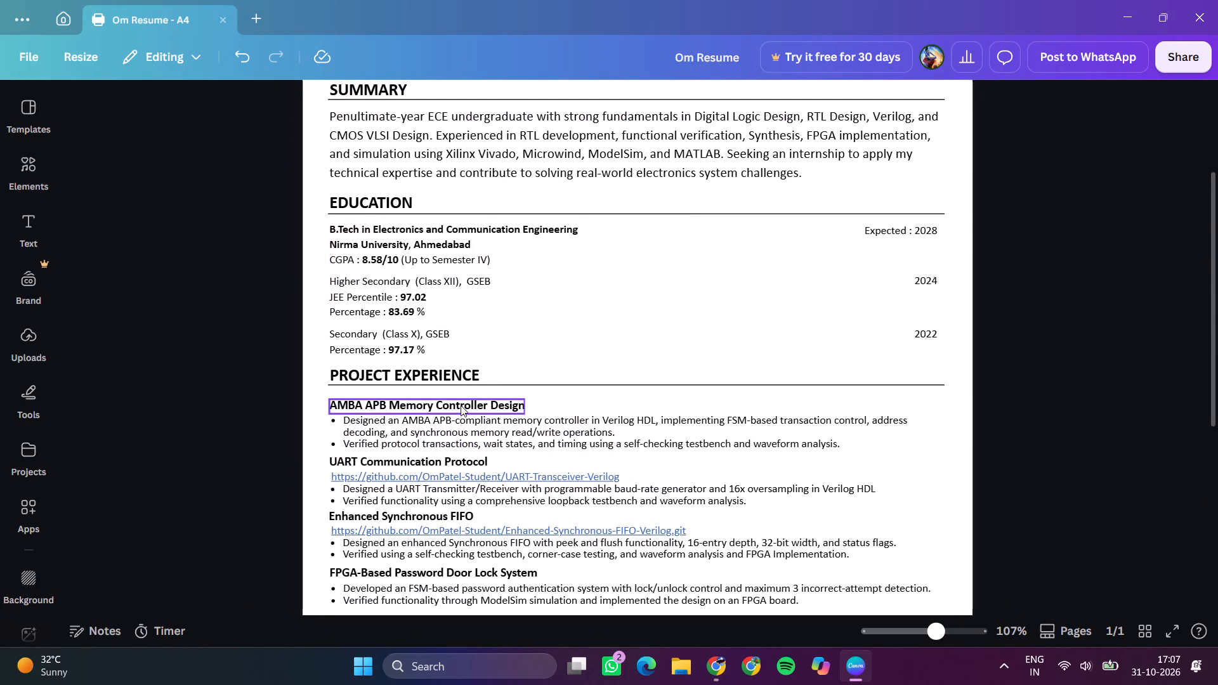
scroll(461, 405, "down", 8)
scroll(461, 405, "up", 5)
scroll(461, 405, "down", 1)
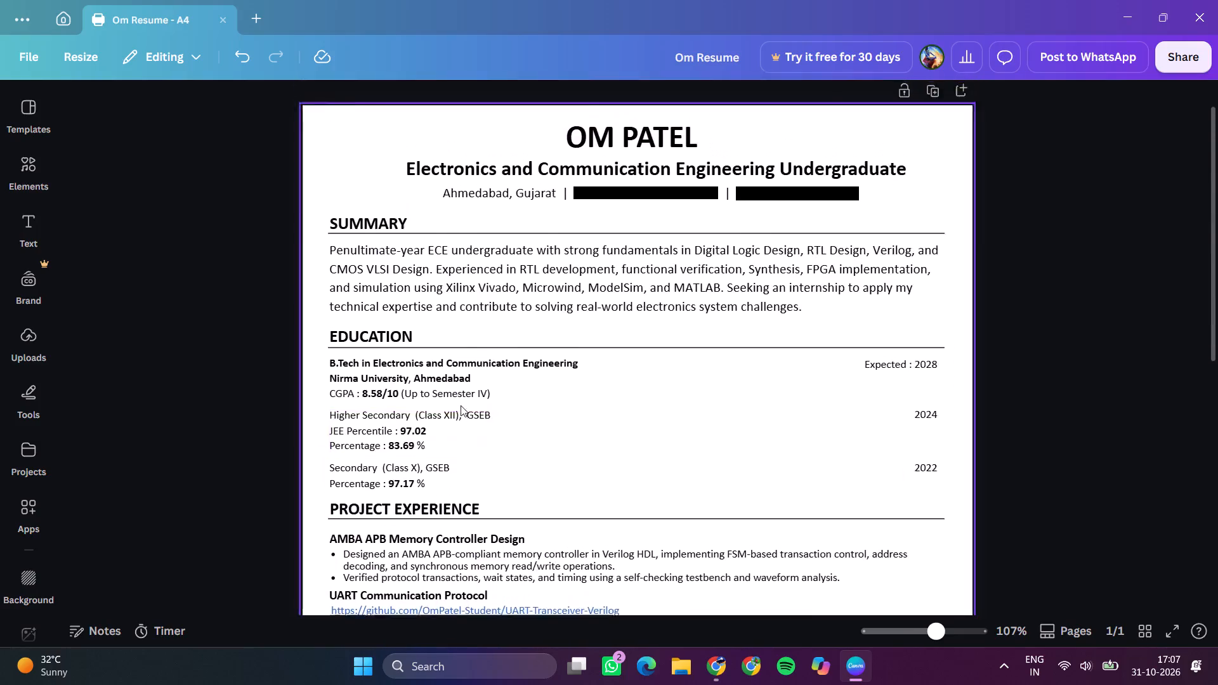
scroll(461, 405, "down", 1)
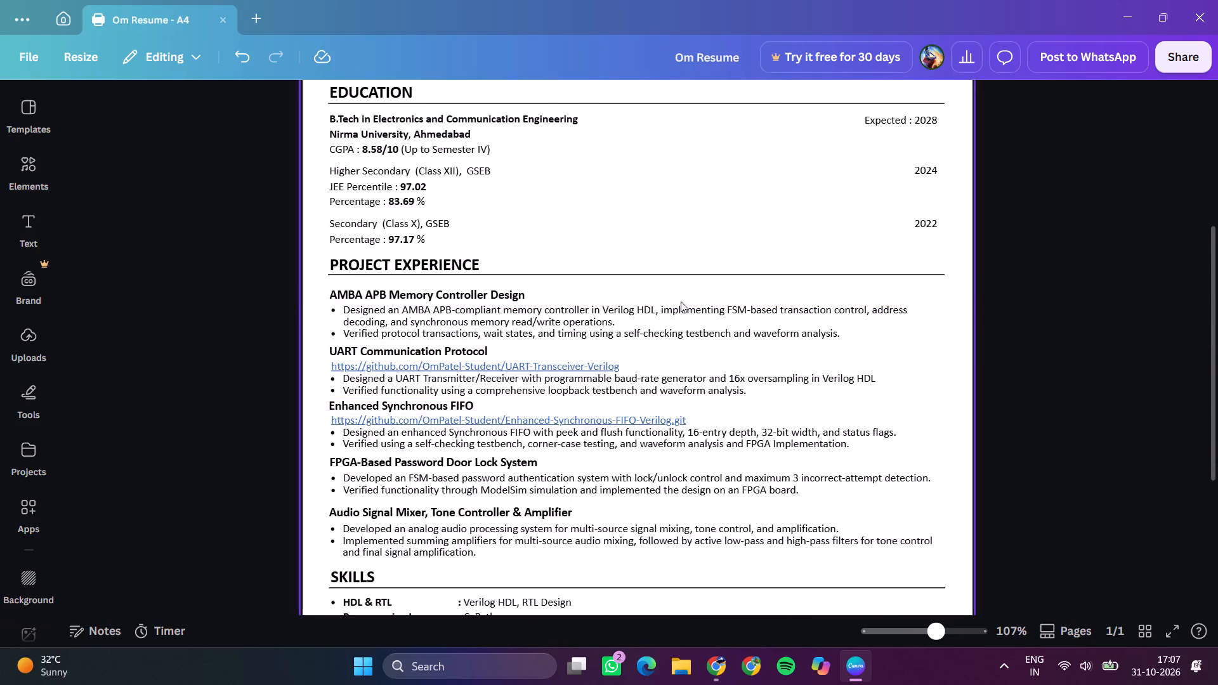
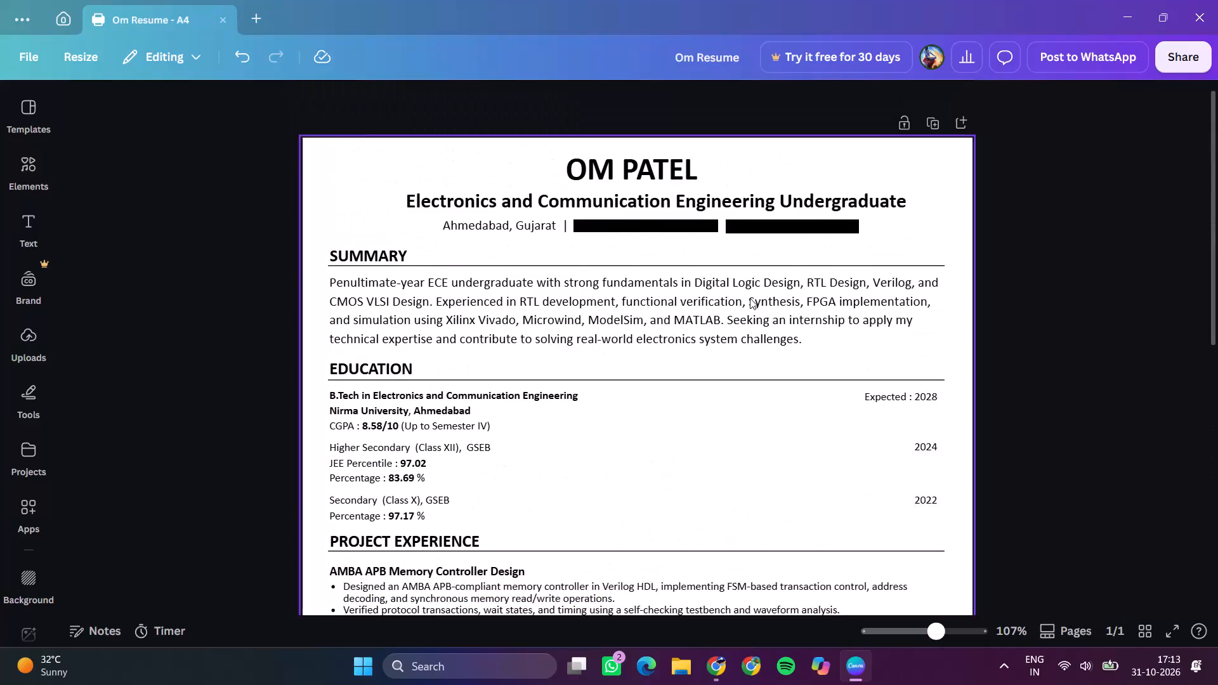
Review the full resume once more, from the header and summary through project experience, skills and professional profiles.
scroll(750, 298, "up", 4)
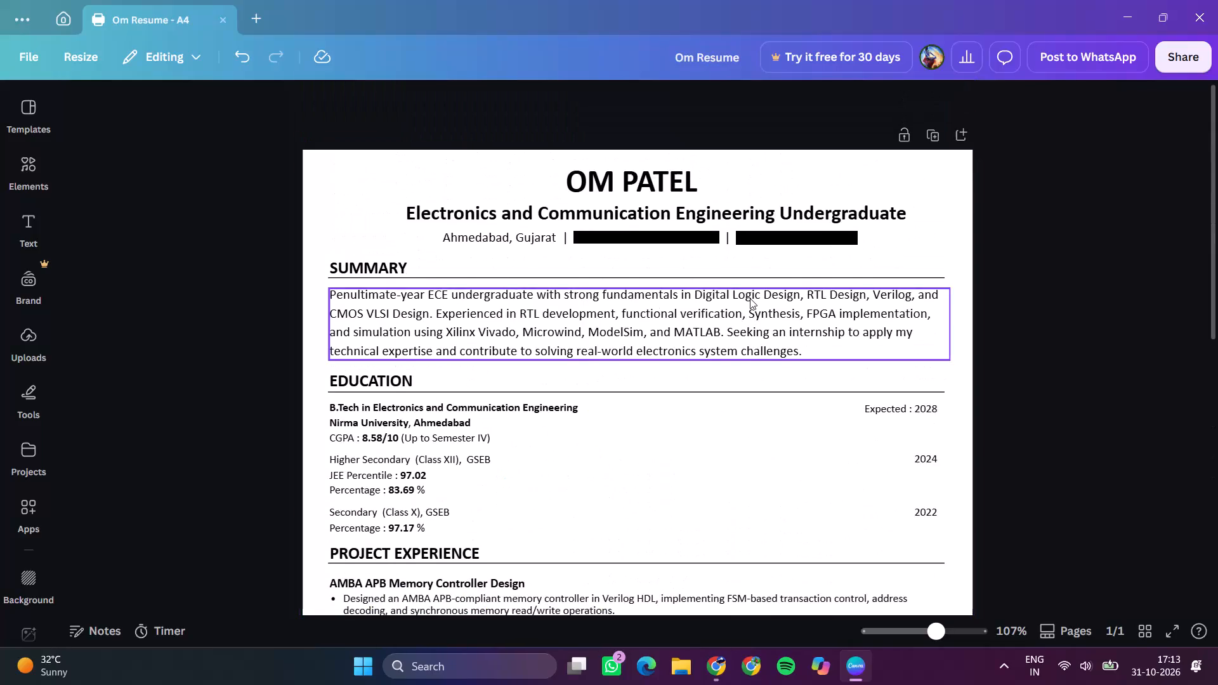
scroll(750, 298, "down", 8)
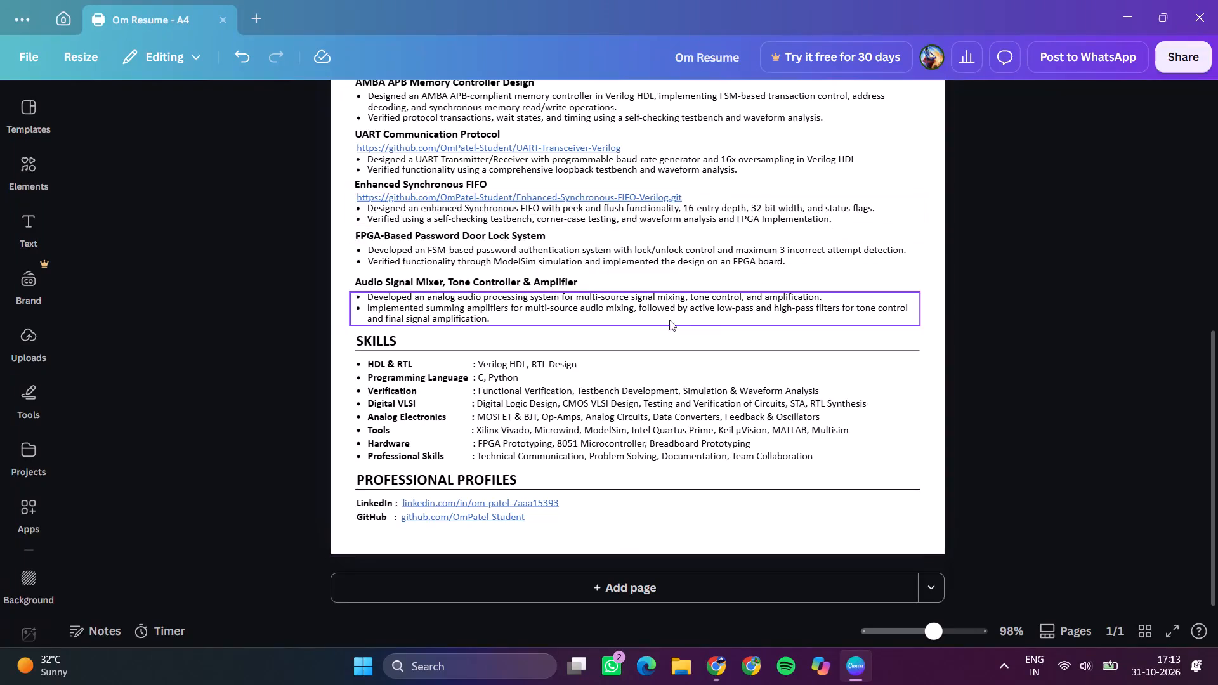
scroll(591, 332, "up", 2)
scroll(591, 332, "down", 1)
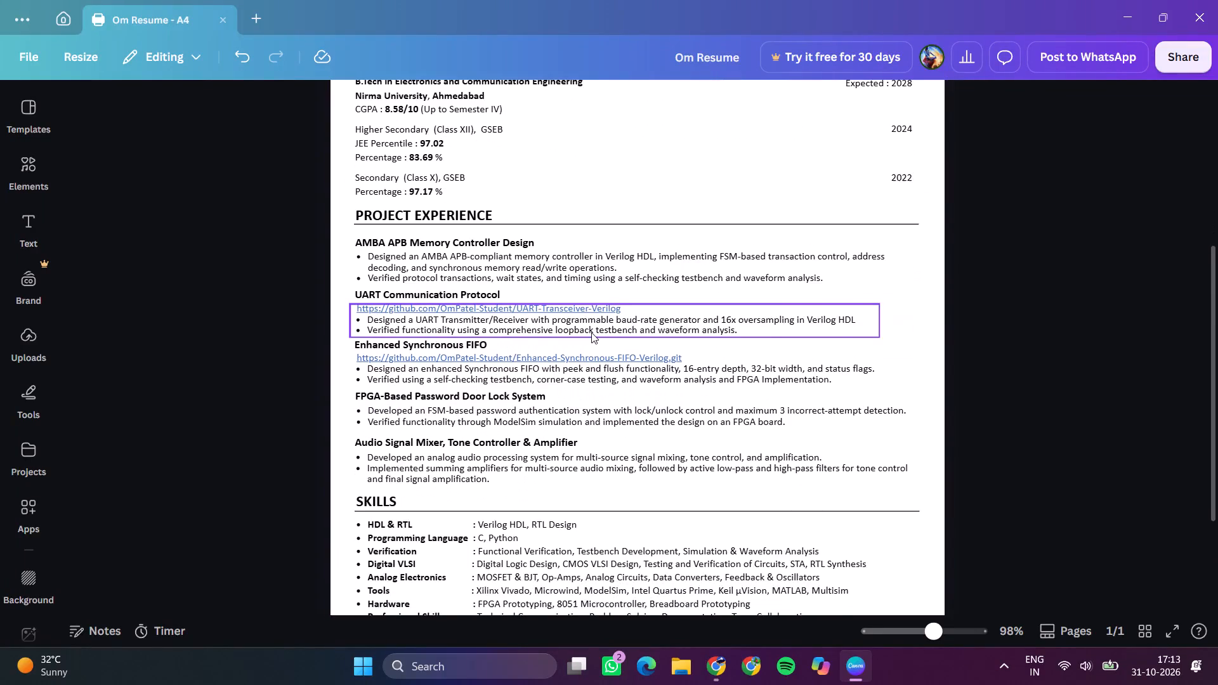
scroll(591, 332, "down", 3)
scroll(591, 332, "up", 3)
scroll(591, 332, "down", 1)
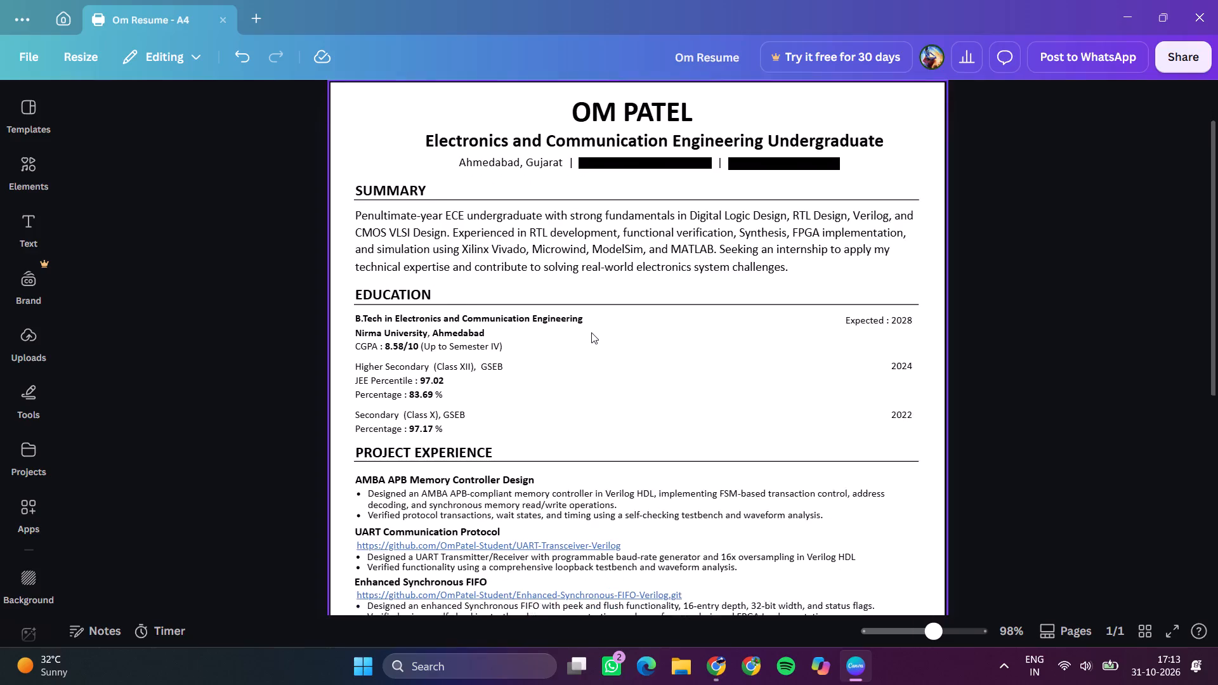
scroll(591, 332, "down", 4)
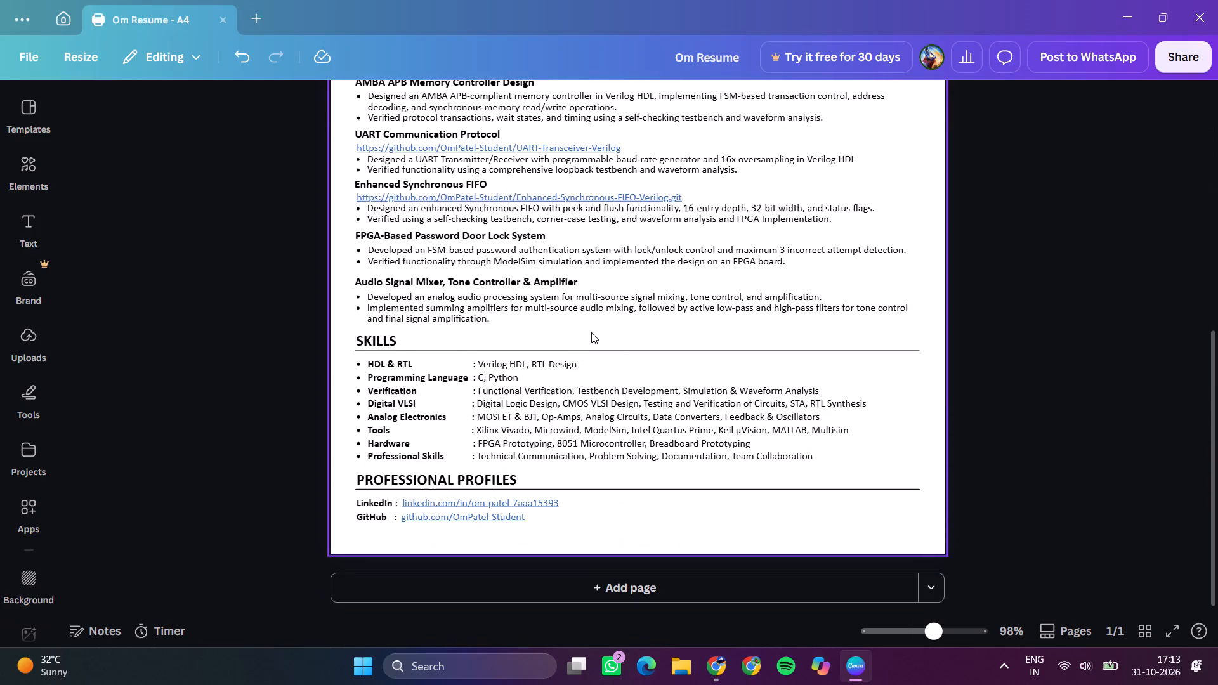
scroll(591, 332, "up", 4)
scroll(393, 362, "down", 1)
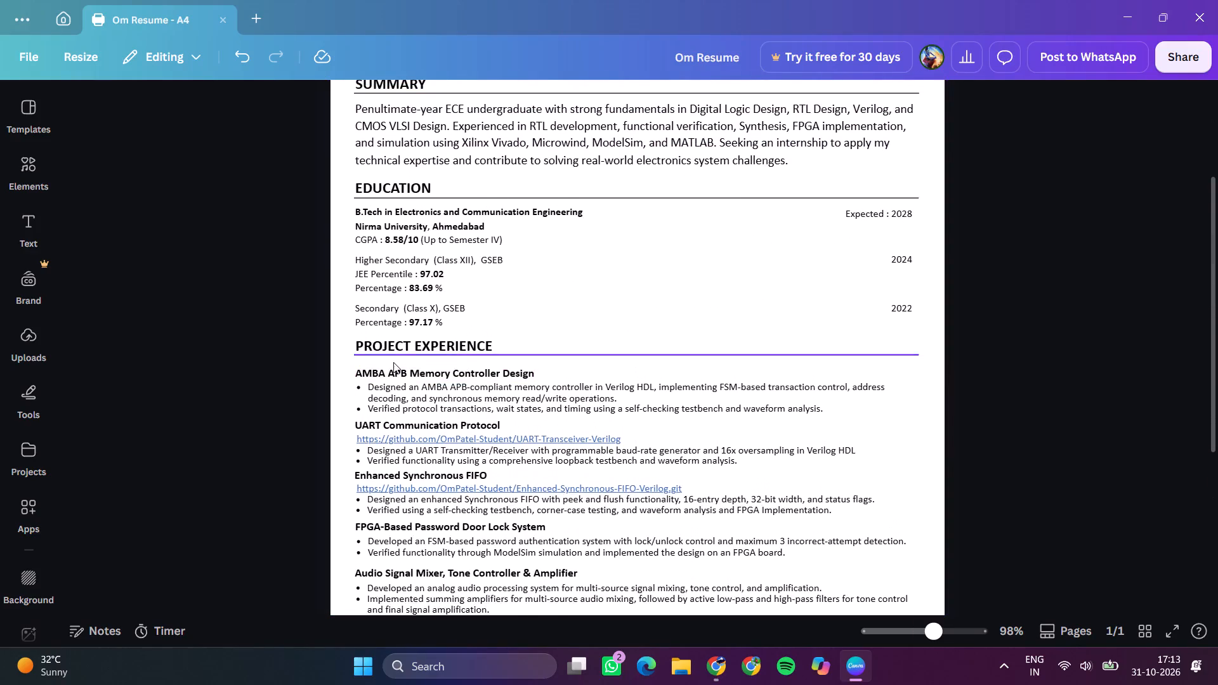
scroll(393, 362, "down", 1)
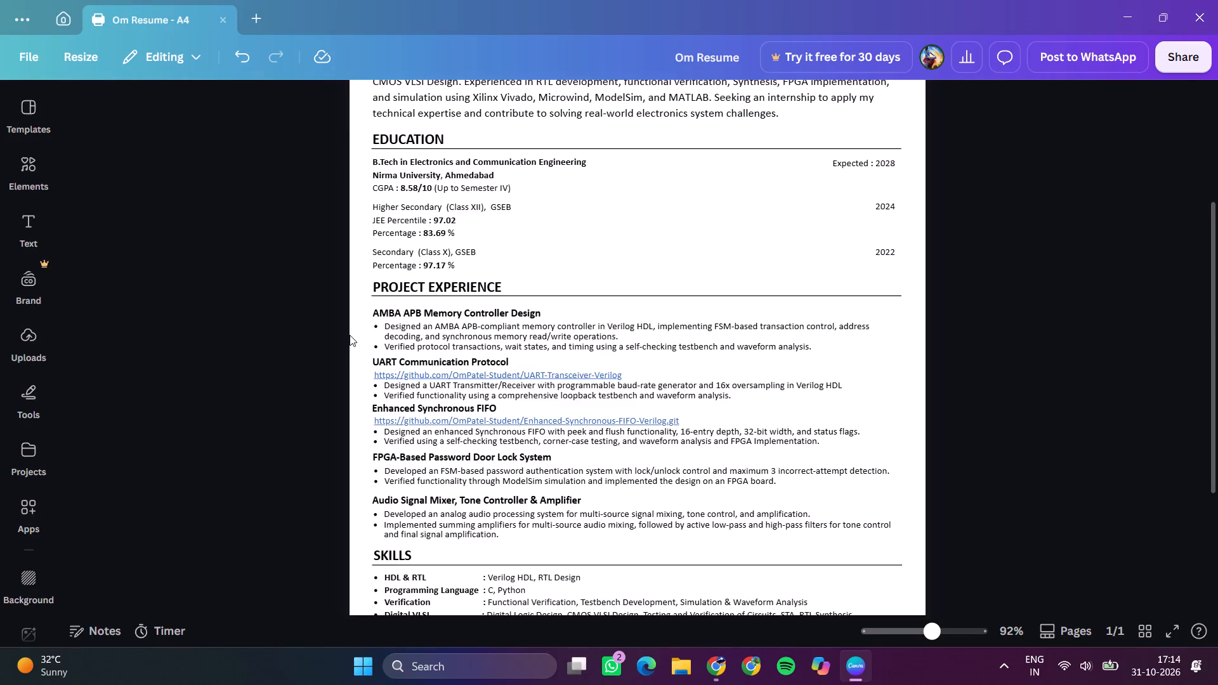
scroll(599, 360, "up", 2)
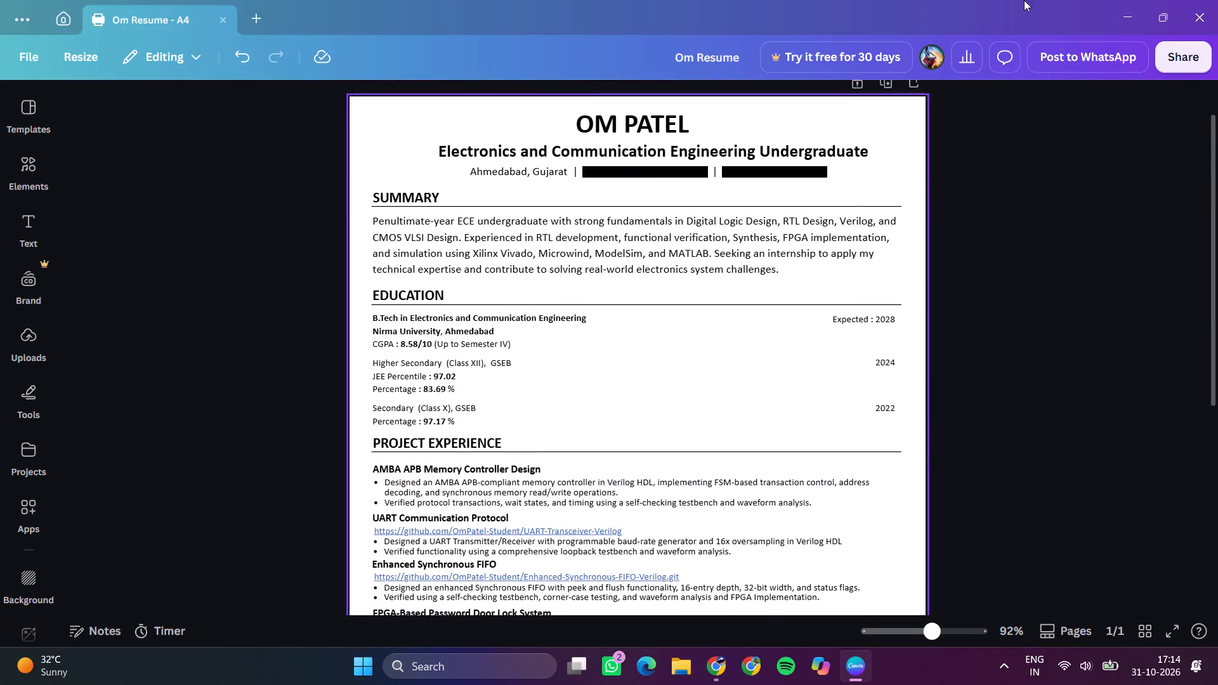
Minimize the Canva window and close the Chrome window containing the ChatGPT, GitHub and LinkedIn pages.
left_click(1132, 10)
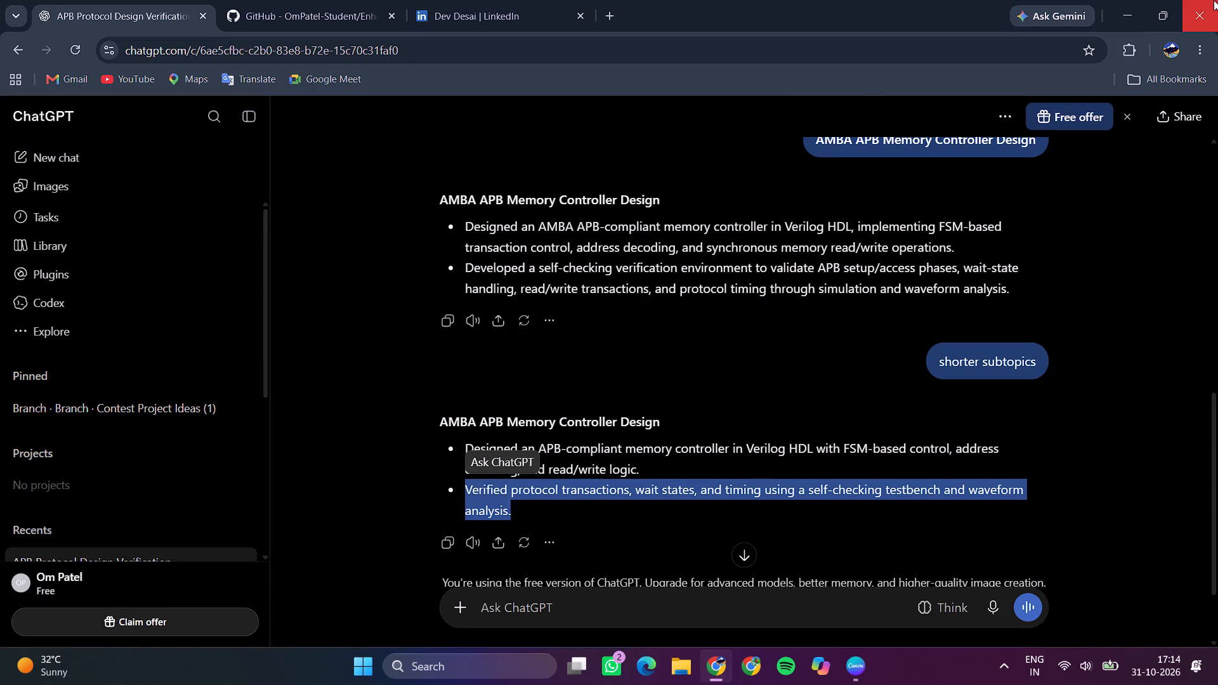
left_click(1214, 0)
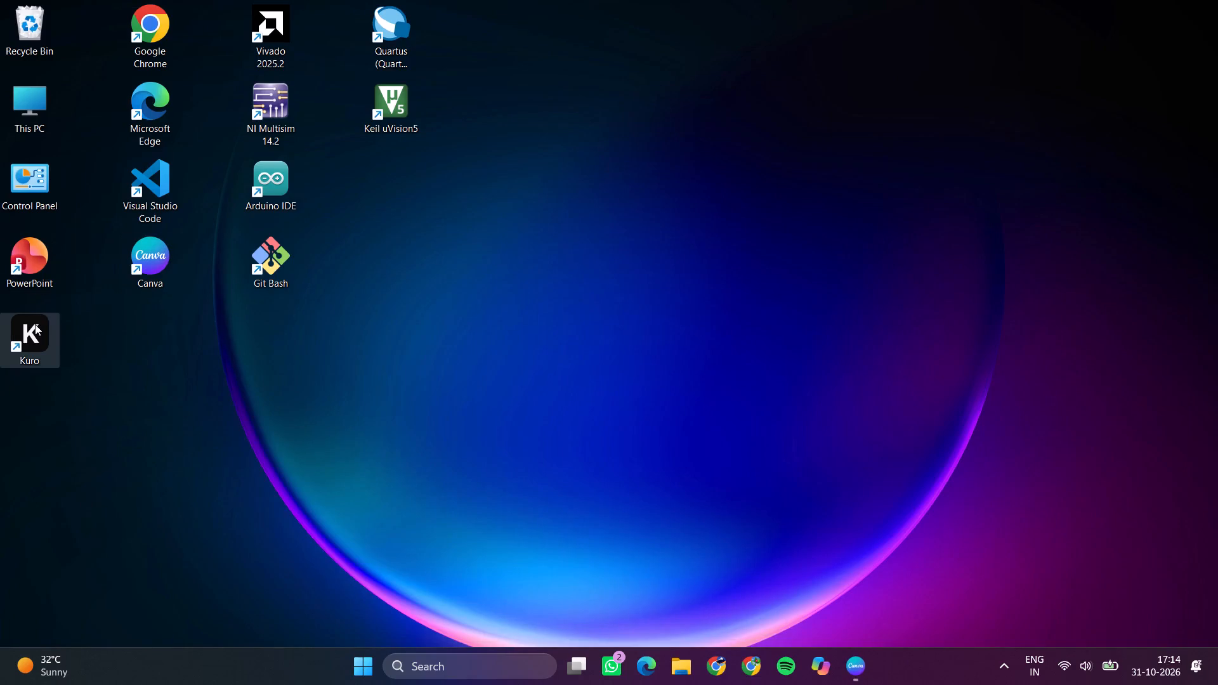
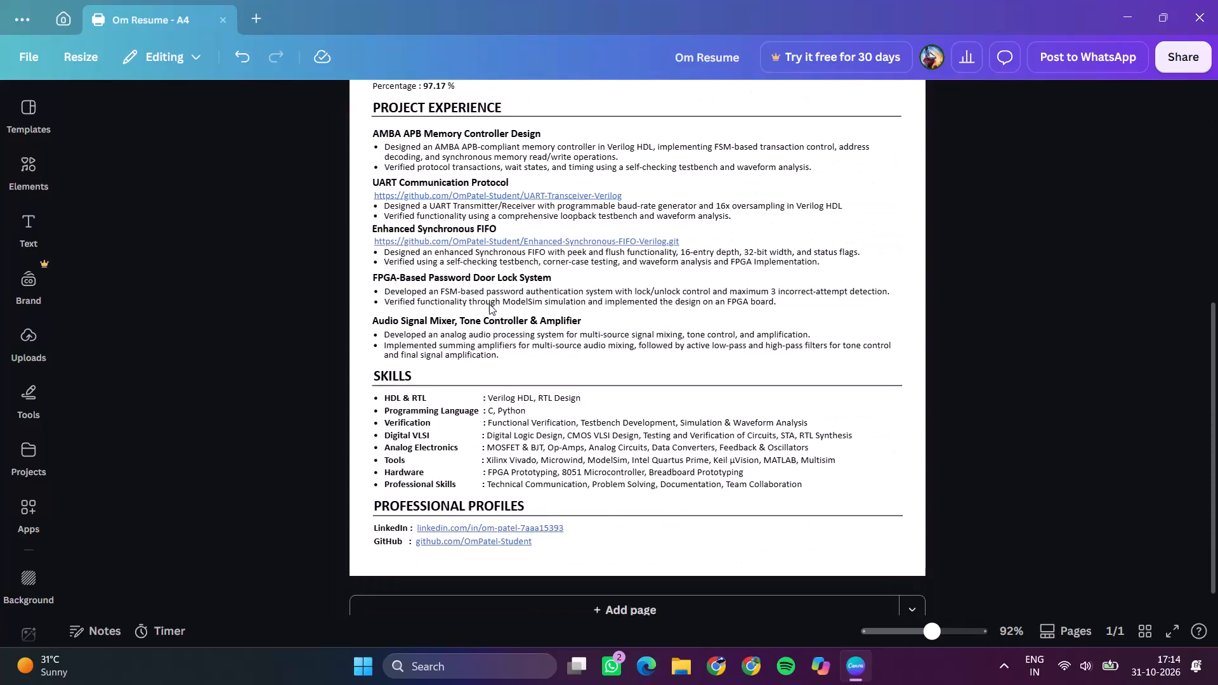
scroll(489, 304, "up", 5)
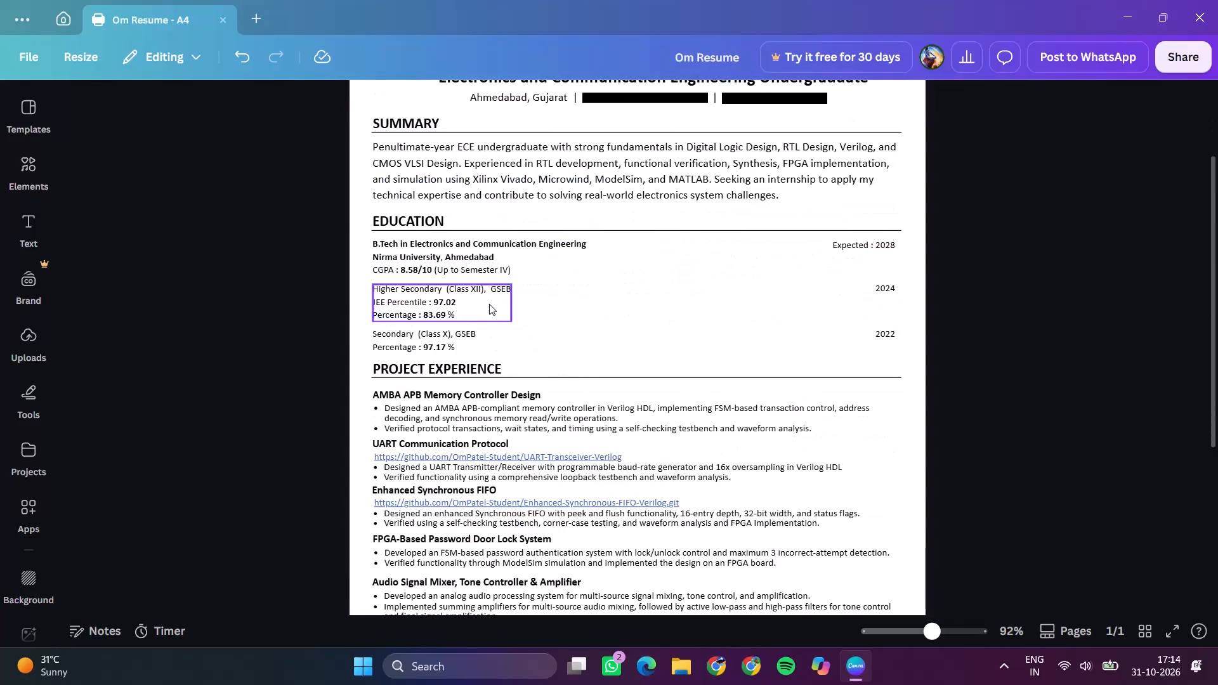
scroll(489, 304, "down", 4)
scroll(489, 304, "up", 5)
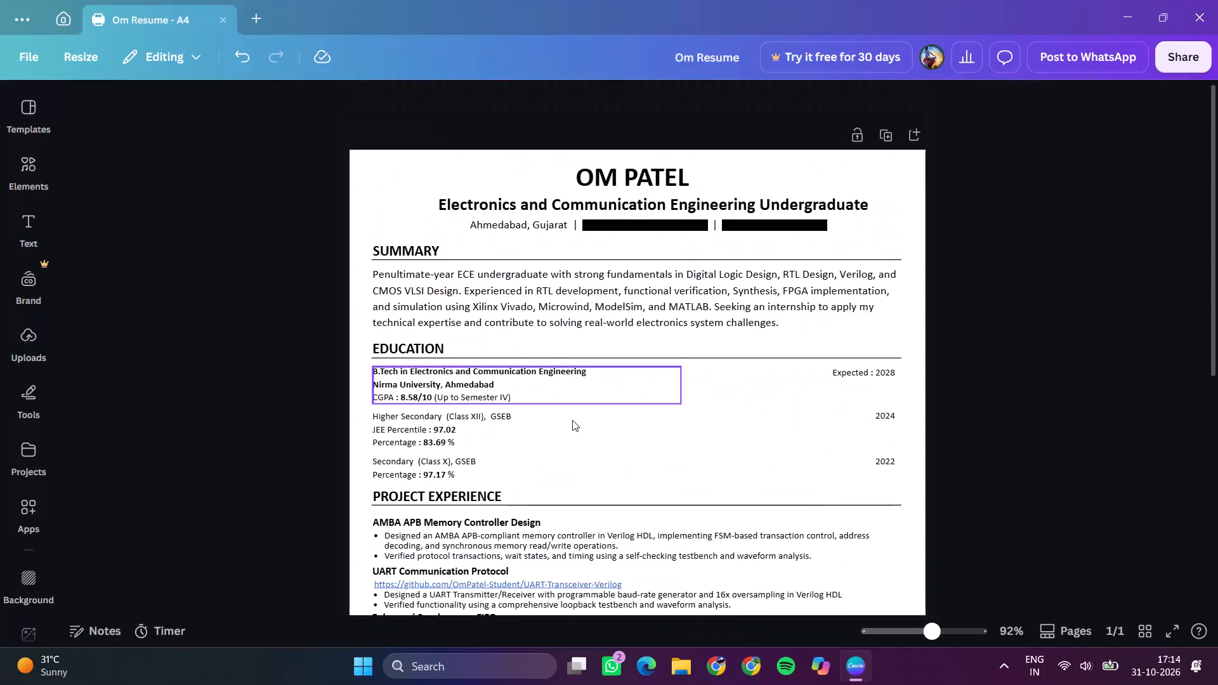